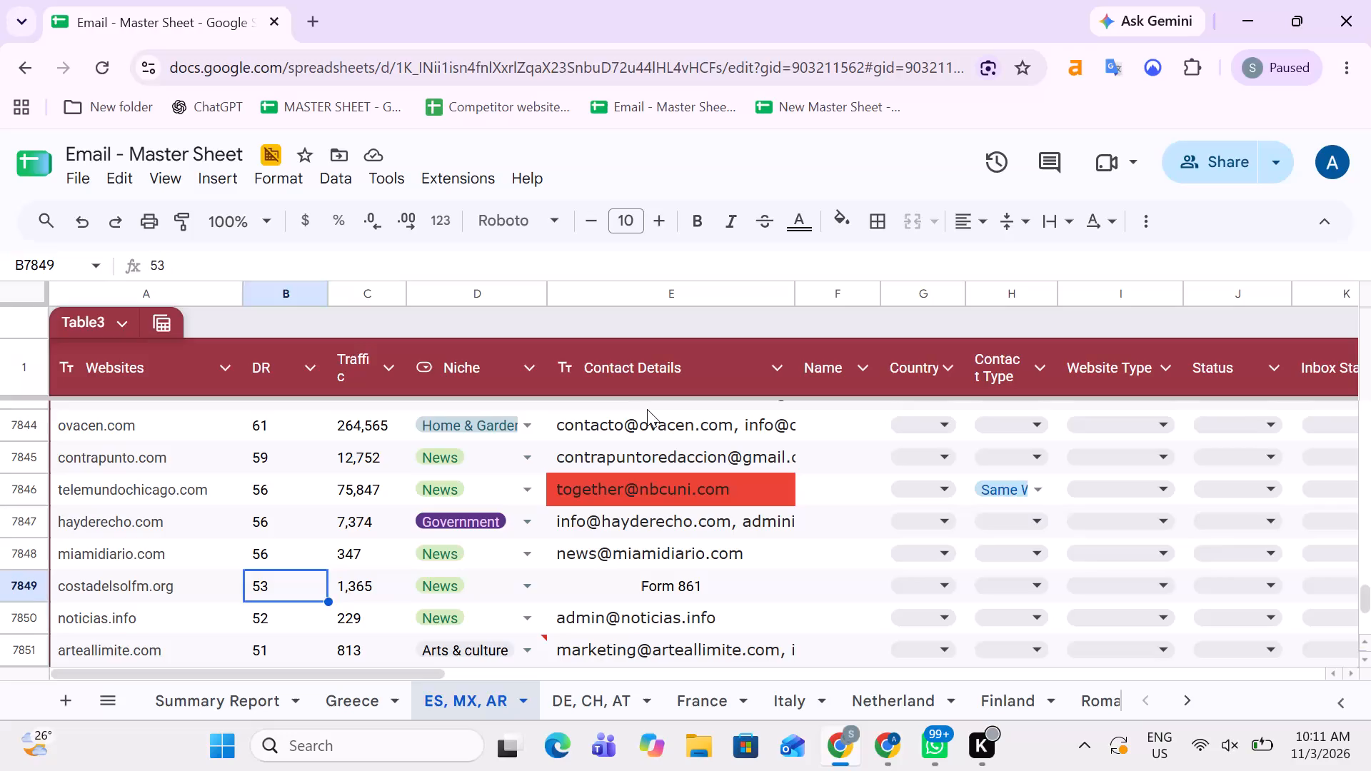
Look along the rows for costadelsolfm.org and arteallimite.com, checking the columns from Websites through Status, Inbox Status and I'D.
key(Right)
key(Right)
key(Right)
key(Right)
key(Right)
key(Right)
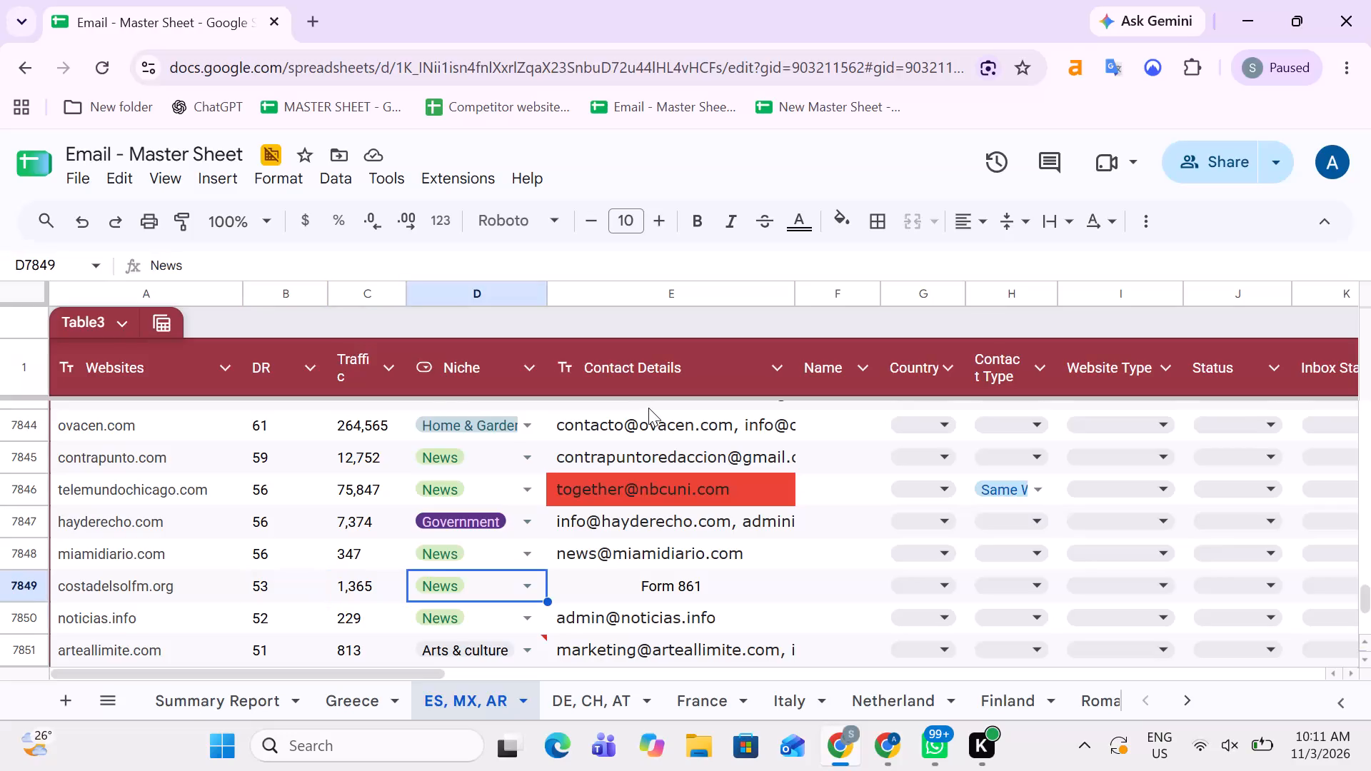
key(Left)
key(Down)
key(Down)
key(Left)
key(Left)
key(Left)
key(Left)
key(Left)
key(Left)
key(Left)
key(Left)
key(Left)
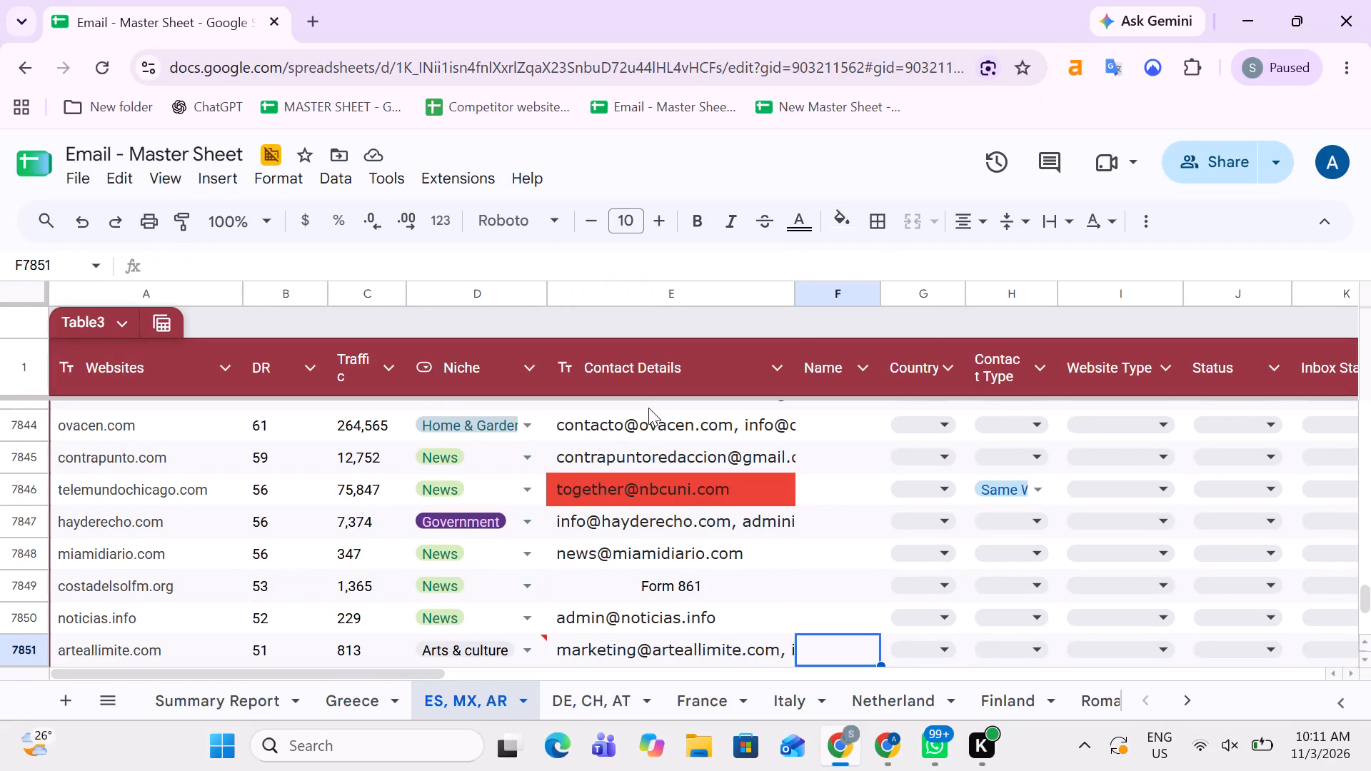
key(Right)
key(Right)
key(Right)
key(Right)
key(Right)
key(Right)
key(Right)
key(Right)
key(Right)
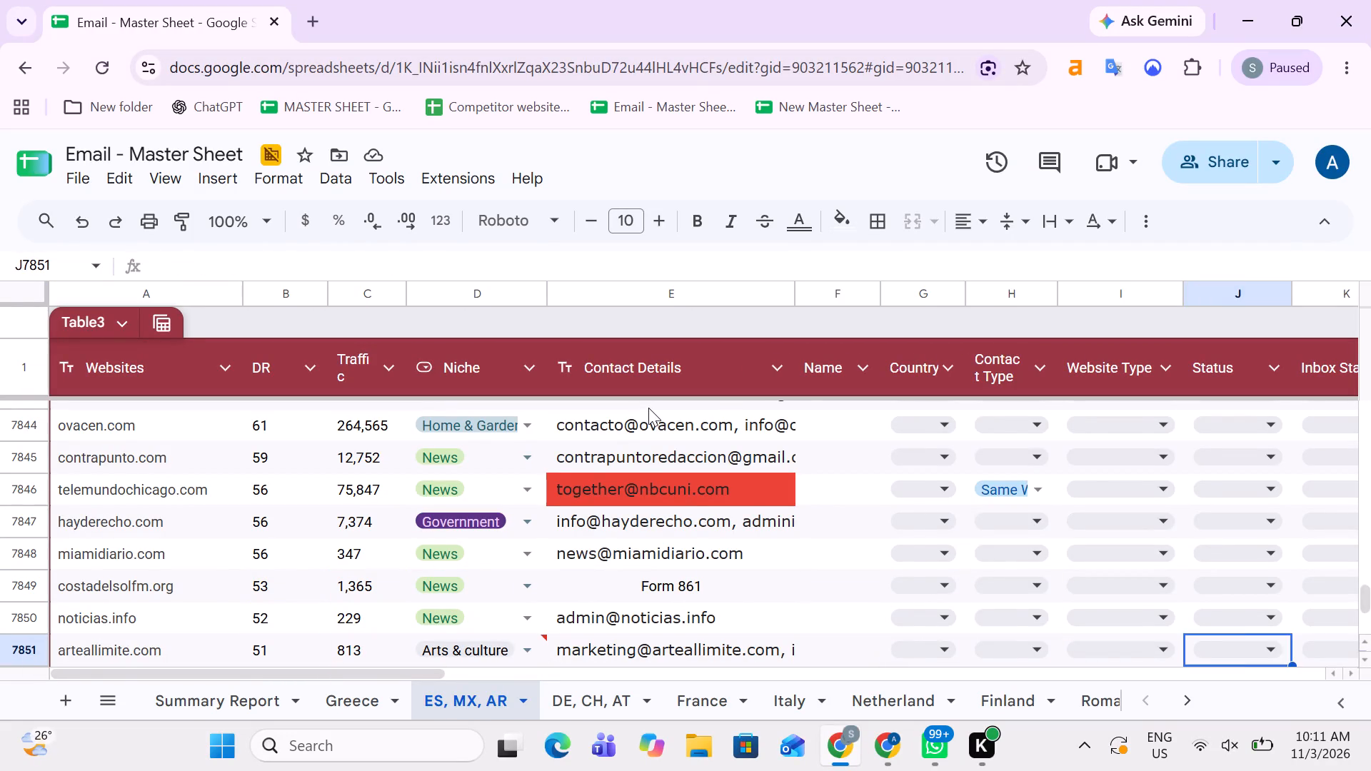
key(Right)
key(Right)
key(Right)
key(Left)
key(Right)
key(Left)
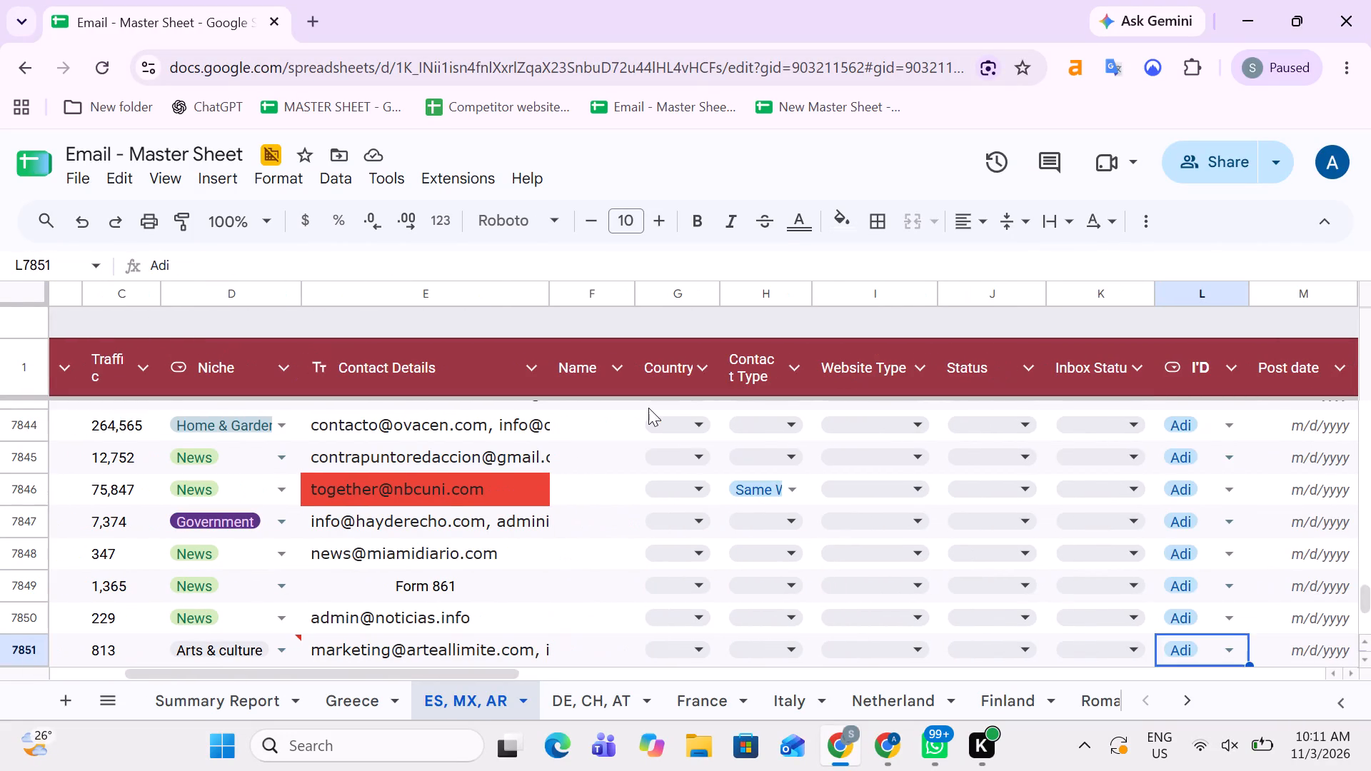
Look up through the Status column of the ES, MX, AR sheet for where the rows marked Done end.
key(Up)
key(Up)
key(Up)
key(Up)
key(Up)
key(Up)
key(Up)
key(Up)
key(Up)
key(Up)
key(Up)
key(Up)
key(Up)
key(Up)
key(Up)
key(Up)
key(Up)
key(Up)
key(Up)
key(Up)
key(Left)
key(Left)
key(Left)
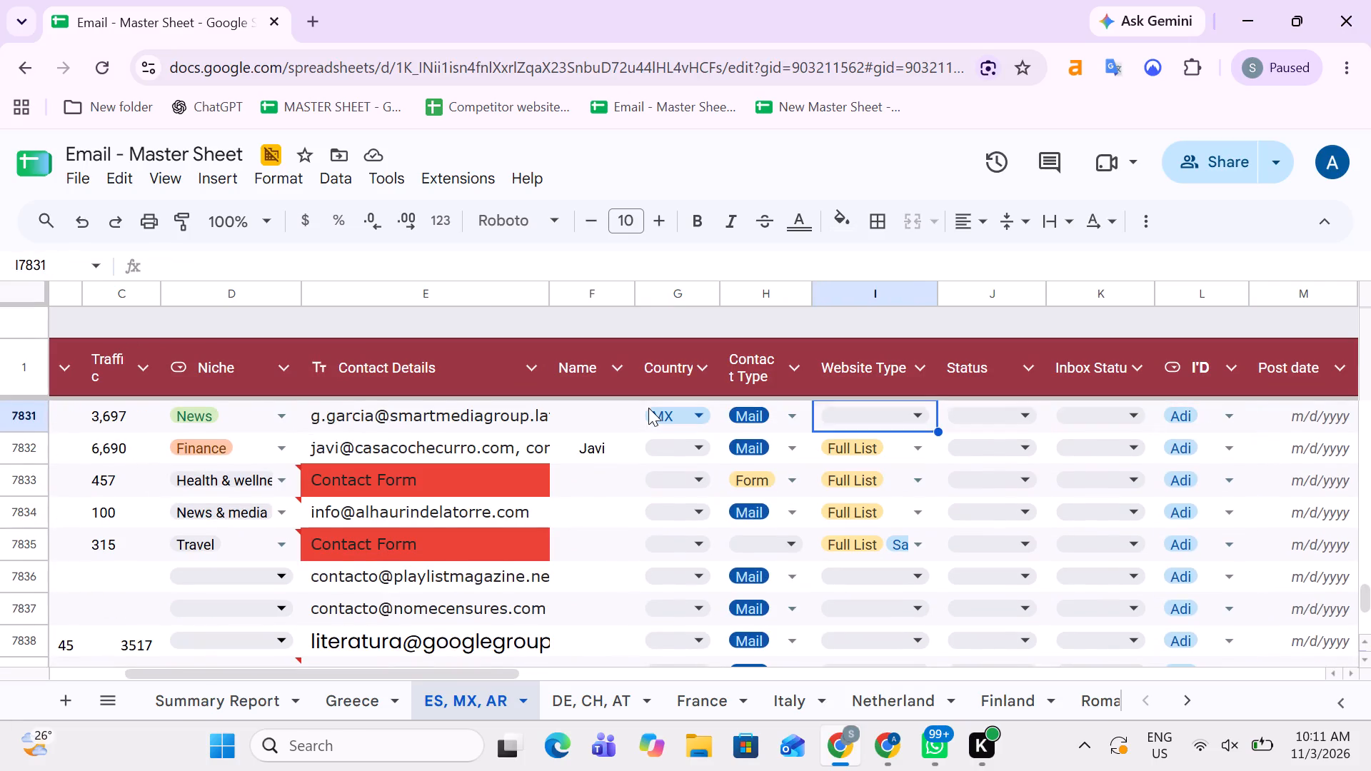
key(Right)
key(ctrl+Up)
key(Up)
key(Up)
key(Up)
key(Up)
key(Up)
key(Up)
key(Up)
key(Up)
key(Down)
key(Down)
key(Down)
key(Down)
key(Down)
key(Down)
key(Down)
key(Down)
key(Down)
key(Down)
key(Down)
key(Down)
key(Down)
key(Down)
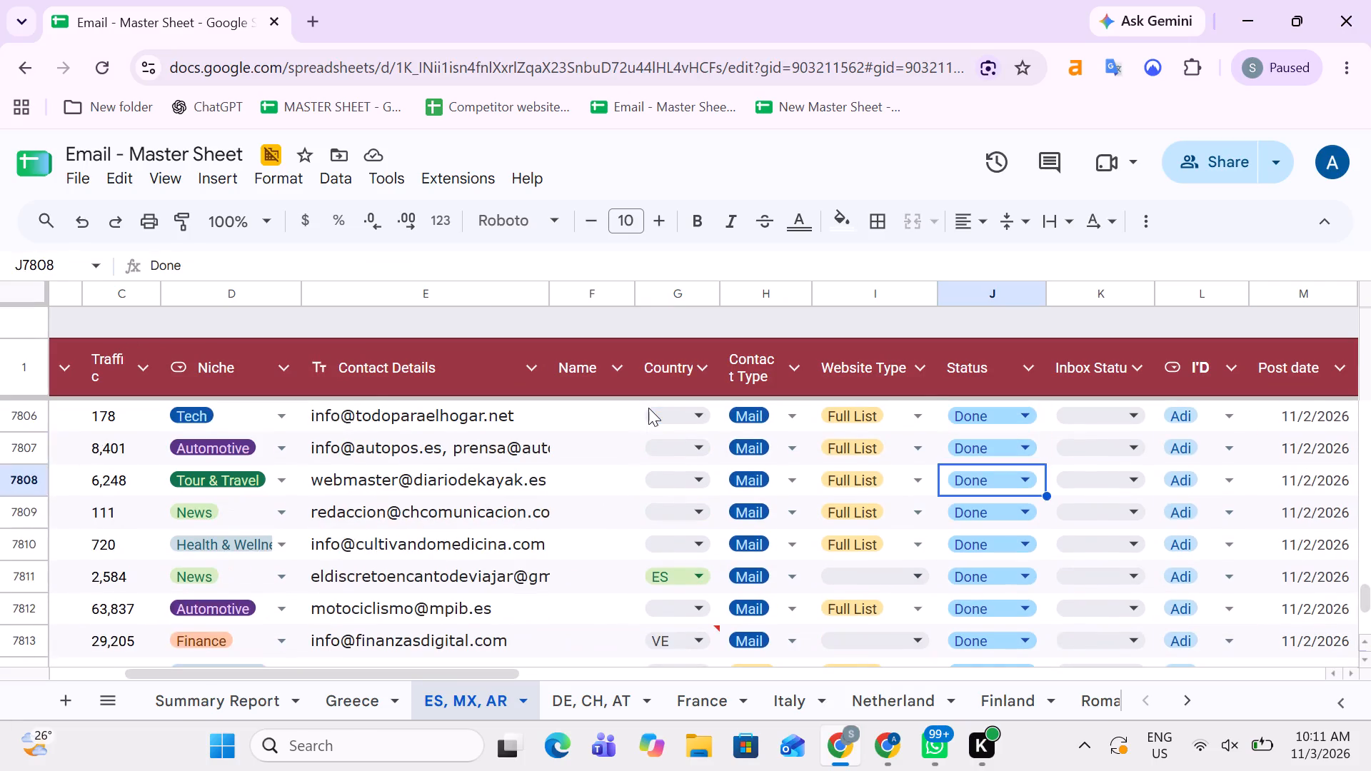
key(Up)
key(Up)
key(Up)
key(Up)
Select the Websites column cells from barnafotopress.com in row 7815 down through turismodezaragoza.es in row 7855.
key(Left)
key(Left)
key(Left)
key(Left)
key(Left)
key(Left)
key(Left)
key(Left)
key(Left)
key(Left)
key(Left)
key(Left)
key(Left)
key(Left)
key(Left)
key(Left)
key(Left)
key(Left)
key(Left)
key(Left)
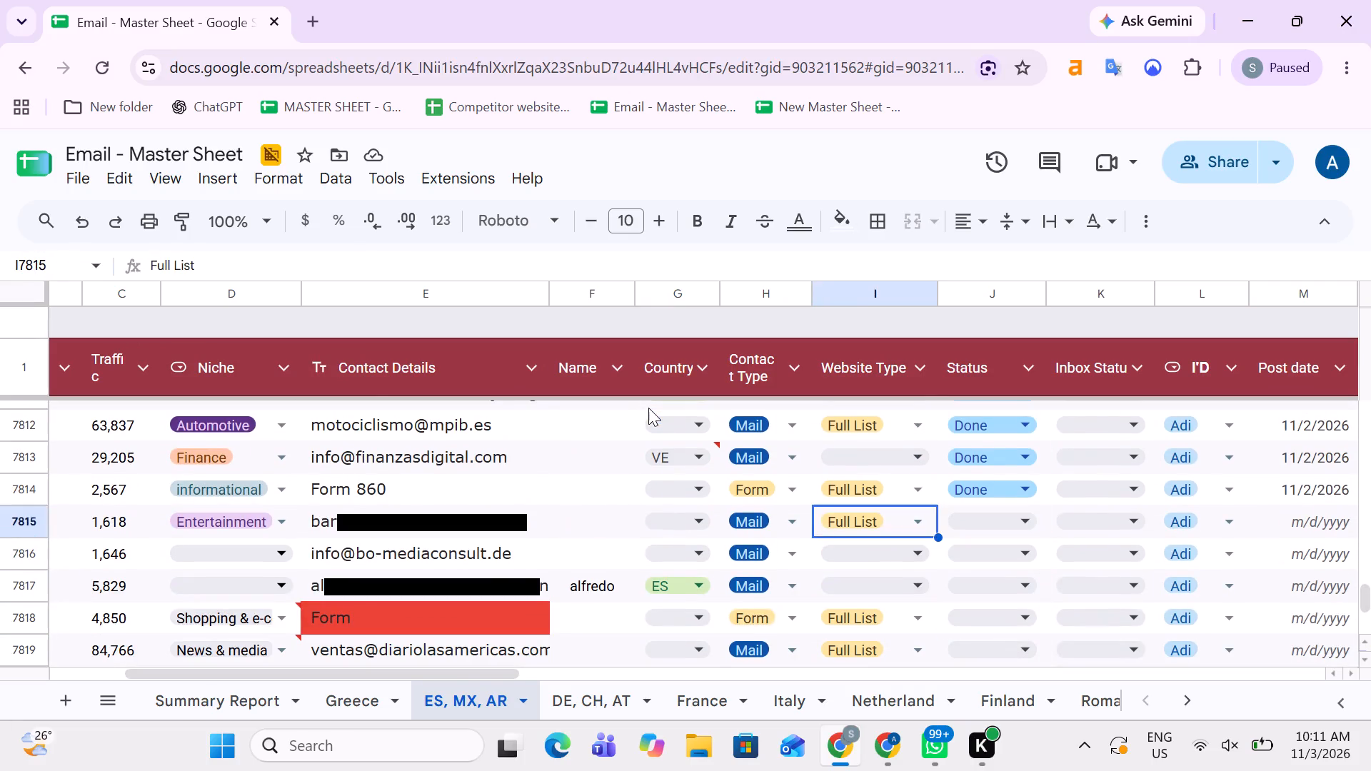
key(shift+Down)
key(shift+Down)
key(shift+Down)
key(shift+Down)
key(shift+Down)
key(shift+Down)
key(shift+Down)
key(shift+Down)
key(shift+Down)
key(shift+Down)
key(shift+Down)
key(shift+Down)
key(shift+Down)
key(shift+Down)
key(shift+Down)
key(shift+Down)
key(shift+Down)
key(shift+Down)
key(shift+Down)
key(shift+Down)
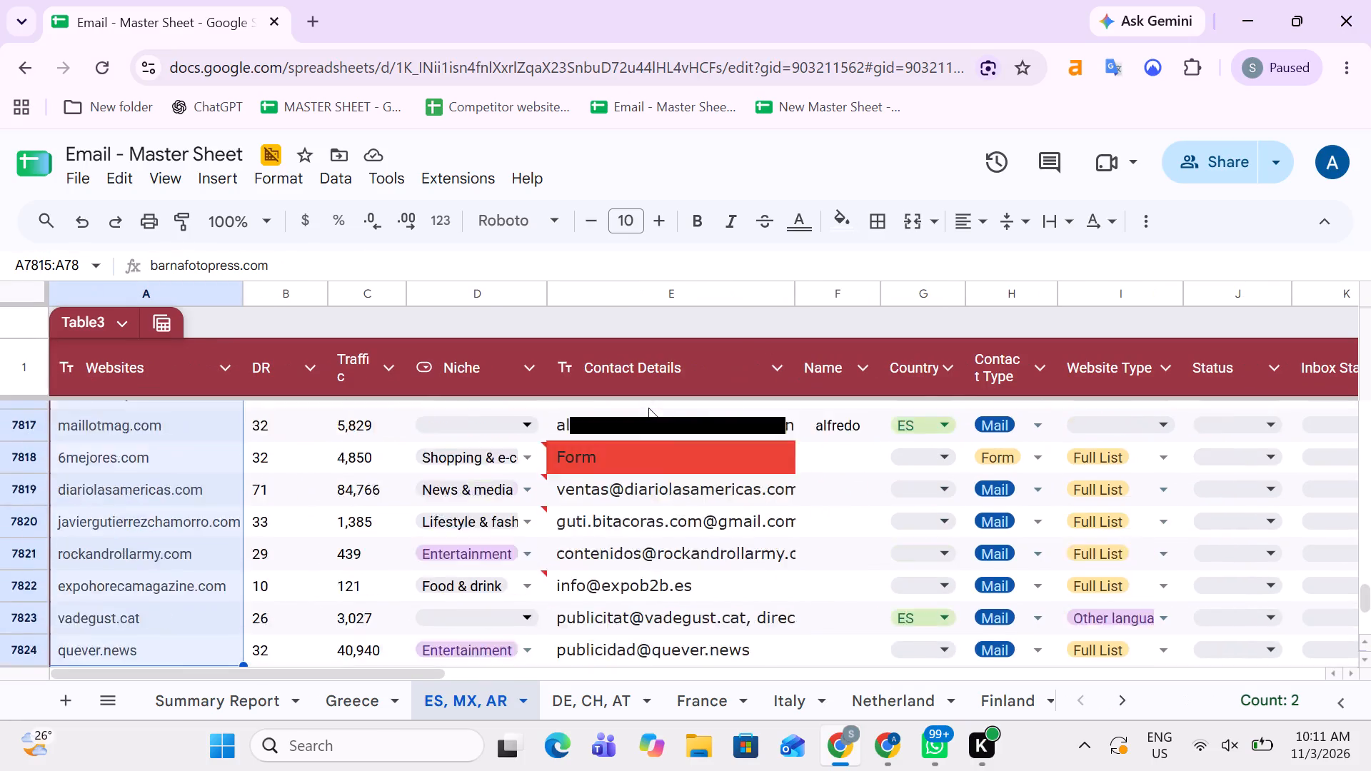
key(shift+Down)
key(shift+Down)
key(shift+Down)
key(shift+Down)
key(shift+Down)
key(shift+Down)
key(shift+Down)
key(shift+Down)
key(shift+Down)
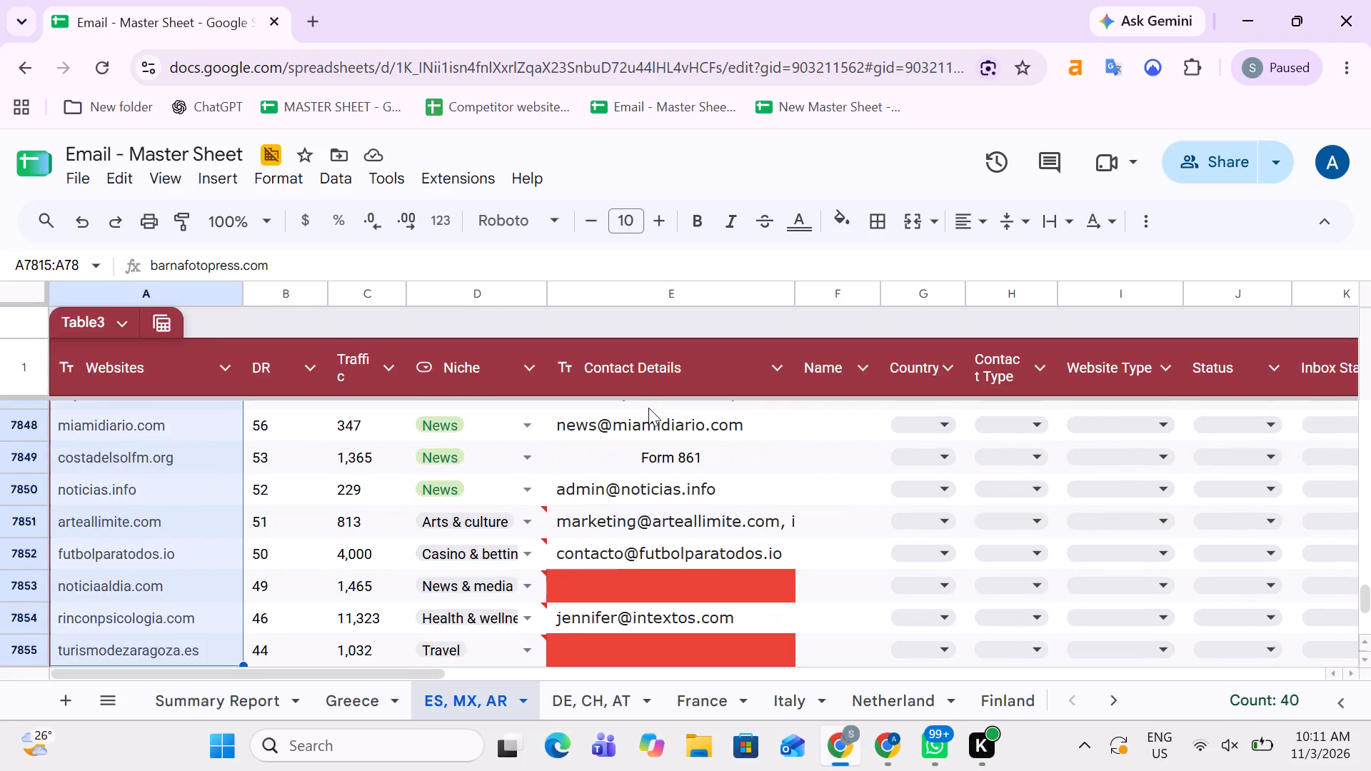
Shorten the Websites column selection from its lower end so it runs from barnafotopress.com to noticias.info in row 7850.
key(shift+Up)
key(shift+Up)
key(shift+Up)
key(shift+Up)
key(shift+Up)
key(shift+Up)
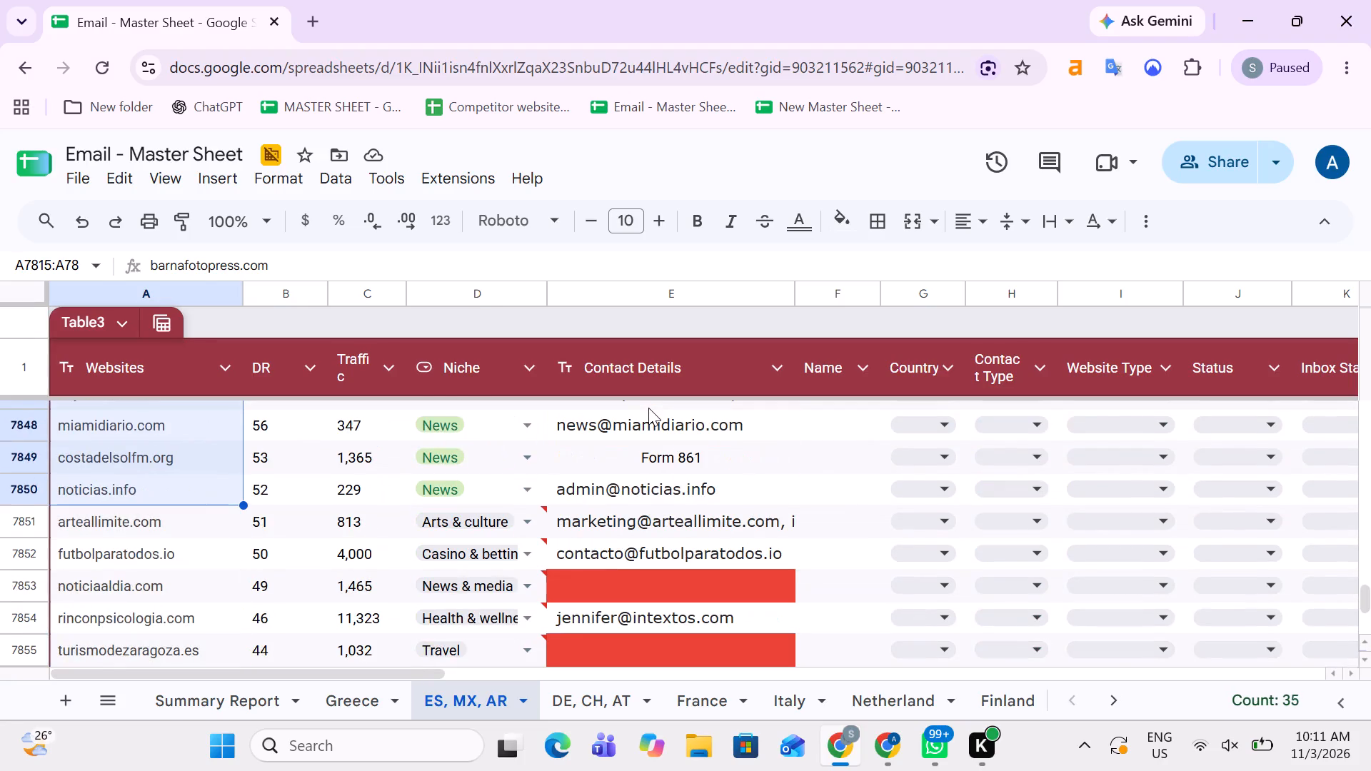
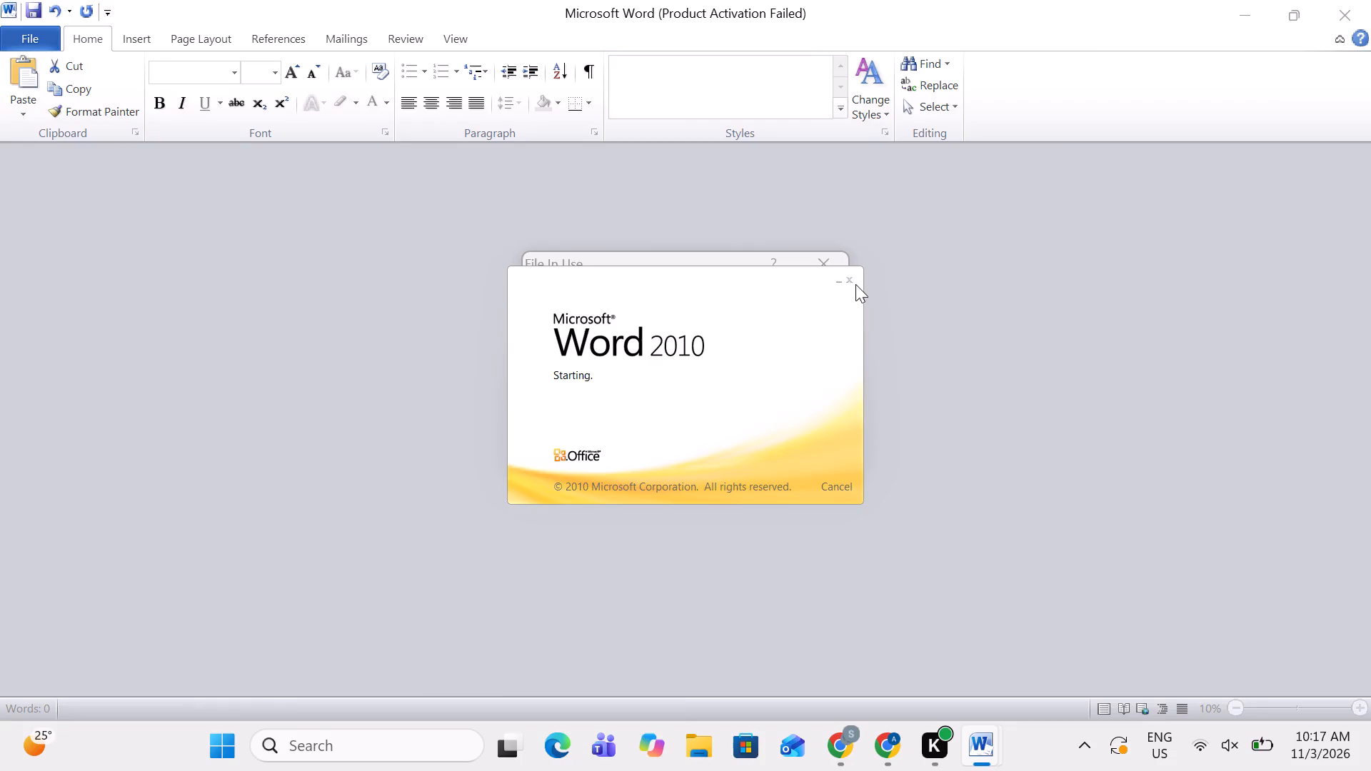
Switch to the empty Word window, cancel reopening the locked ADITI Spanish - 5.docx, and close that extra window.
key(alt+Tab)
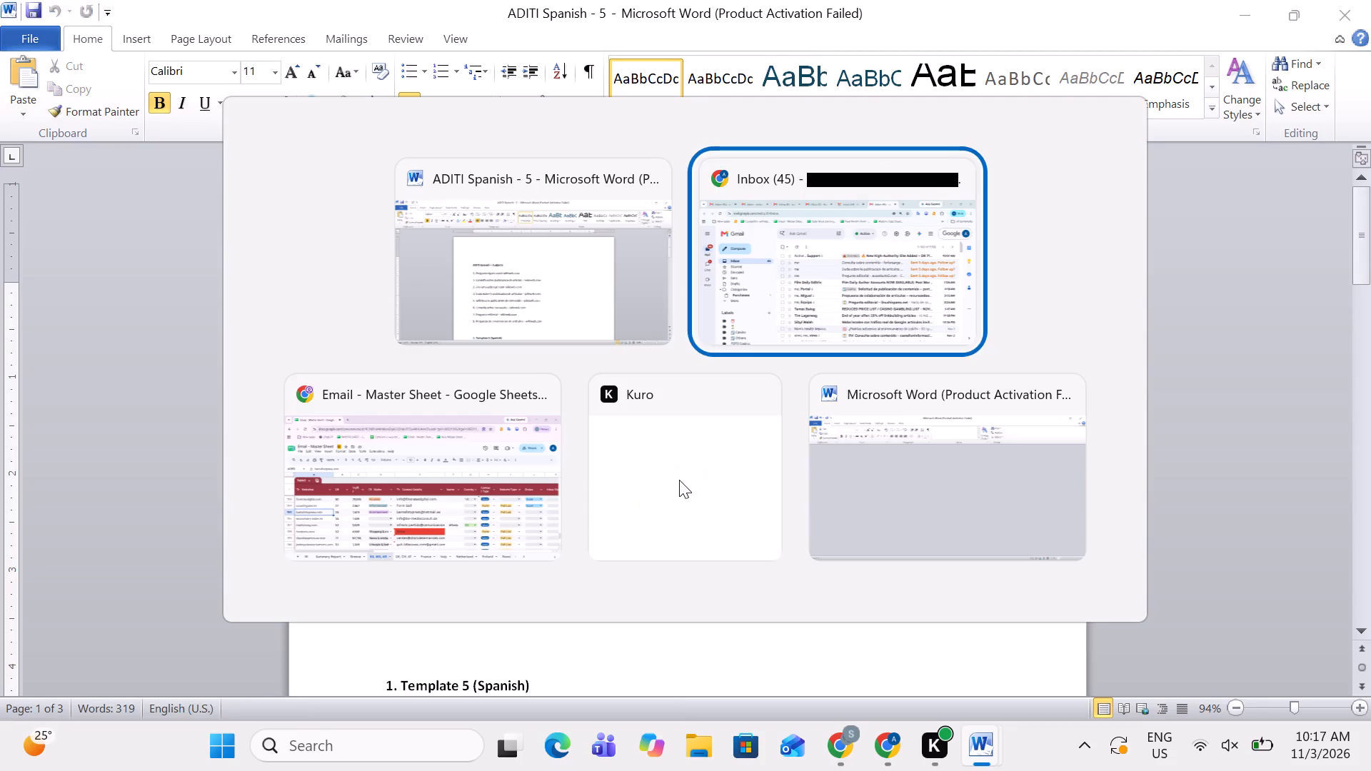
key(alt+Tab)
key(alt+Tab)
key(alt+Tab)
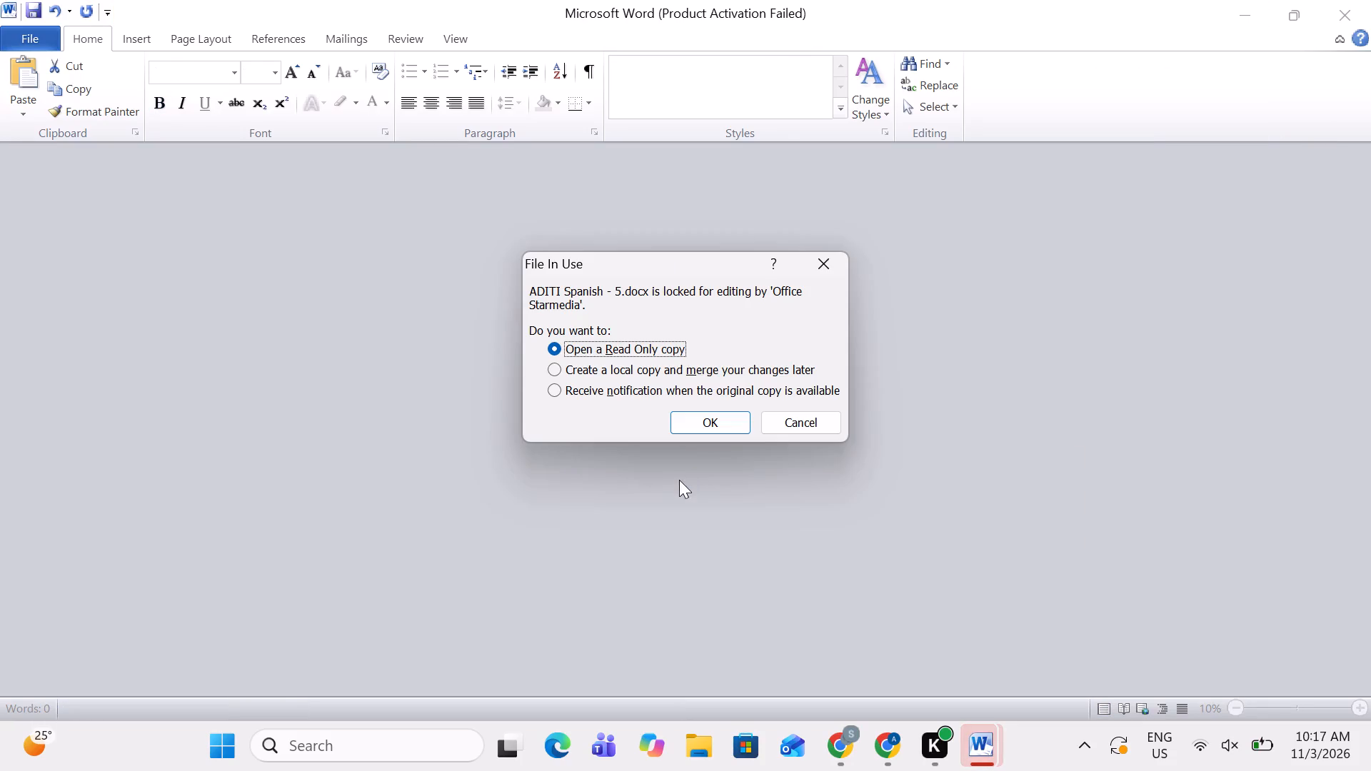
click(835, 256)
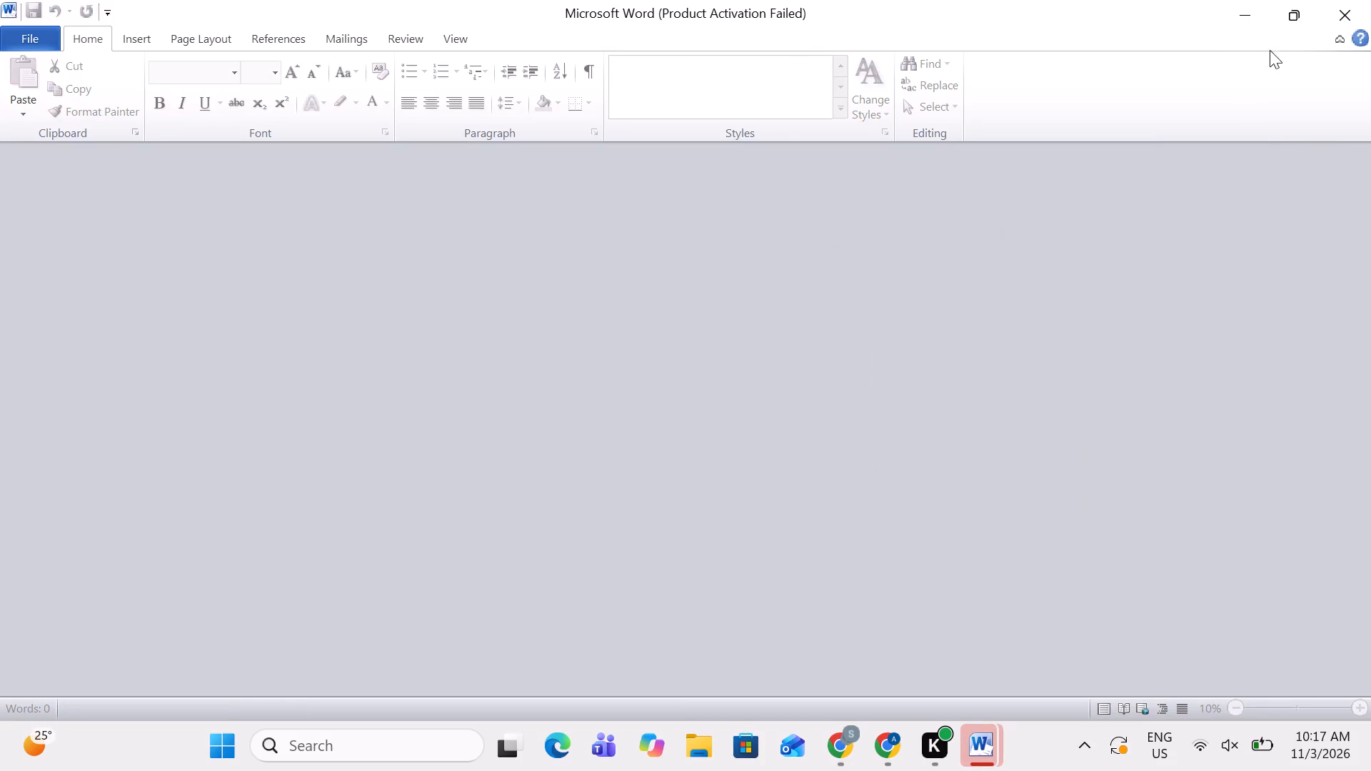
click(1355, 14)
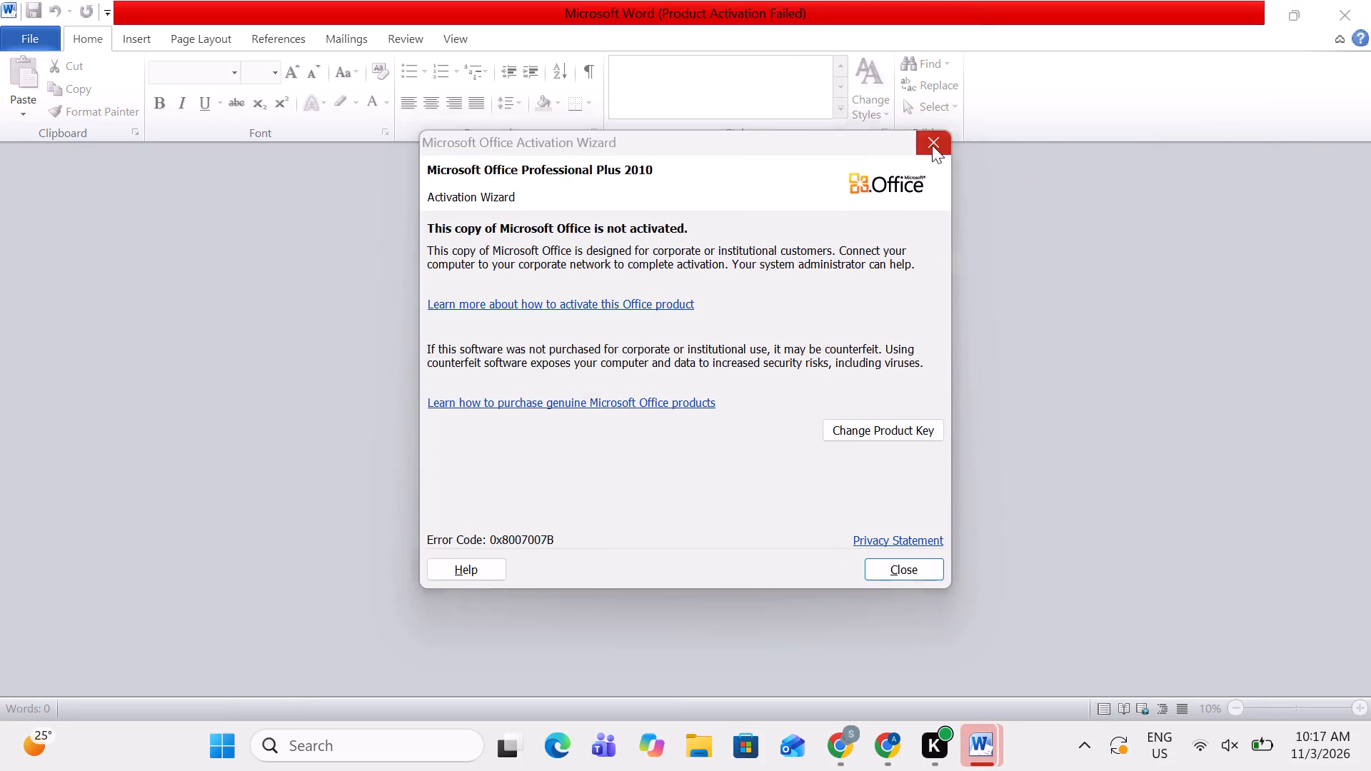
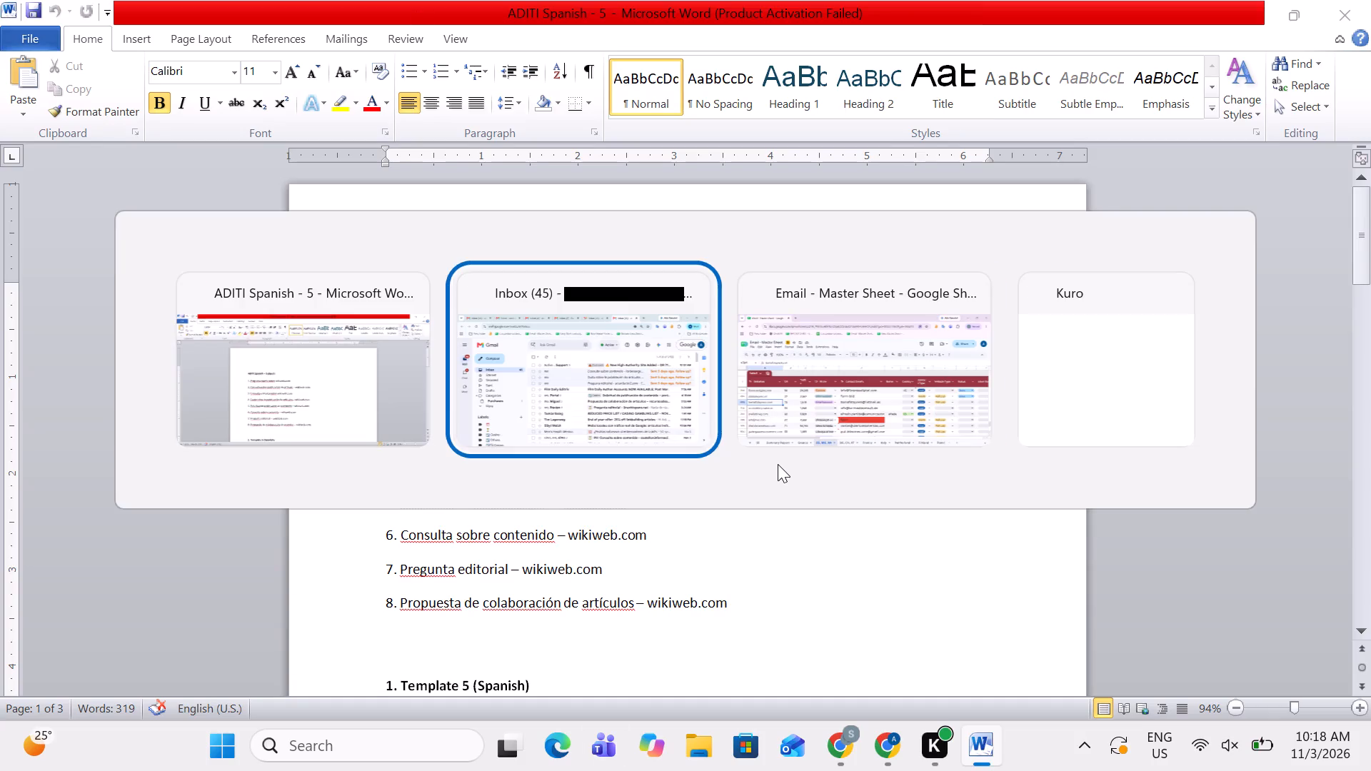
Switch from the ADITI Spanish - 5 Word document to the Email - Master Sheet spreadsheet in the browser.
key(alt+Tab)
key(alt+Tab)
key(alt+Tab)
key(alt+Tab)
key(alt+Tab)
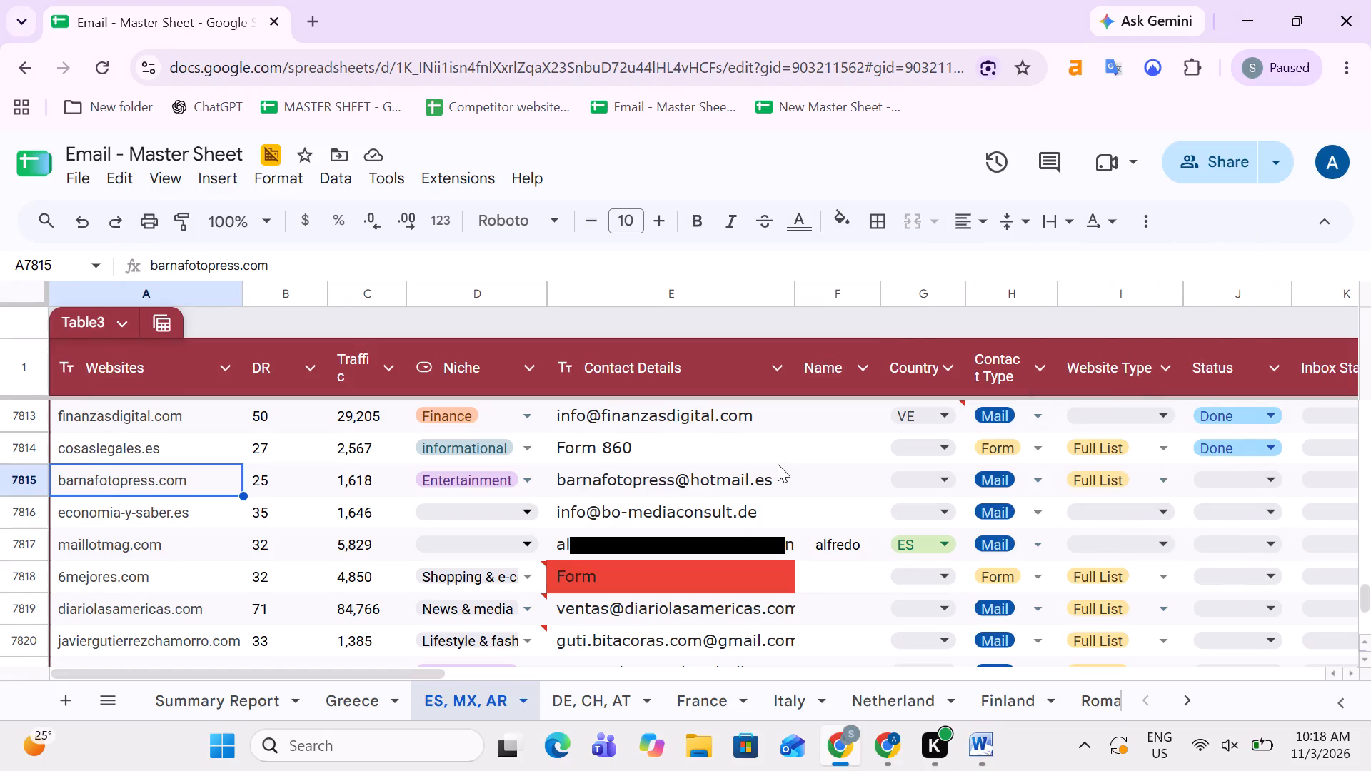
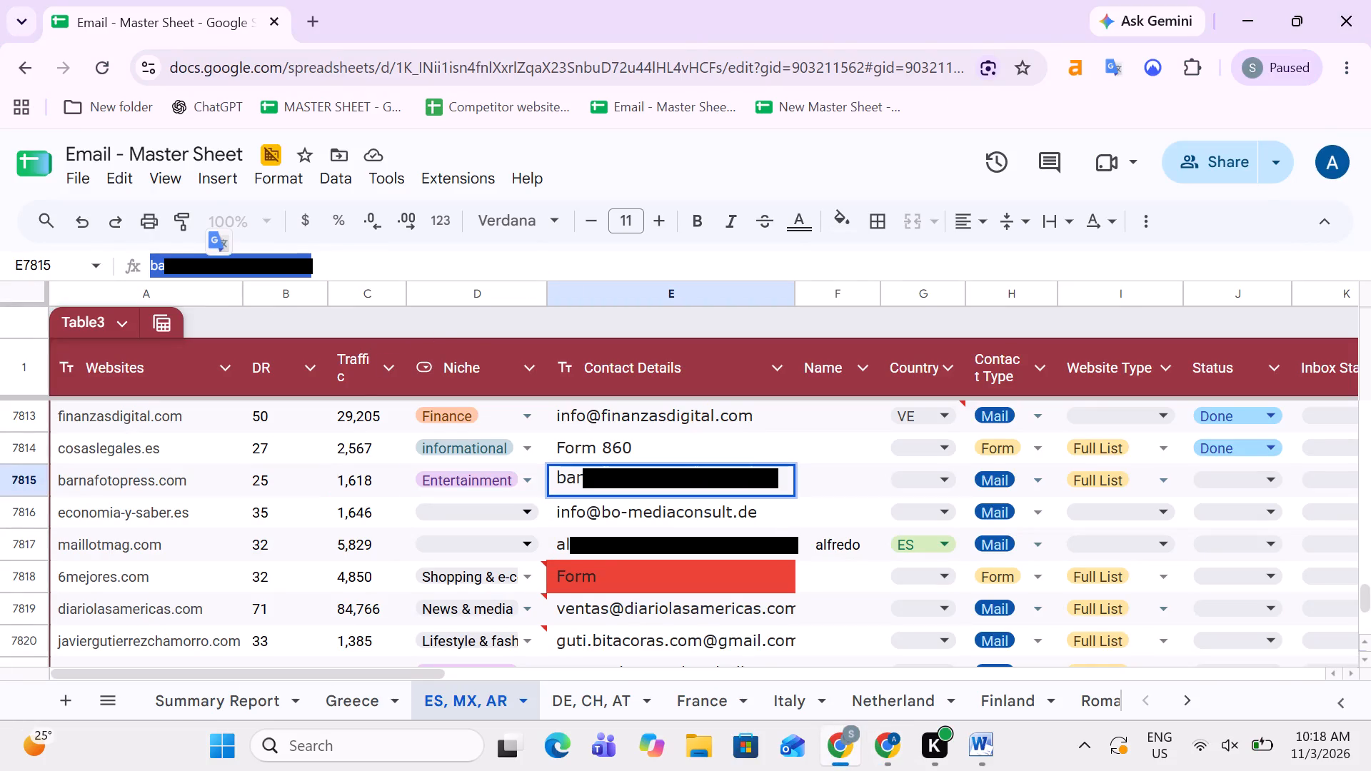
Copy the contact e-mail address of barnafotopress.com from its Contact Details cell in the ES, MX, AR sheet.
key(ctrl+c)
key(ctrl+c)
key(ctrl+c)
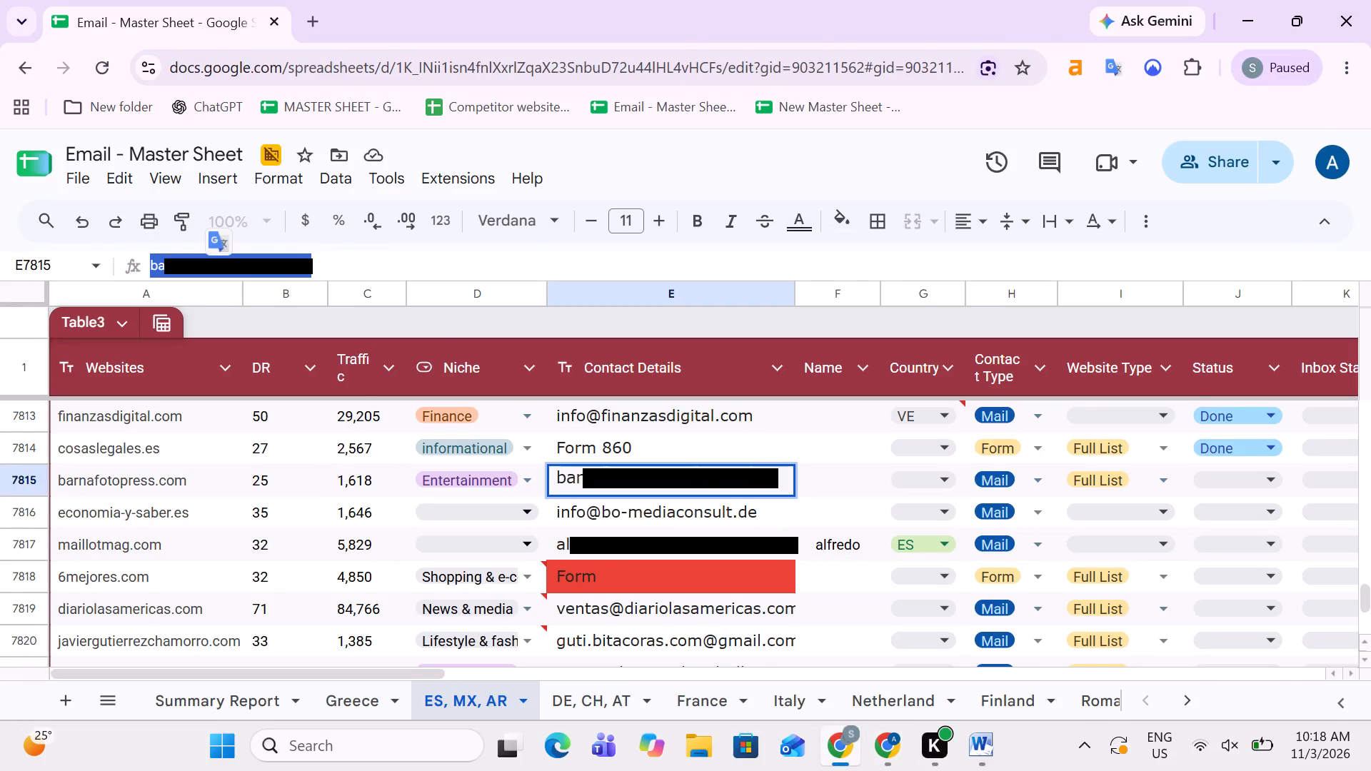
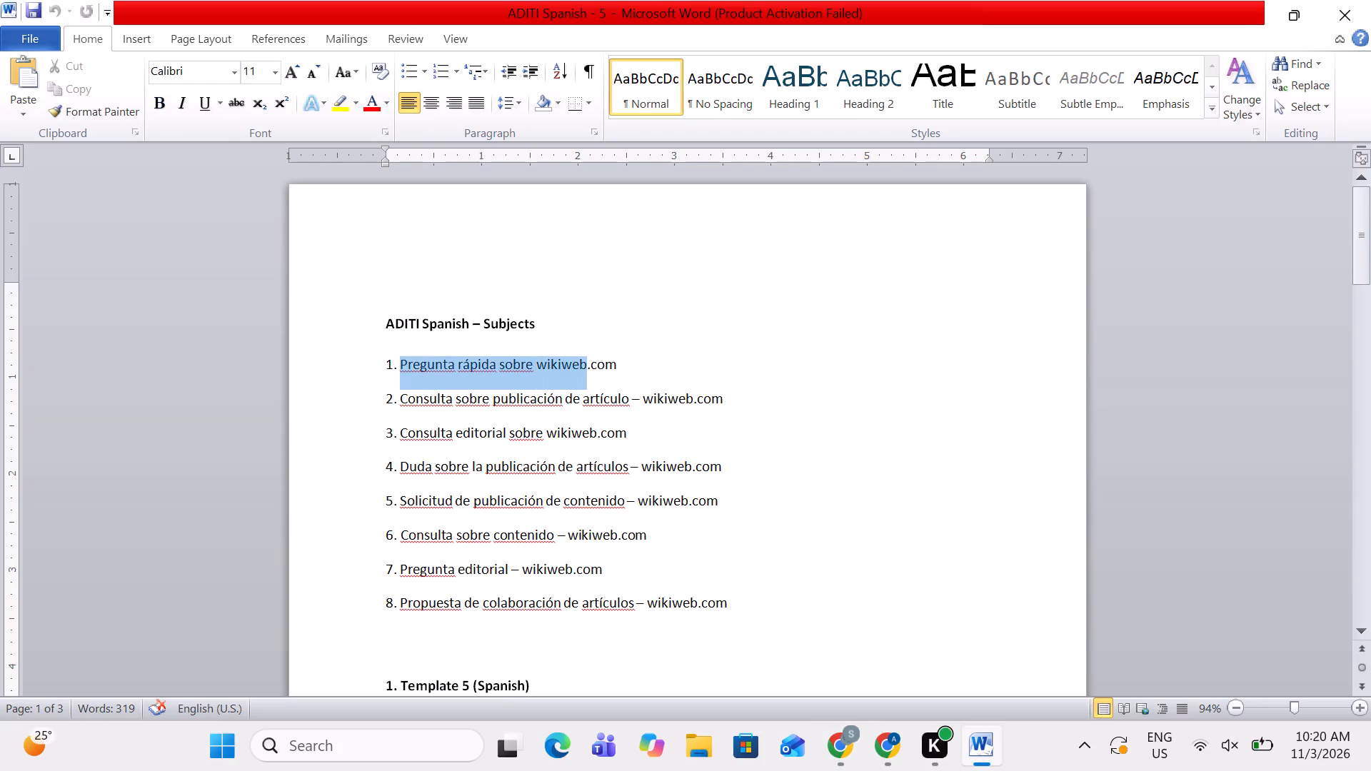
Copy the first subject line, "Pregunta rápida sobre wikiweb.com", from the ADITI Spanish – Subjects list.
drag(553, 363, 606, 362)
key(ctrl+c)
key(ctrl+c)
key(ctrl+c)
key(ctrl+c)
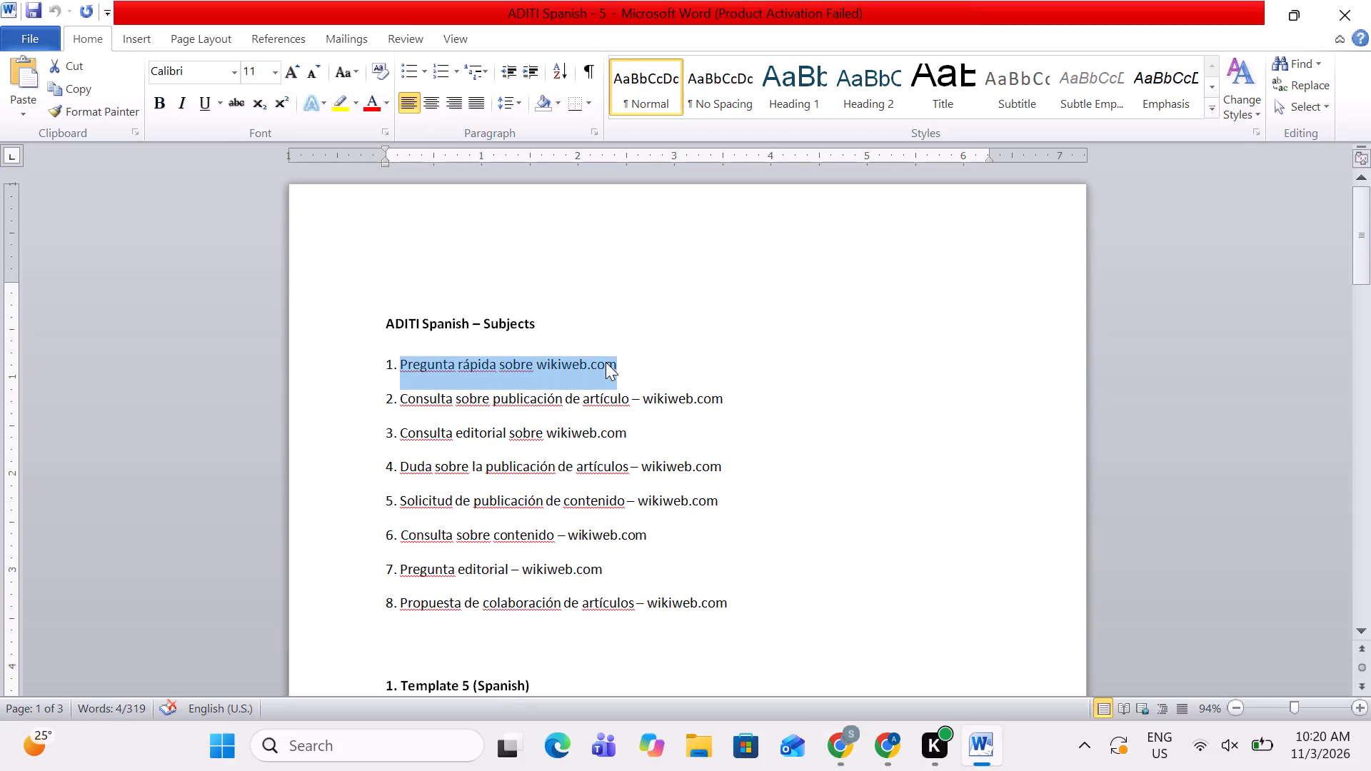
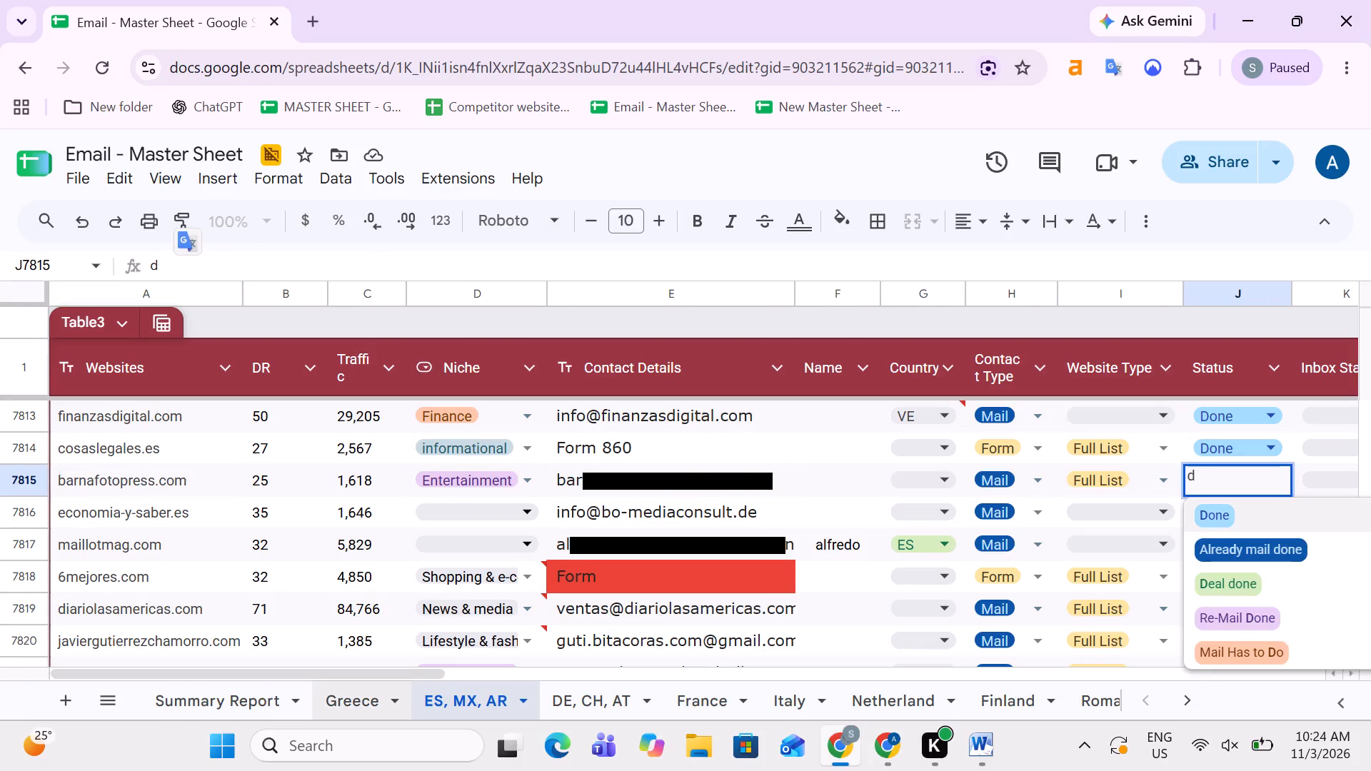
Set the Status of barnafotopress.com in row 7815 to Done.
key(Return)
Set the Niche of economia-y-saber.es in row 7816 to Economical.
key(Left)
key(Left)
key(Left)
key(Left)
key(Left)
key(Left)
key(Left)
key(Left)
key(Left)
key(Left)
key(Left)
key(Left)
key(Left)
key(Left)
key(Left)
key(Left)
key(Left)
key(Left)
key(Right)
key(Right)
key(Right)
key(Right)
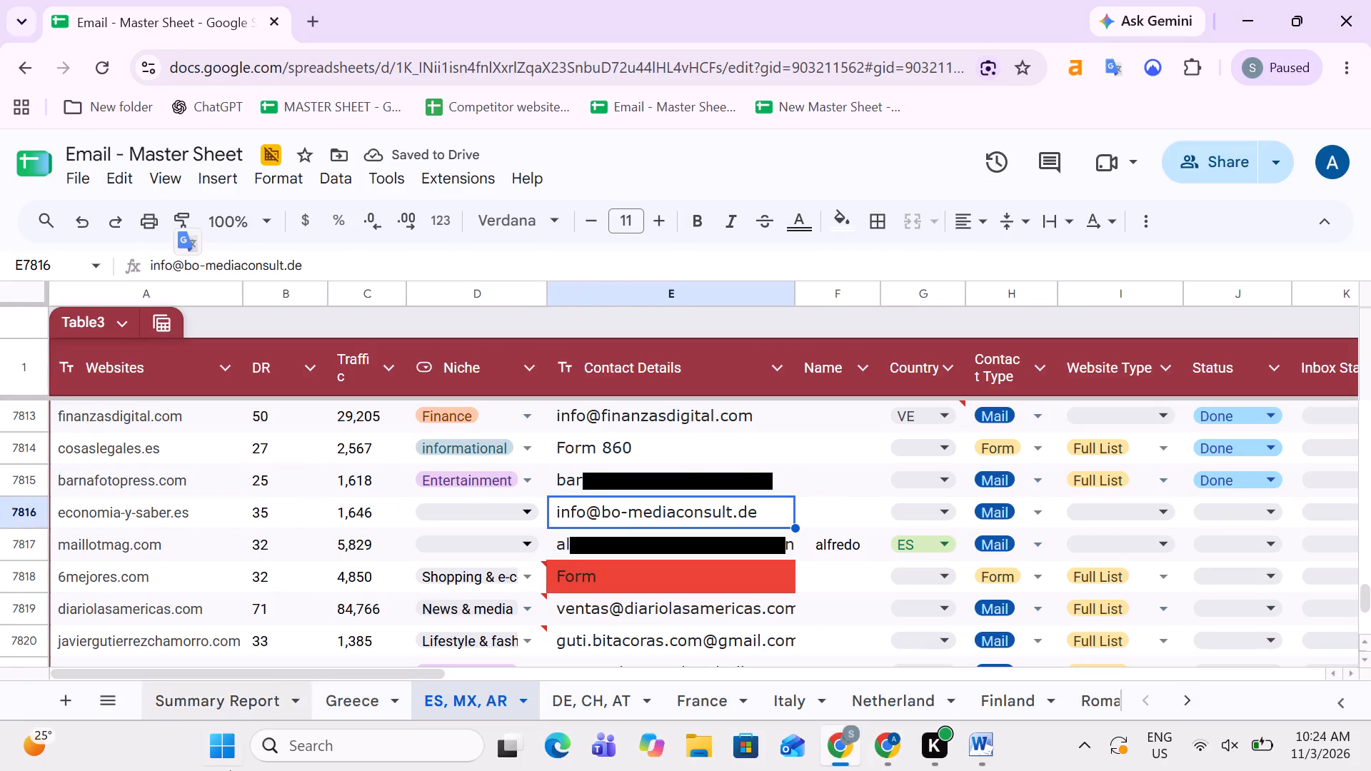
key(Left)
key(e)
key(Up)
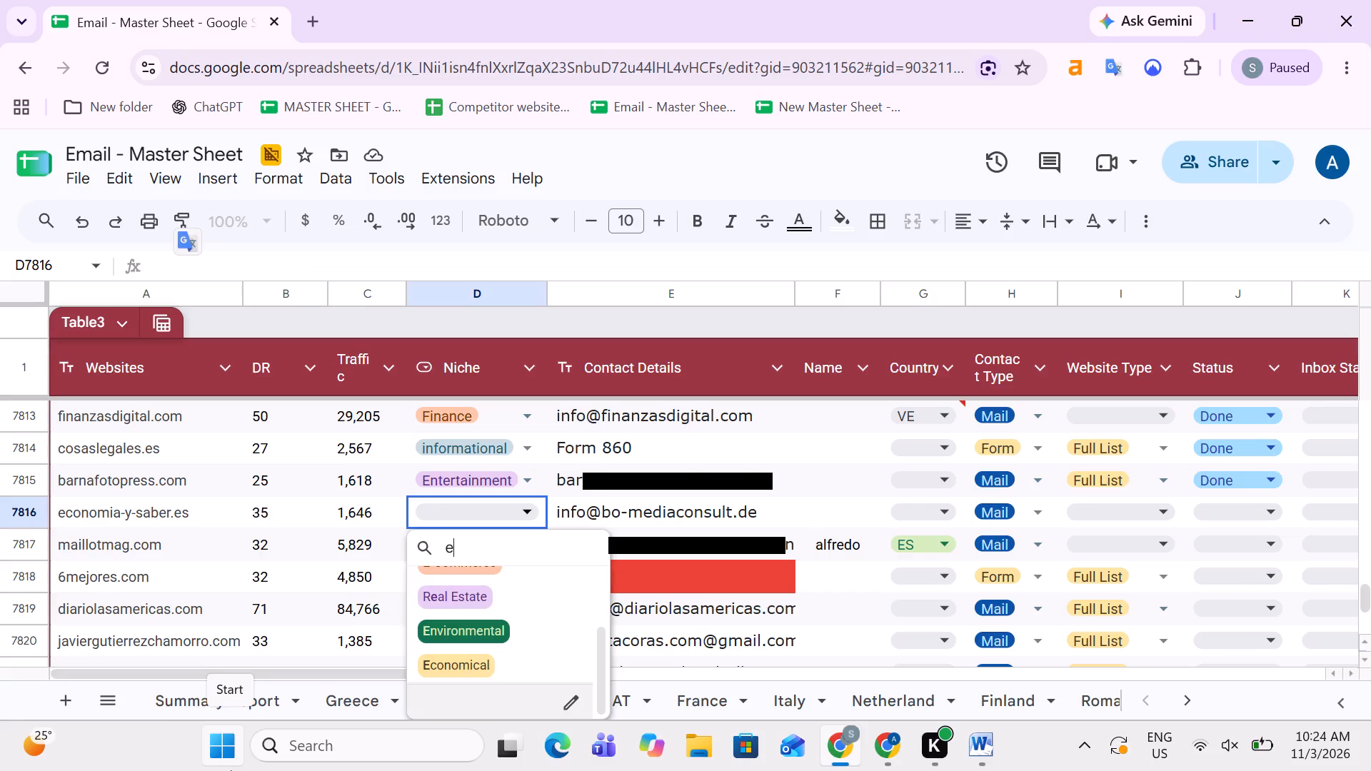
key(Up)
key(Return)
Select the full contact e-mail address inside the Contact Details cell of economia-y-saber.es in row 7816.
key(Up)
key(Right)
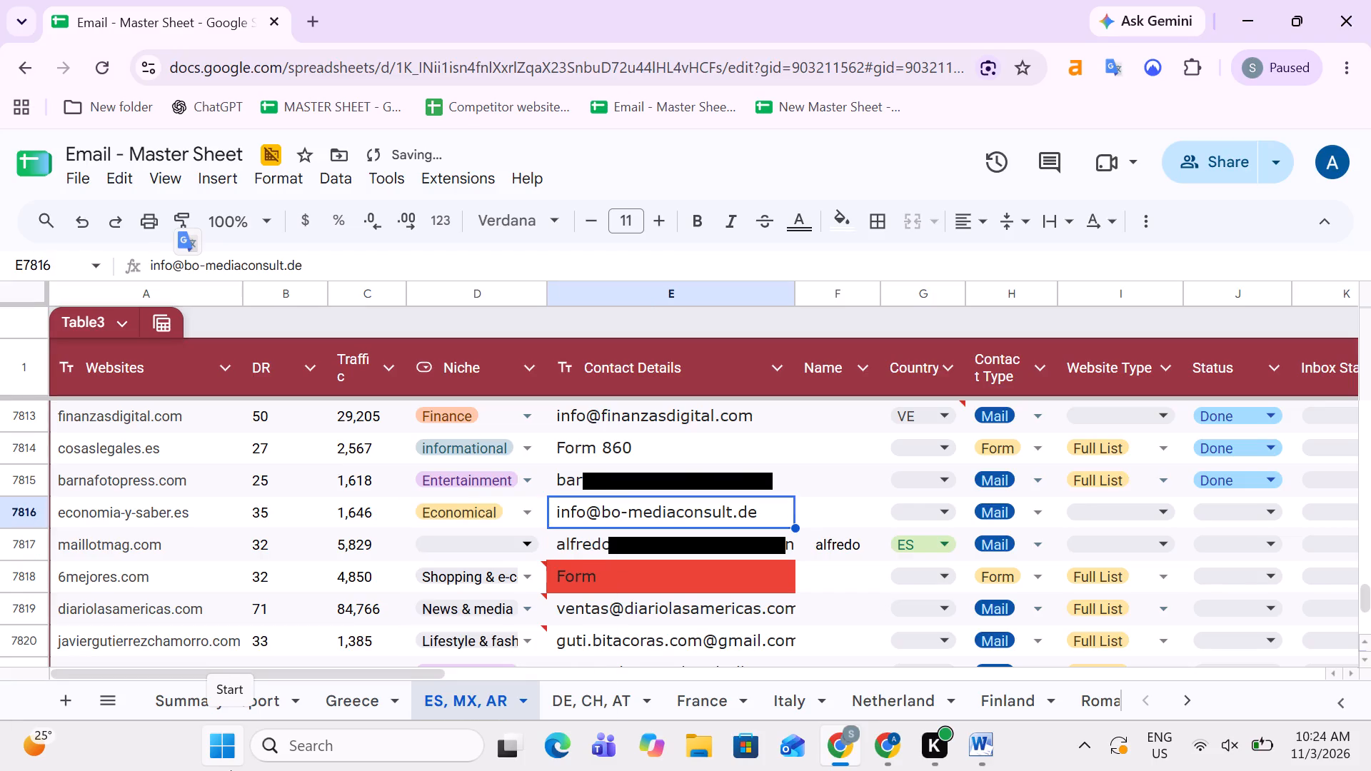
triple_click(235, 258)
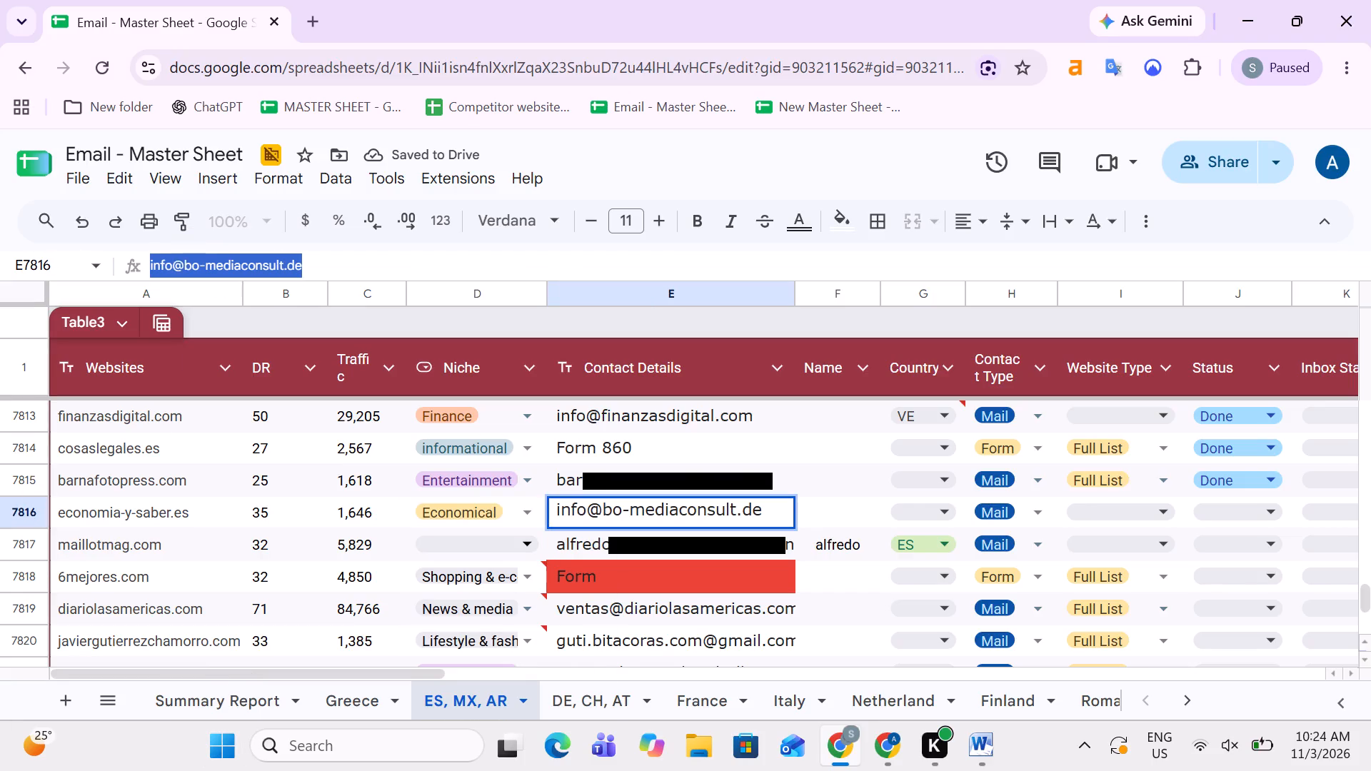
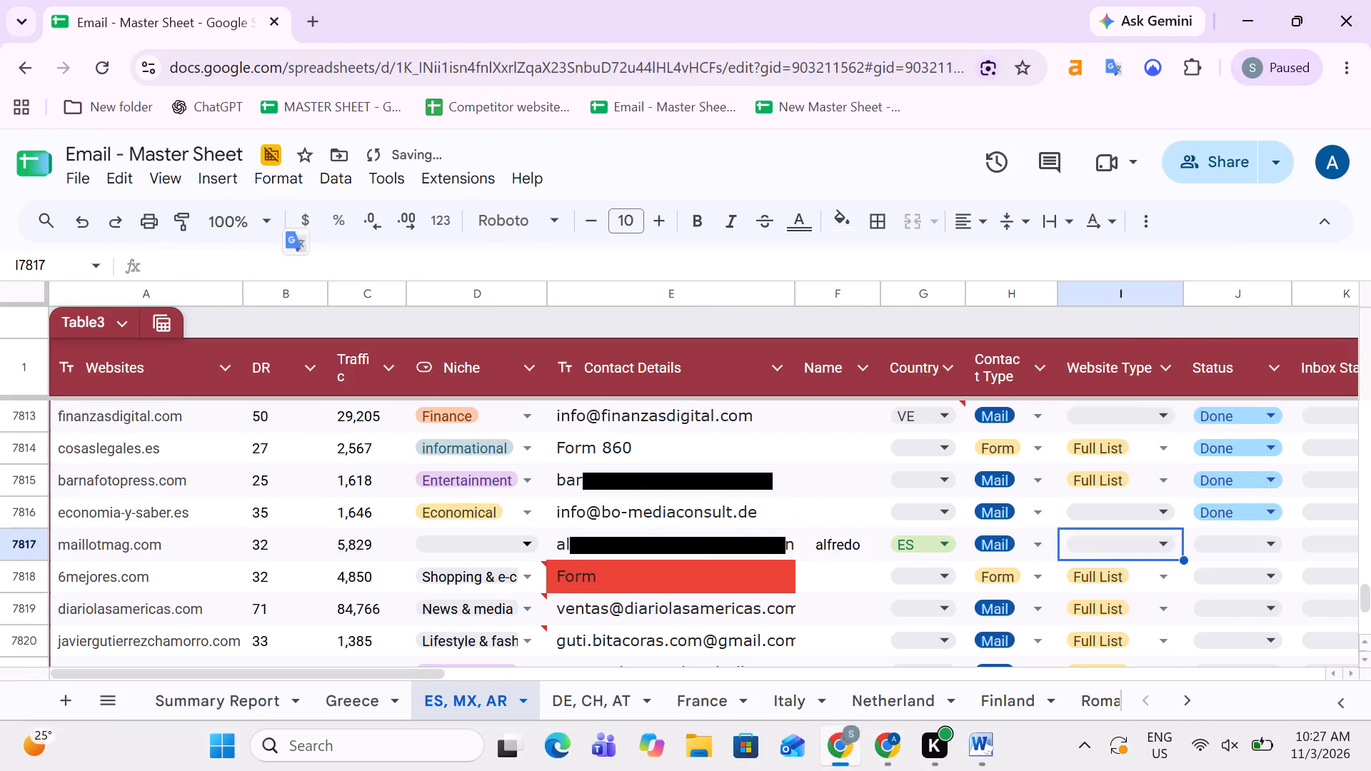
Set the Niche of maillotmag.com in row 7817 to News.
key(Right)
key(Right)
key(Right)
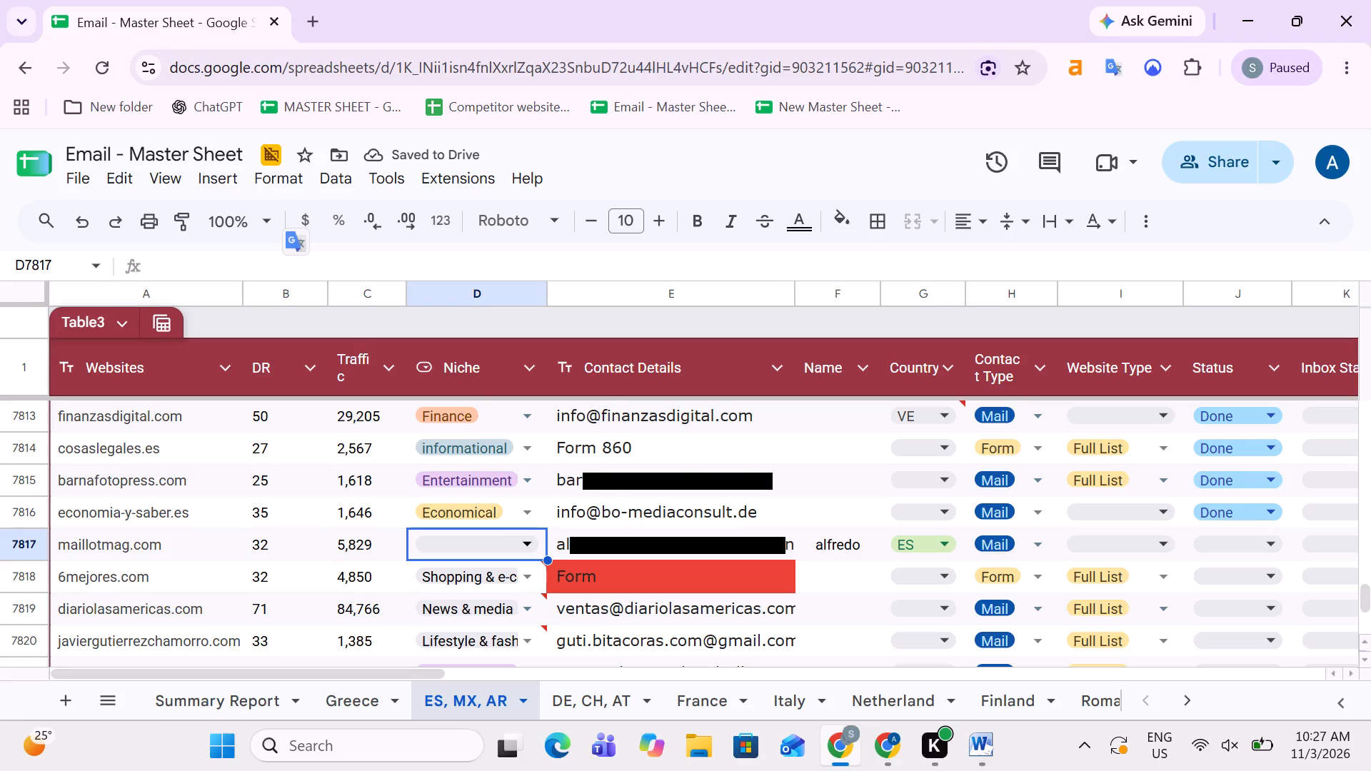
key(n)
key(Down)
key(Return)
key(Up)
Open the Contact Details entry of maillotmag.com in row 7817 for editing.
key(Right)
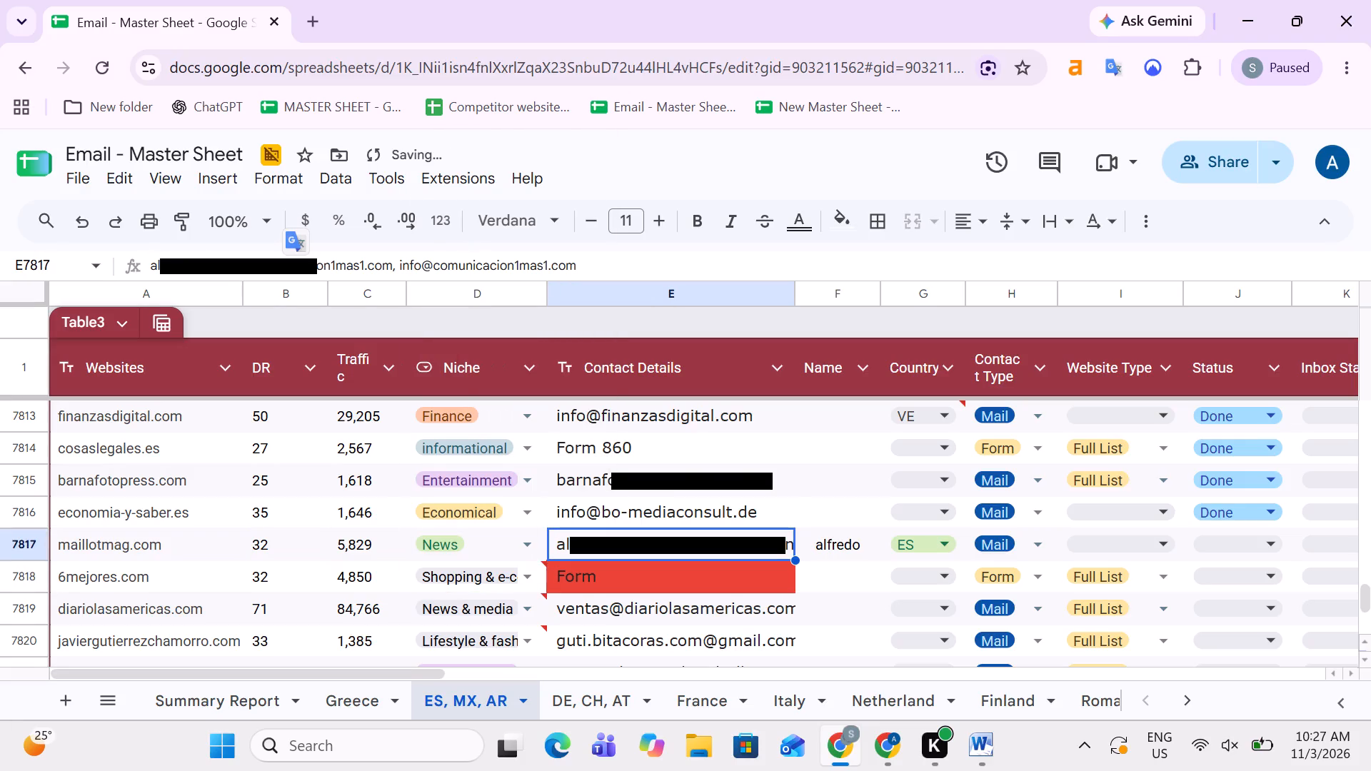
click(378, 263)
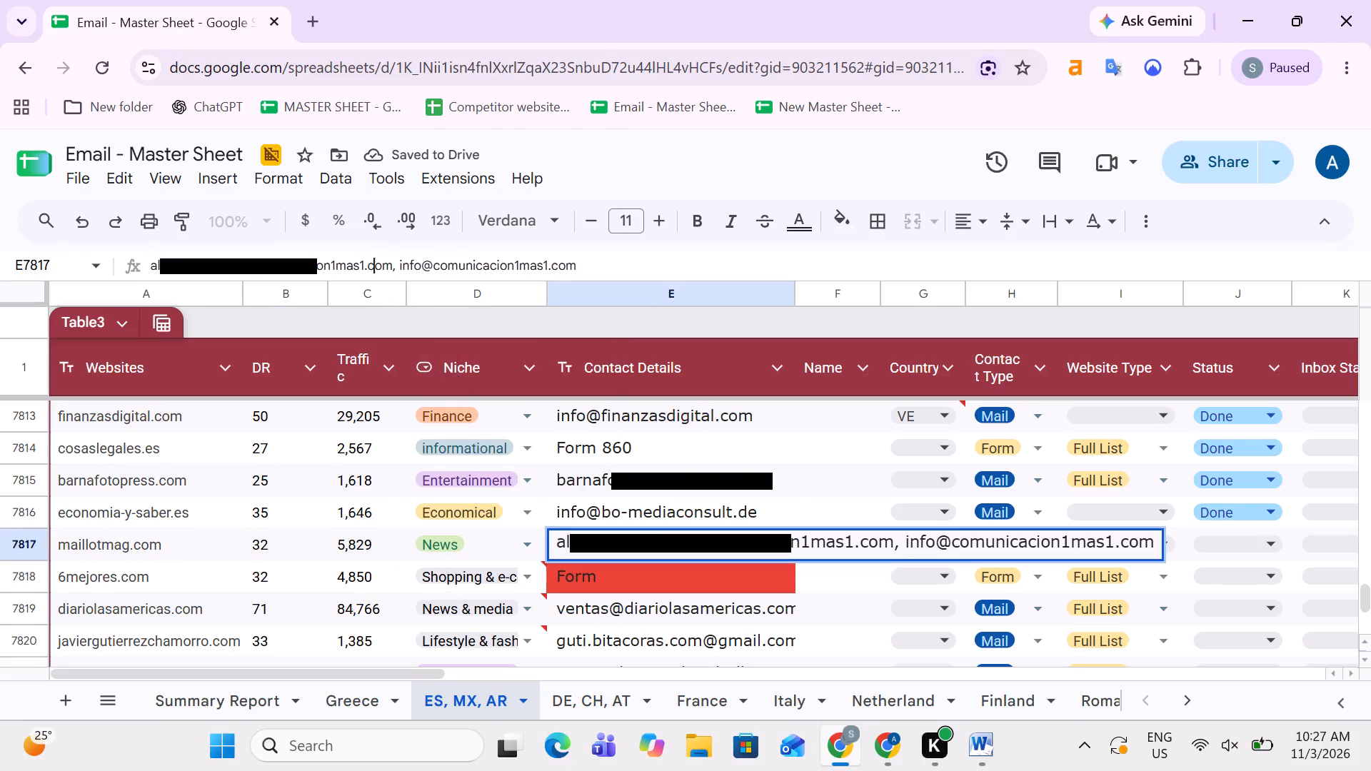
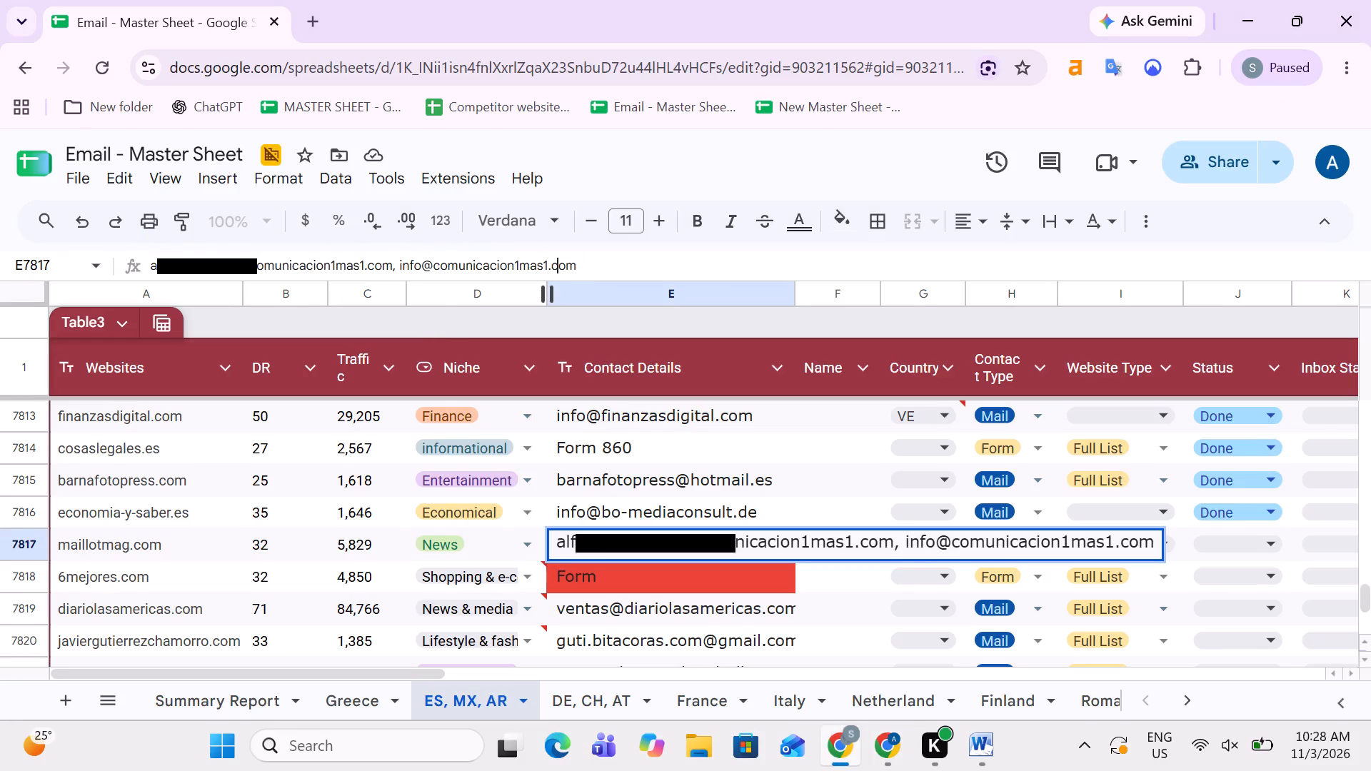
Select the domain comunicacion1mas1.com of the second e-mail address in the Contact Details cell for maillotmag.com, row 7817.
click(563, 261)
drag(563, 261, 434, 260)
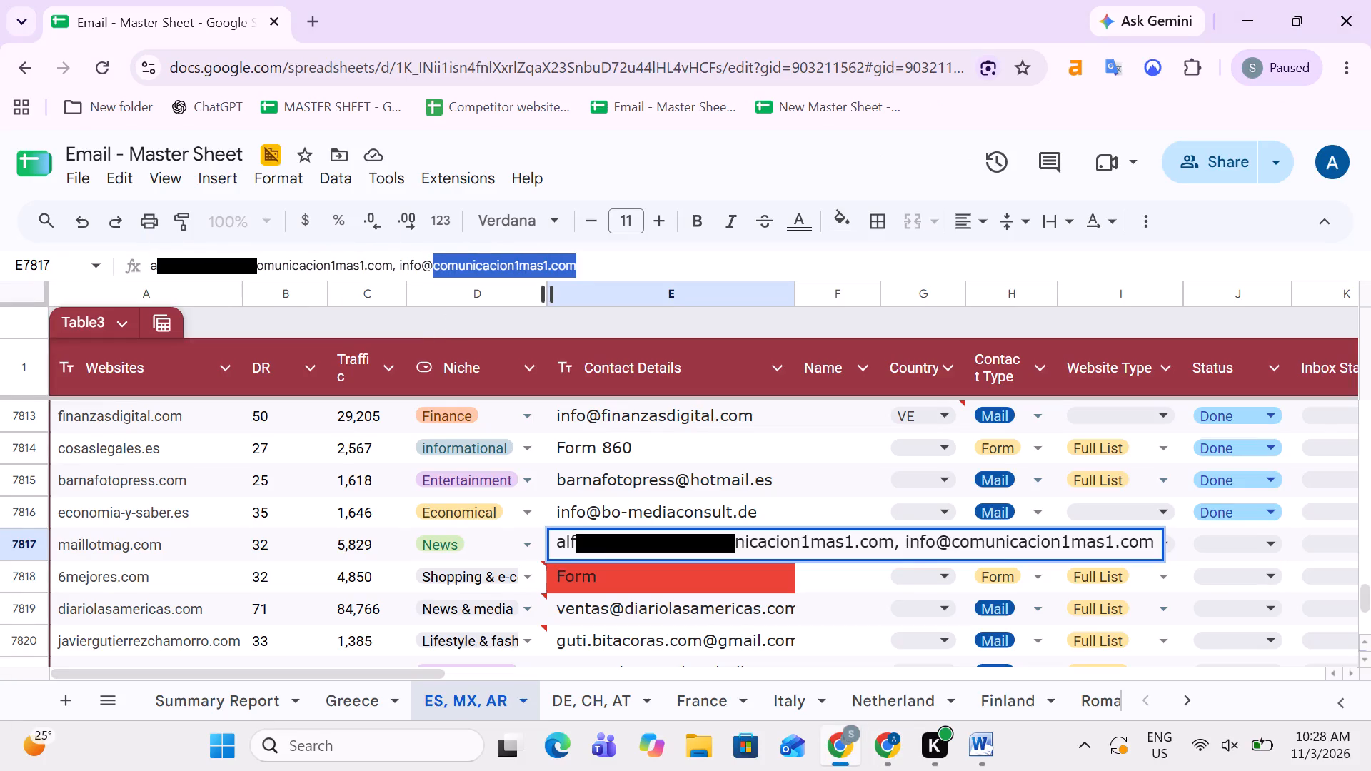
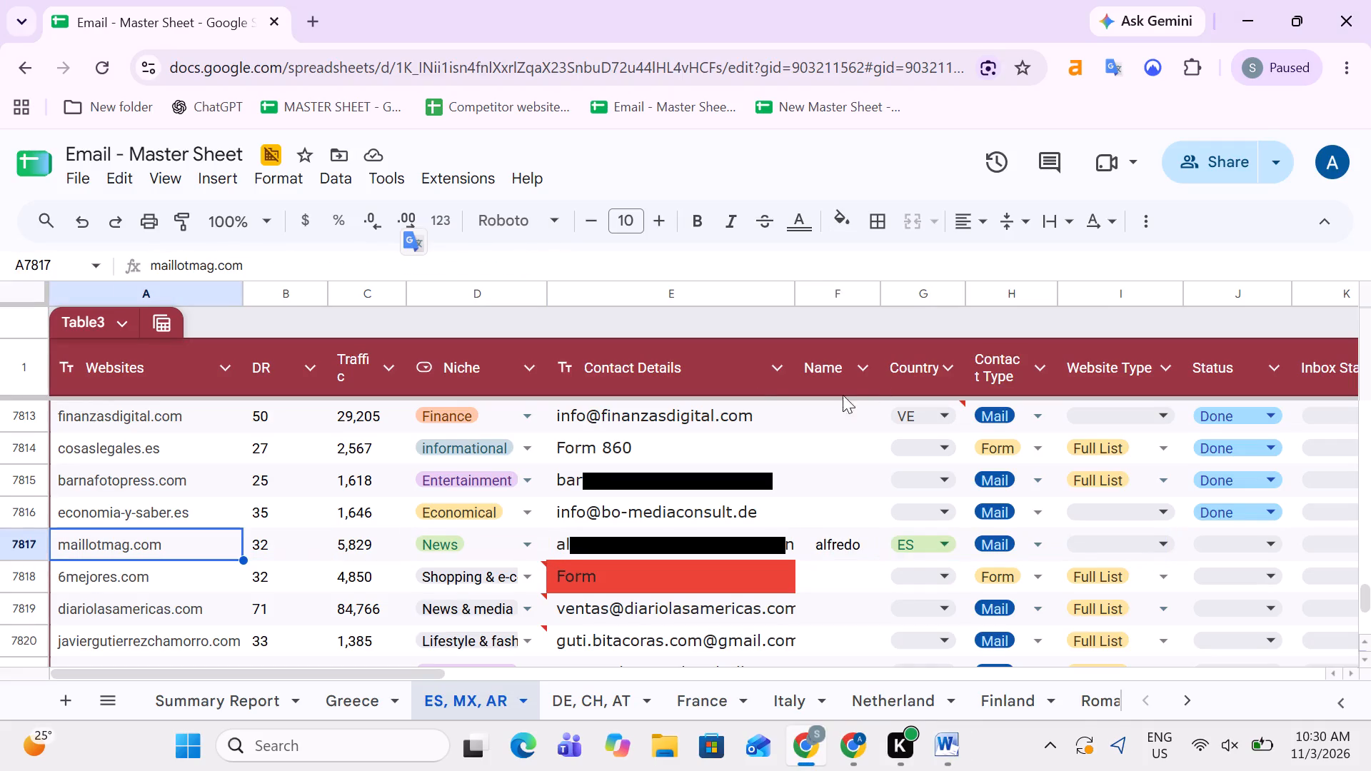
Copy the website name maillotmag.com from its Websites cell in row 7817 of the ES, MX, AR sheet.
triple_click(242, 266)
key(ctrl+c)
key(ctrl+c)
key(ctrl+c)
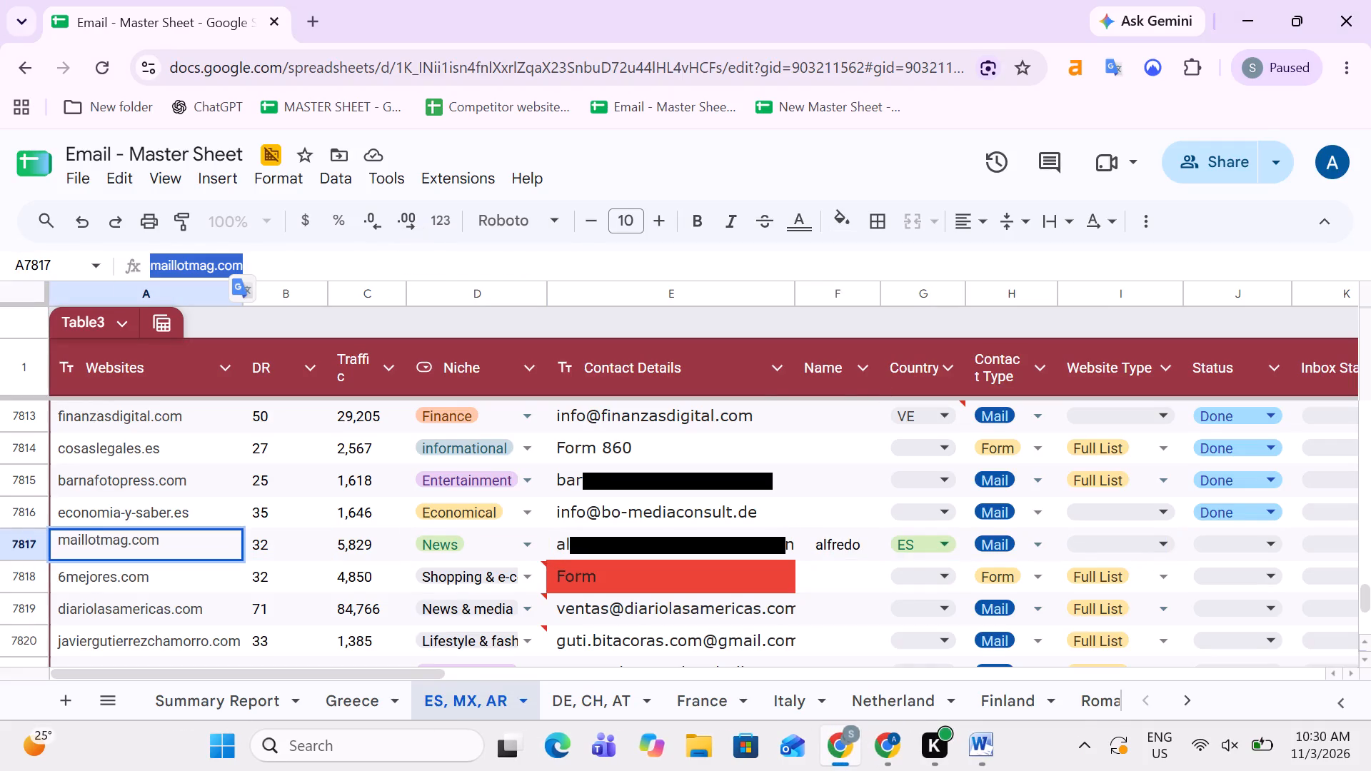
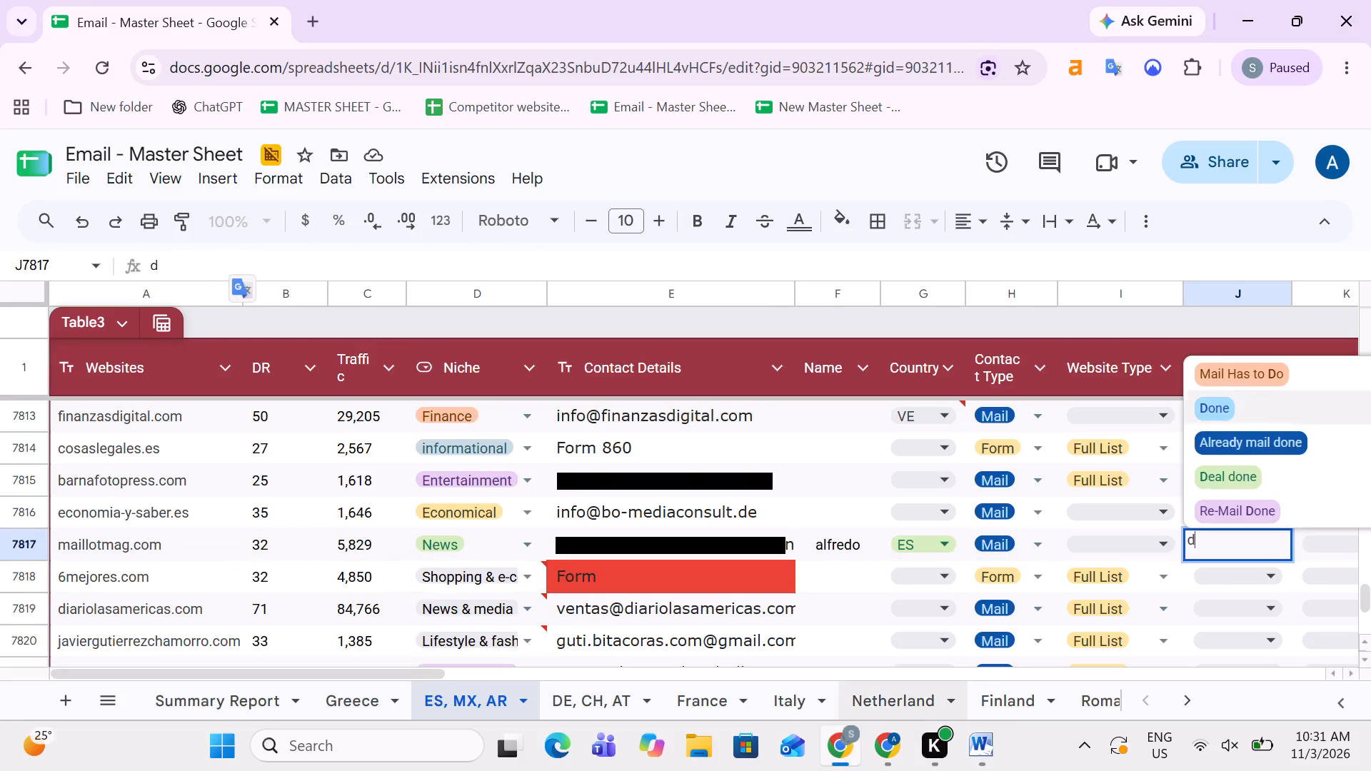
Set the Status of maillotmag.com in row 7817 to Done and select that row's Post date cell.
key(Return)
key(Up)
key(Right)
key(Right)
key(Right)
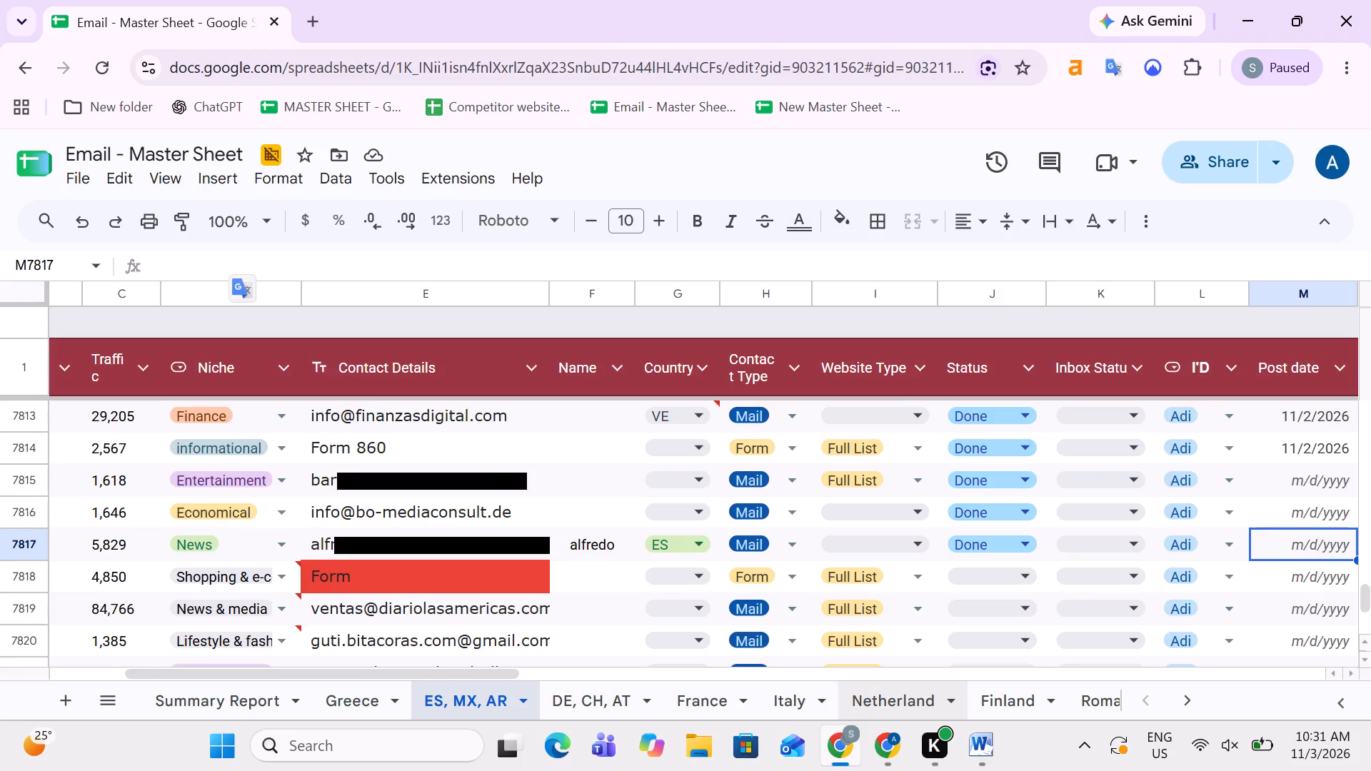
Return from the Post date cell to the beginning of row 7817 in the ES, MX, AR sheet.
key(Left)
key(Left)
key(Left)
key(Left)
key(Left)
key(Left)
key(Left)
key(Left)
key(Left)
key(Left)
key(Left)
key(Left)
key(Left)
key(Left)
key(Left)
key(Left)
key(Left)
key(Left)
key(Left)
key(Left)
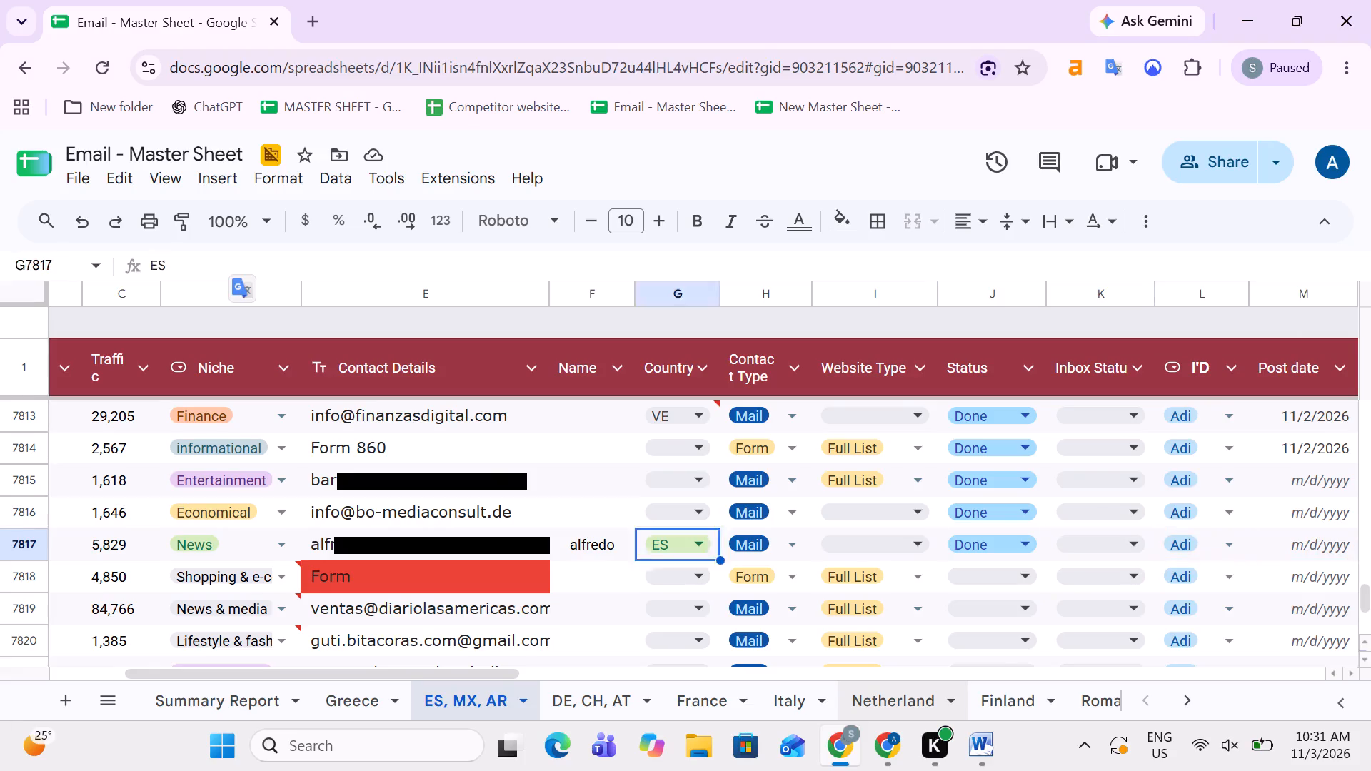
Change the Contact Details entry for 6mejores.com in row 7818 to Form 862.
key(Down)
key(Right)
key(Right)
key(Right)
key(Right)
key(Return)
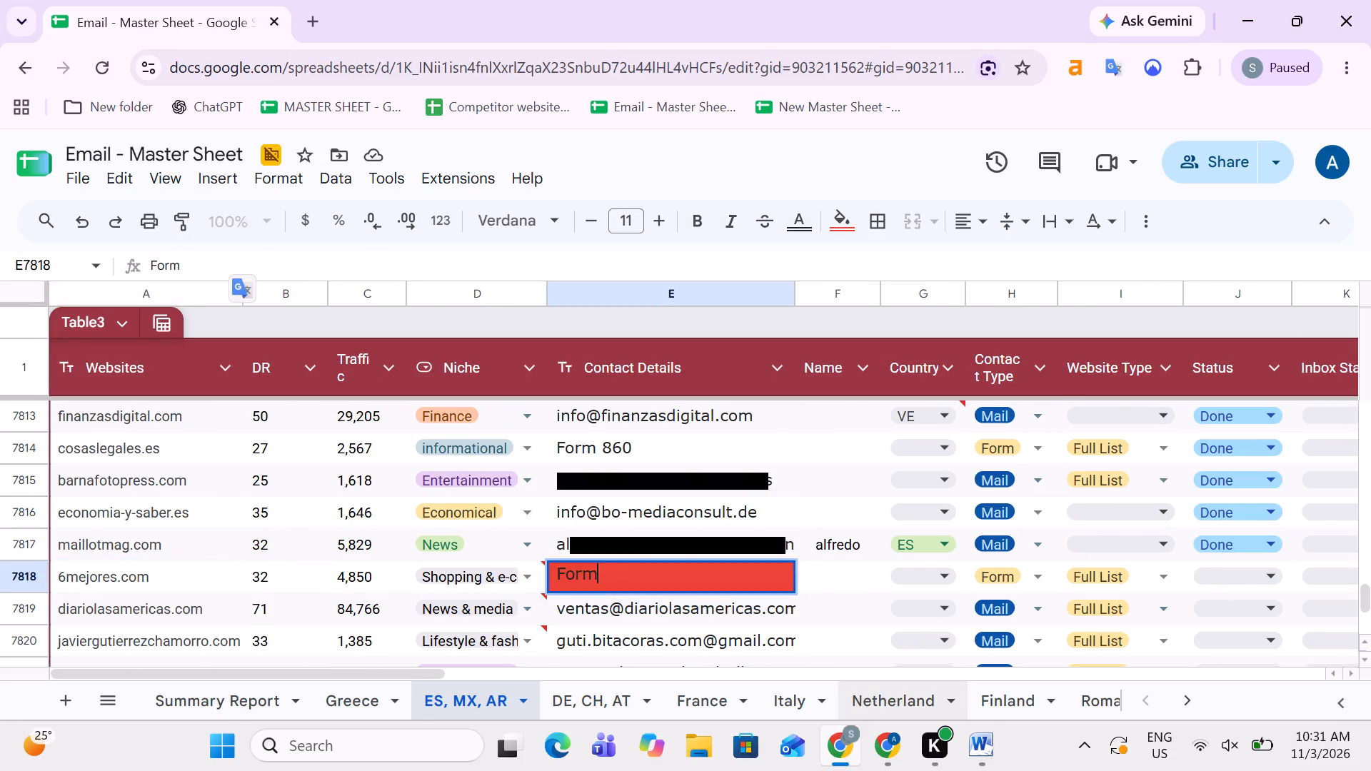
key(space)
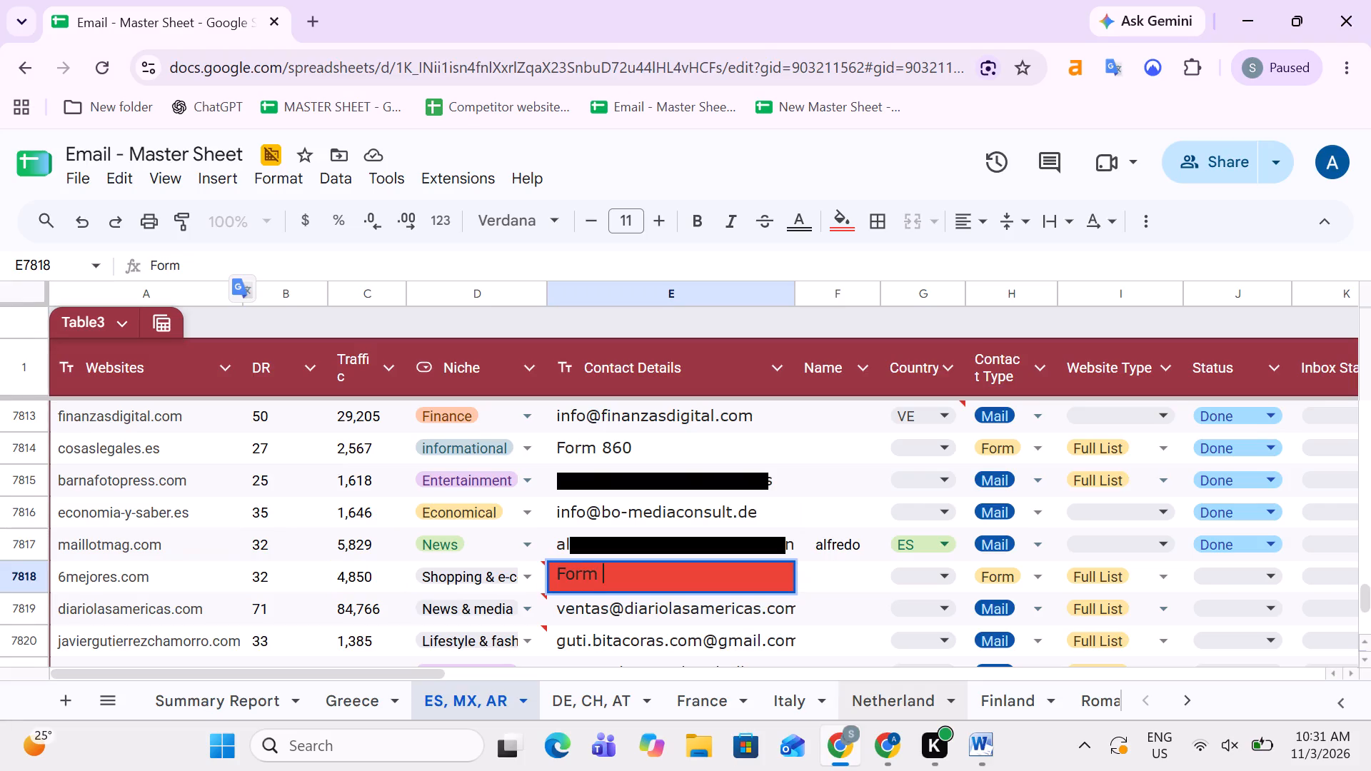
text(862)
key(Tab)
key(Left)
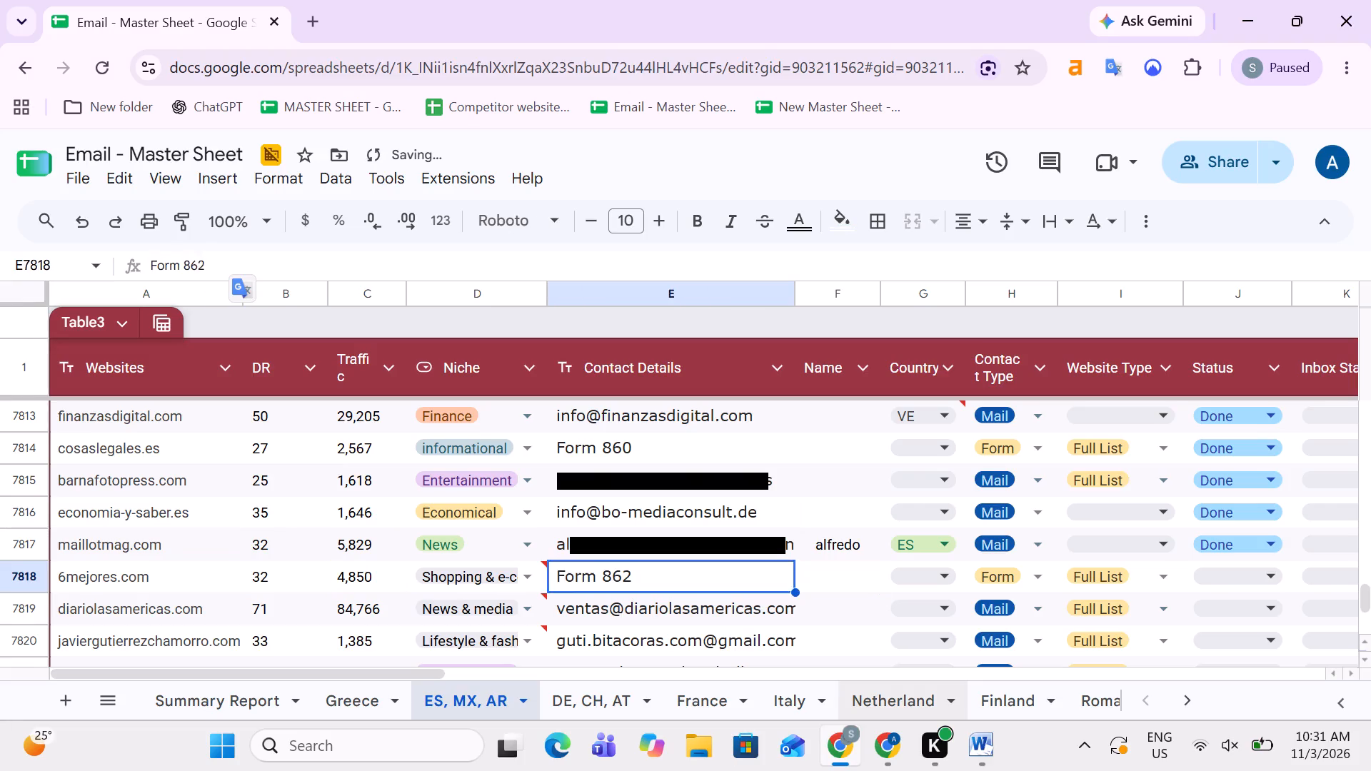
Replace the invalid niche of 6mejores.com in row 7818 with E-Commerce.
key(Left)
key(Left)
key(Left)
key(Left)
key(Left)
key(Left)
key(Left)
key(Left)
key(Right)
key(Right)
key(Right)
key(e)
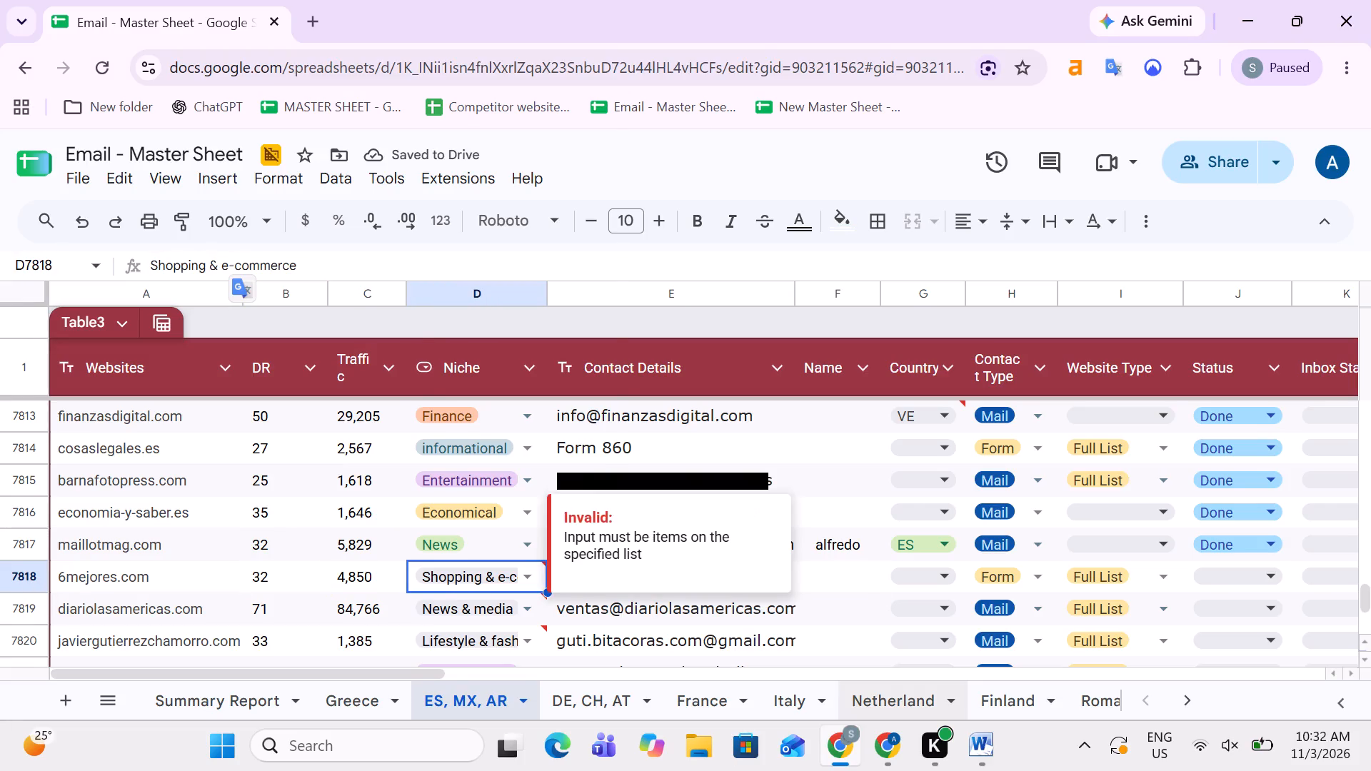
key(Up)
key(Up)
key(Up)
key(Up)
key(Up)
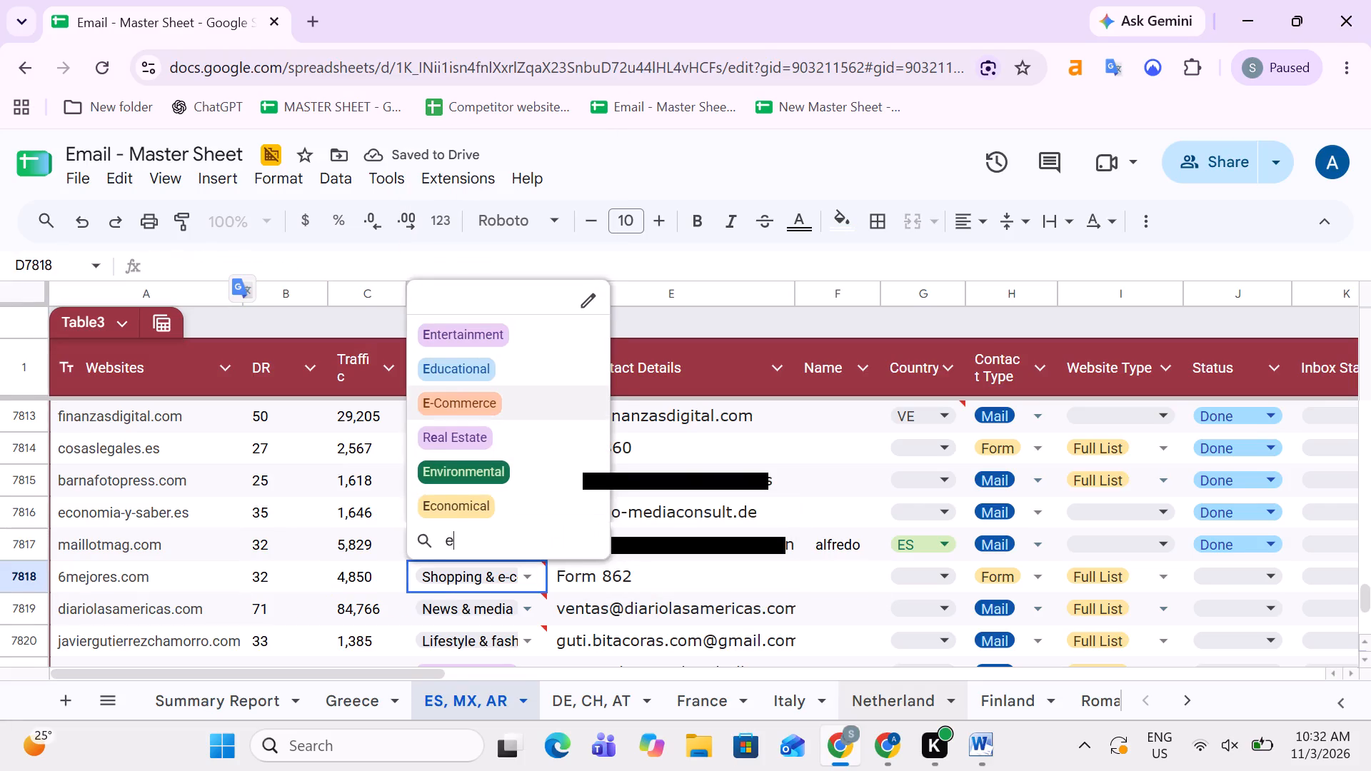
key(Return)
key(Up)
Return to the Websites cell of 6mejores.com at the beginning of row 7818.
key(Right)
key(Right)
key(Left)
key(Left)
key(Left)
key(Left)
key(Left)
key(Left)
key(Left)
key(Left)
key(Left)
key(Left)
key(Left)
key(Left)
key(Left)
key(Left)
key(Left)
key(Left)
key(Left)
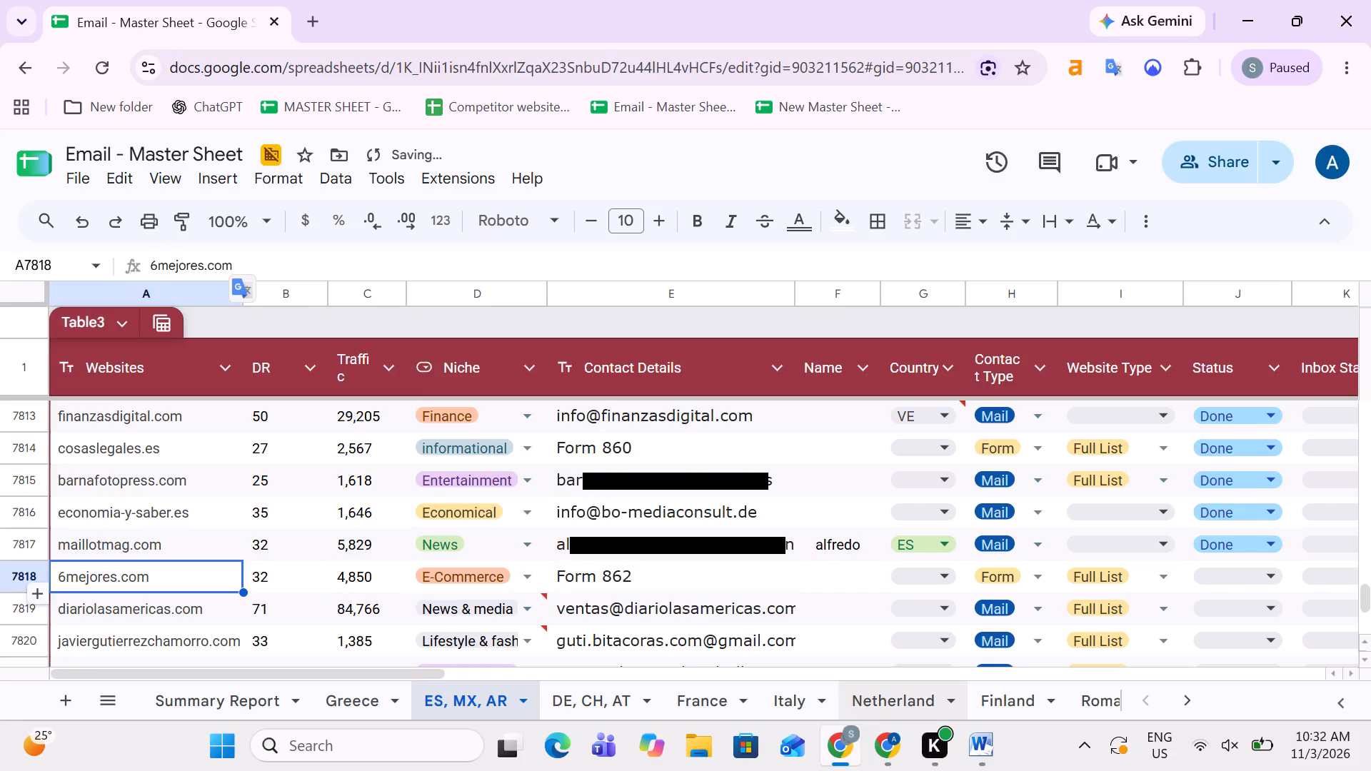
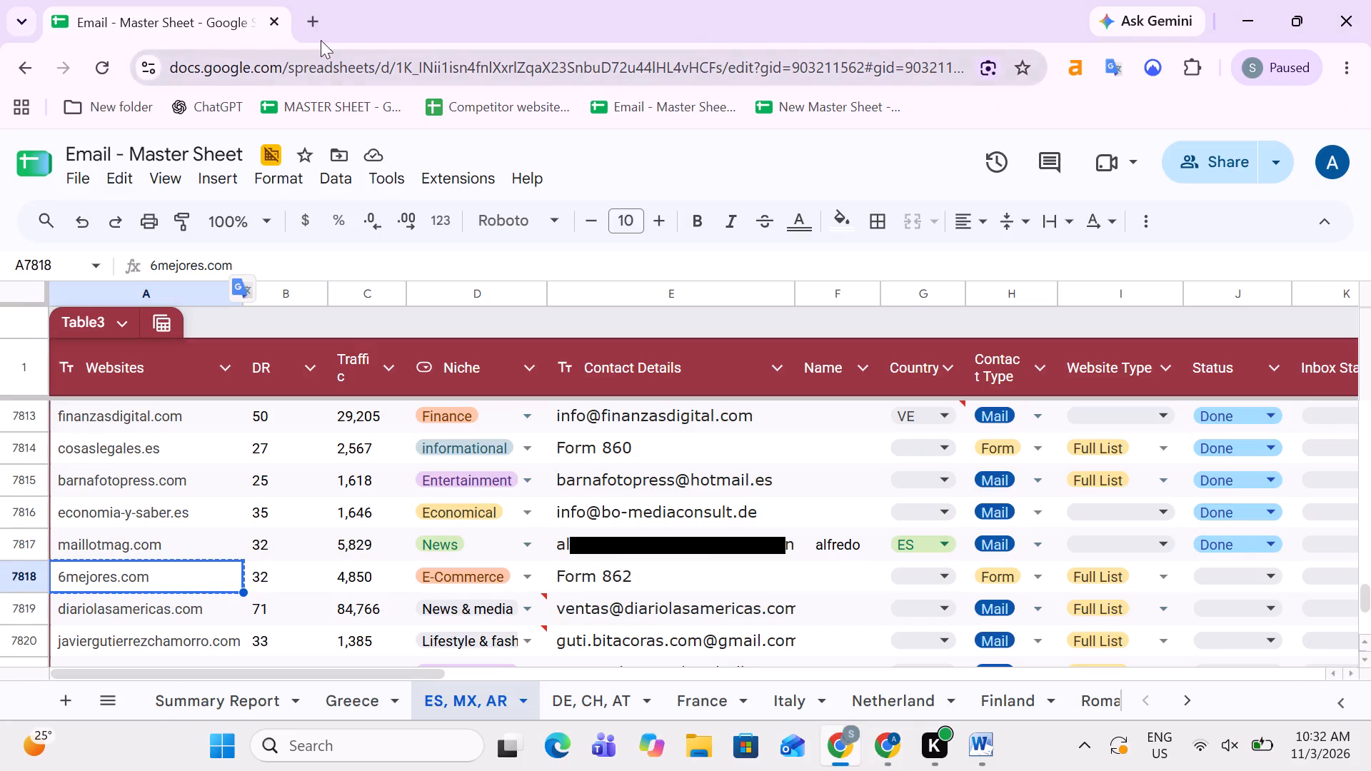
click(305, 15)
key(ctrl+v)
key(Return)
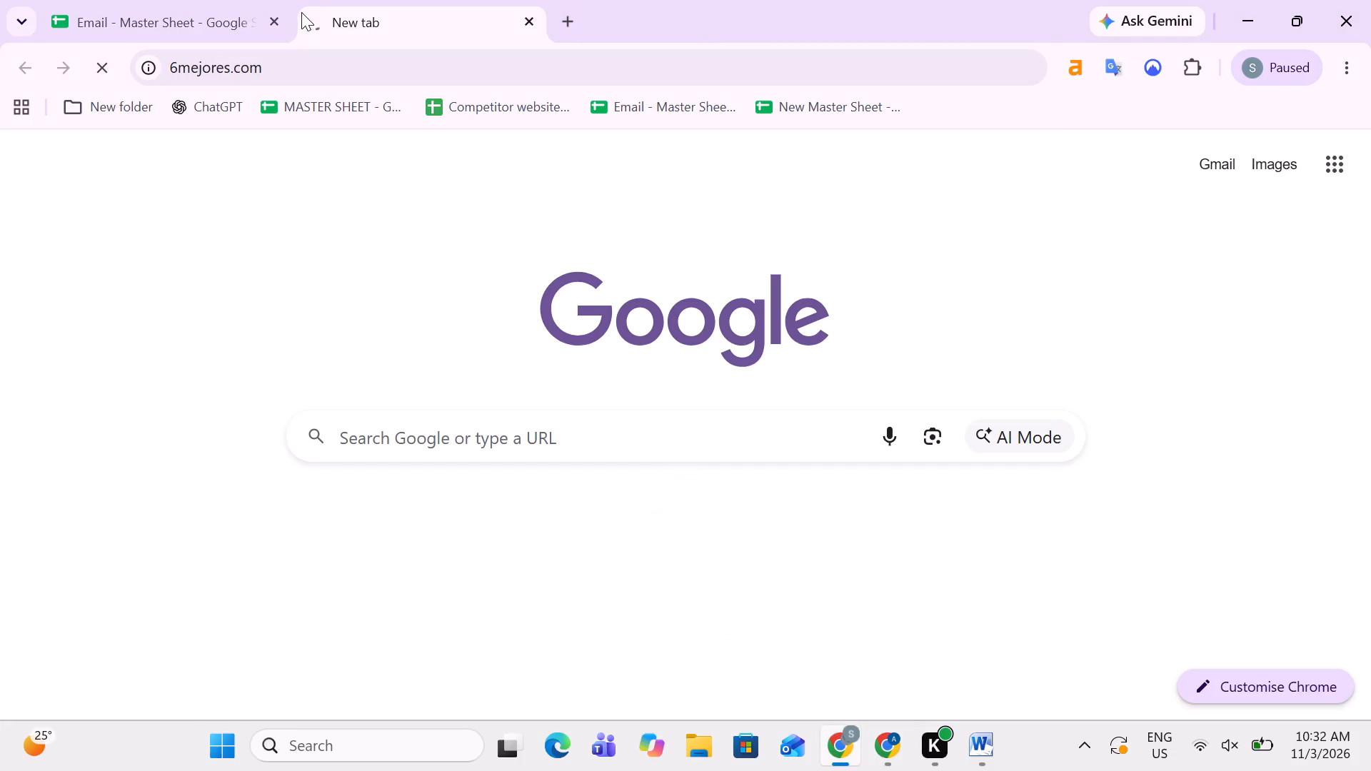
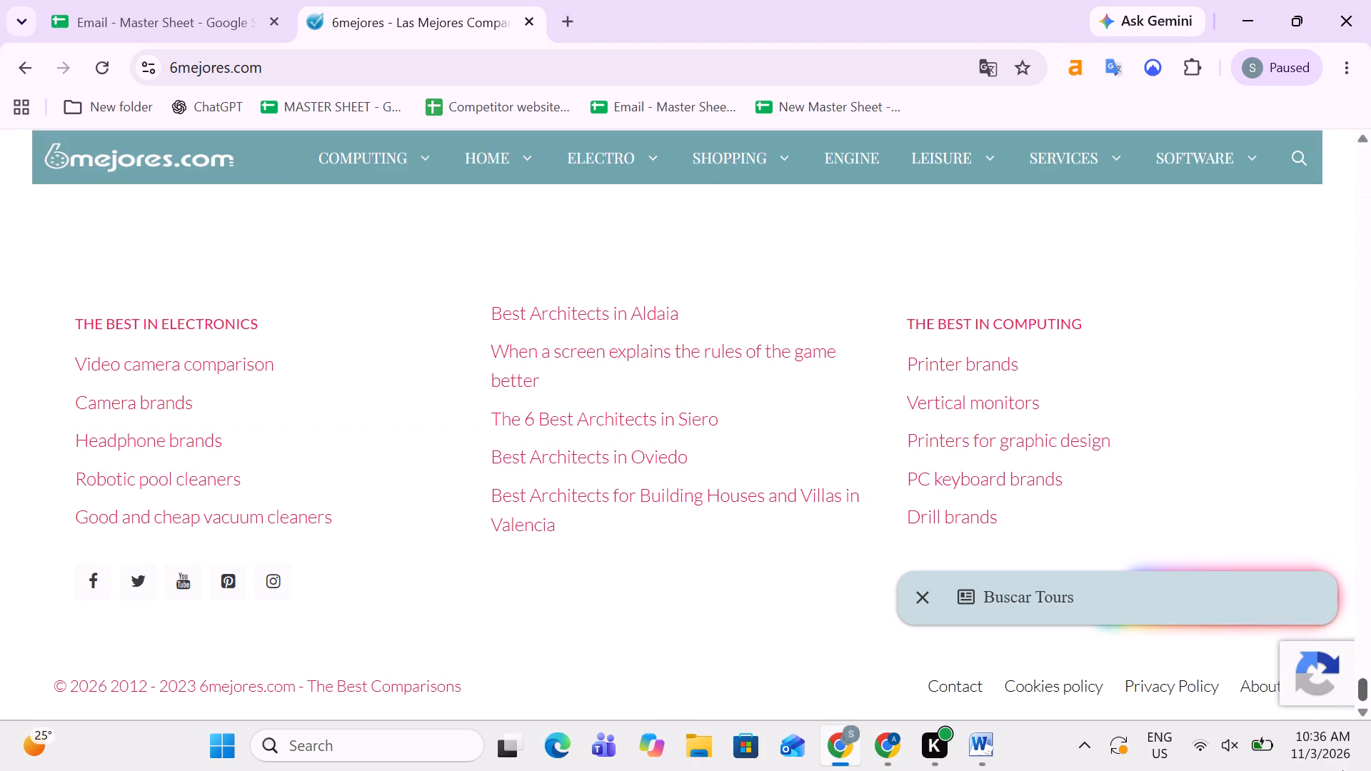
Dismiss the Buscar Tours pop-up on 6mejores.com and open the site's contact form page.
drag(1342, 770, 1338, 770)
click(924, 592)
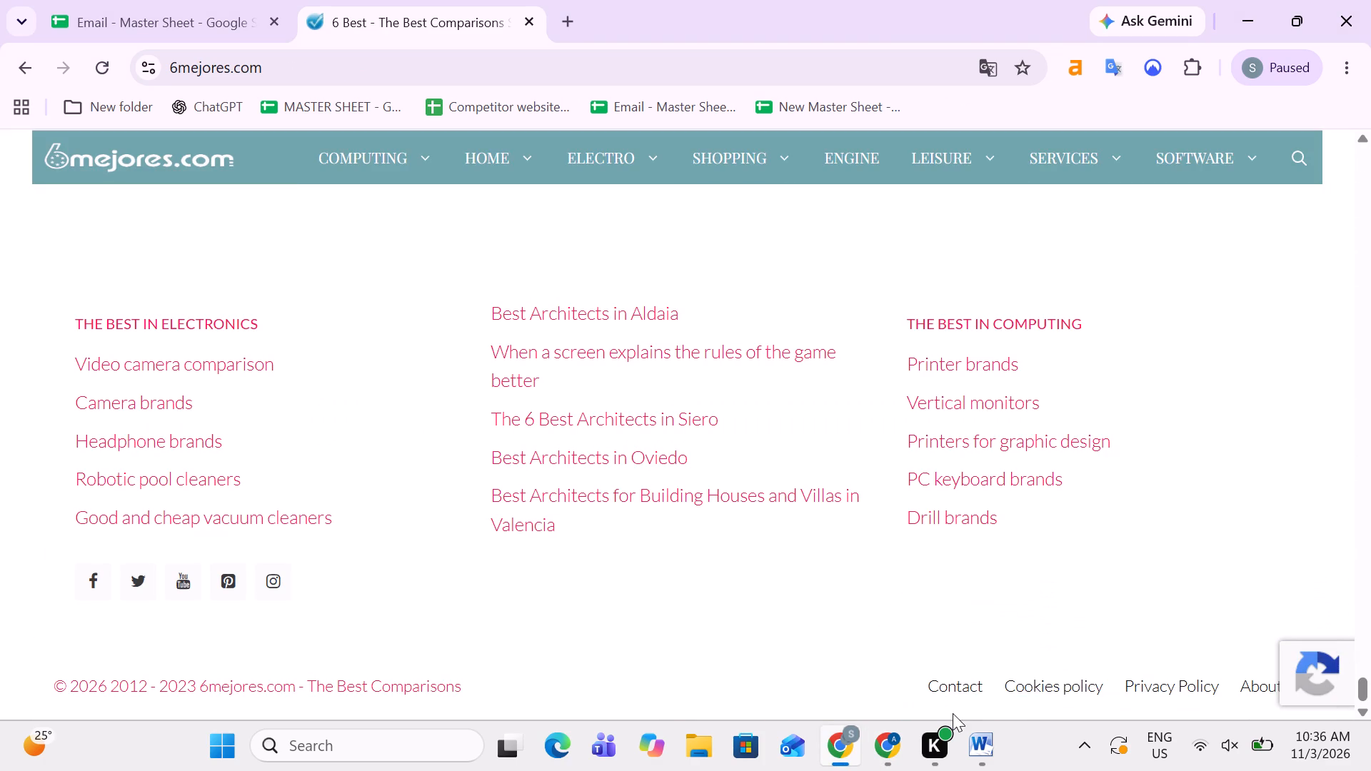
click(961, 672)
click(974, 695)
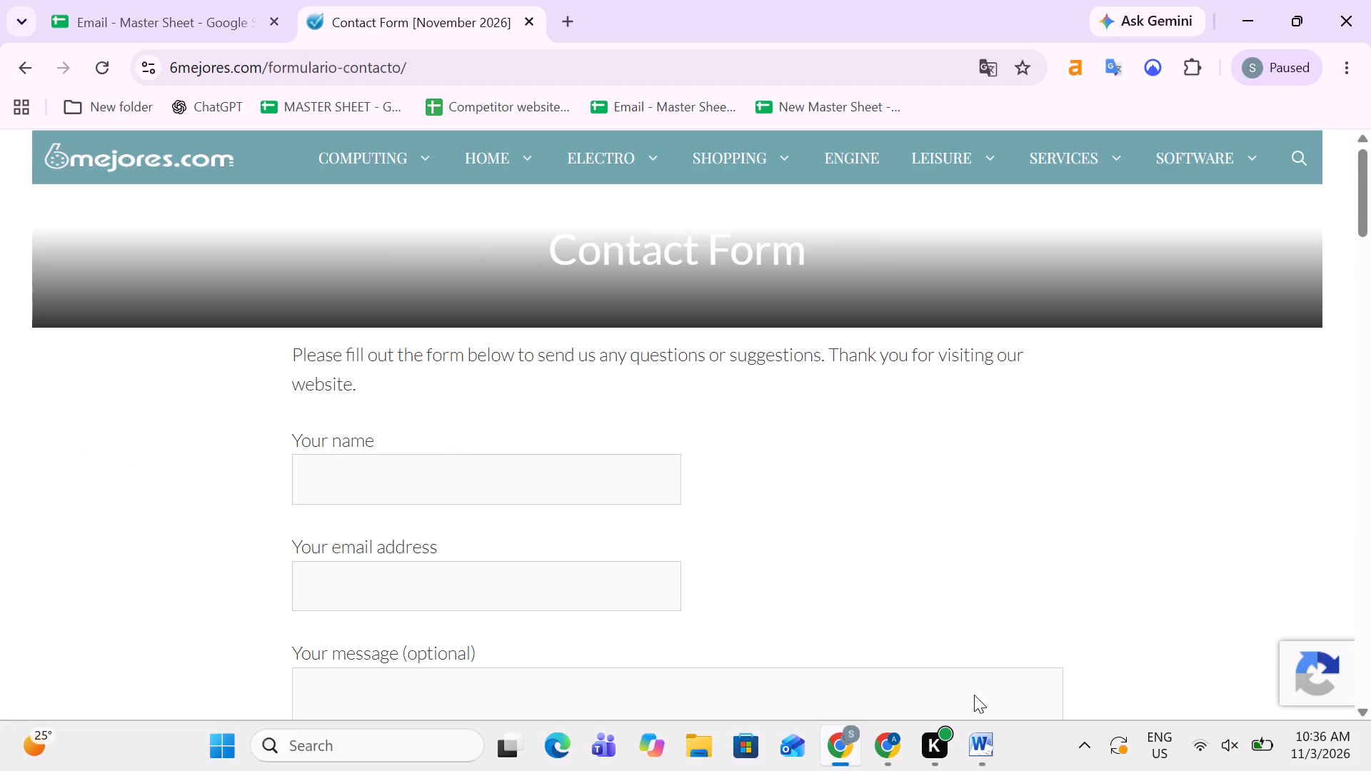
Fill in the sender's name and e-mail address on the 6mejores.com contact form from the saved entries.
click(387, 516)
click(406, 481)
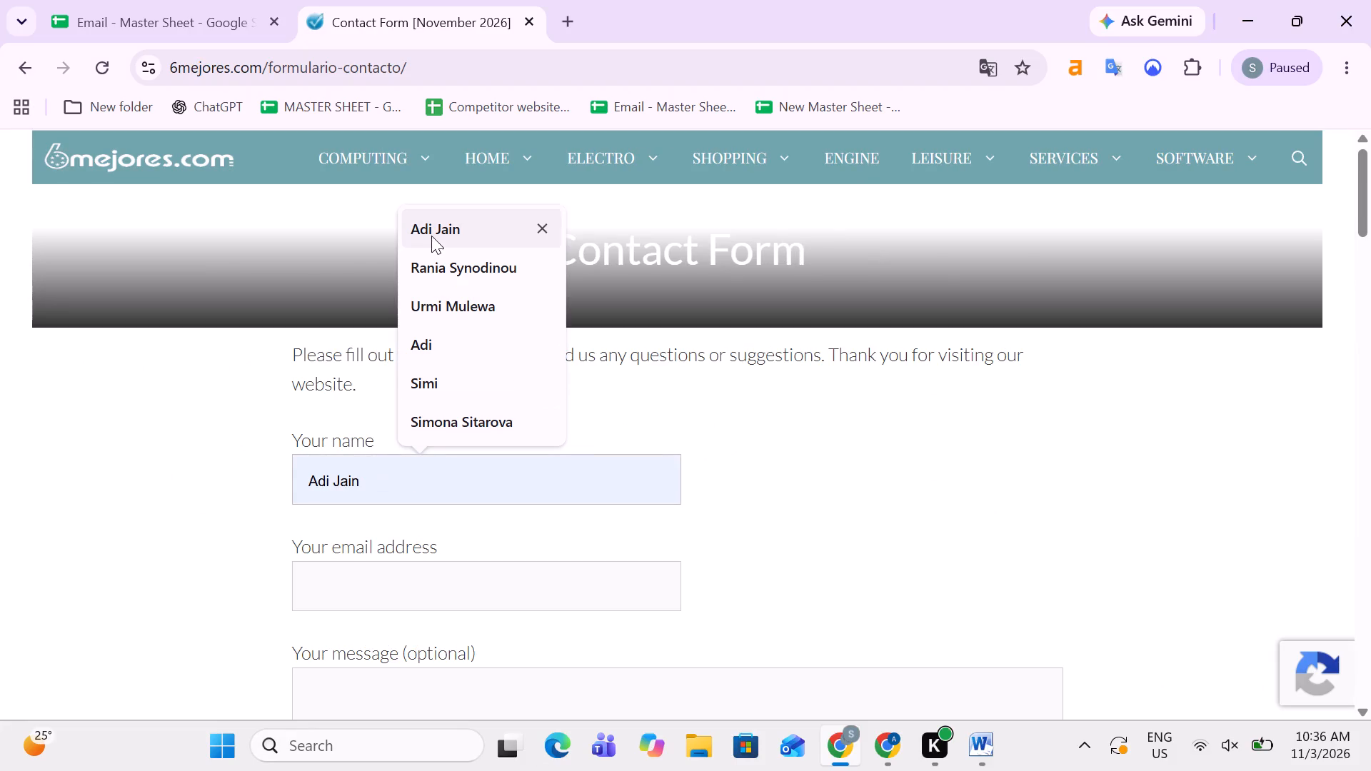
click(431, 236)
scroll(430, 517, down, 1)
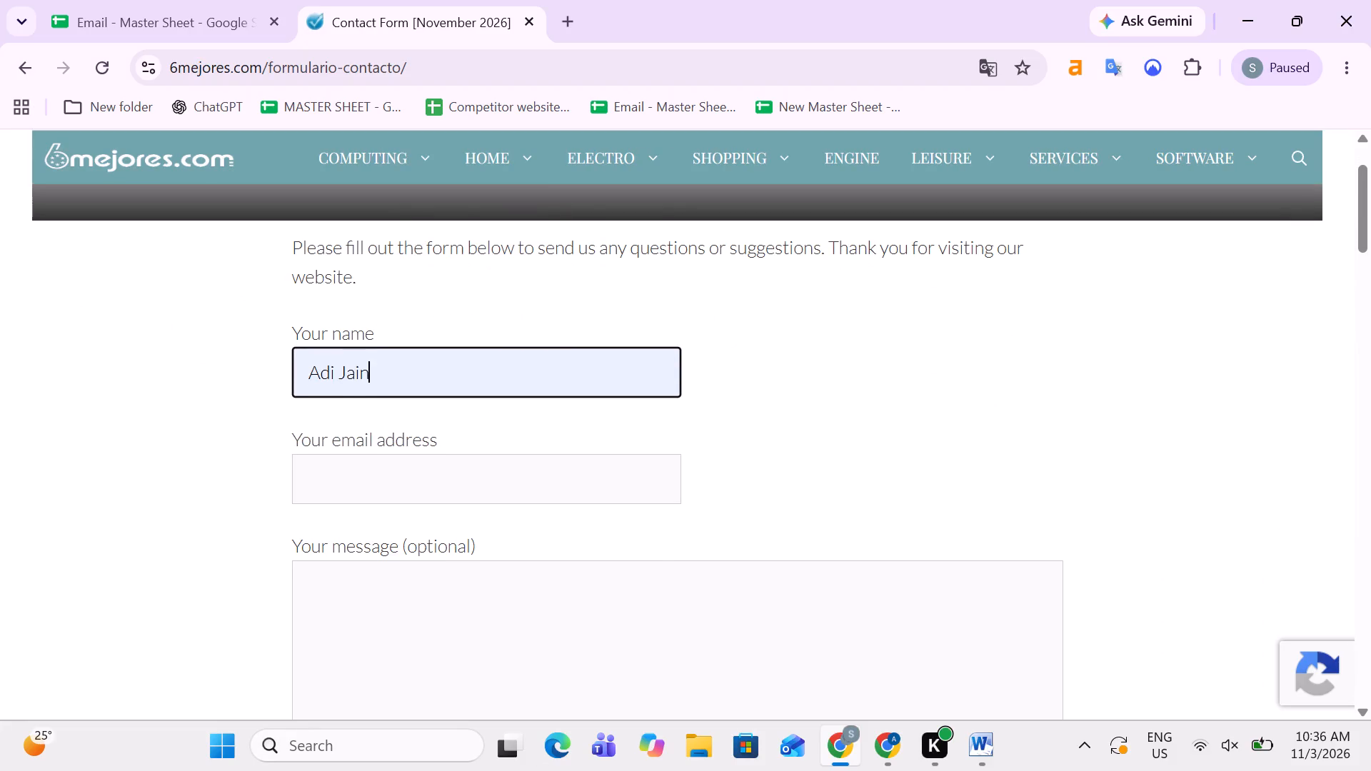
click(403, 484)
click(466, 536)
Ready the contact form's message box and switch to the ADITI Spanish - 5 document in Word to find a template message.
scroll(471, 447, down, 3)
click(468, 447)
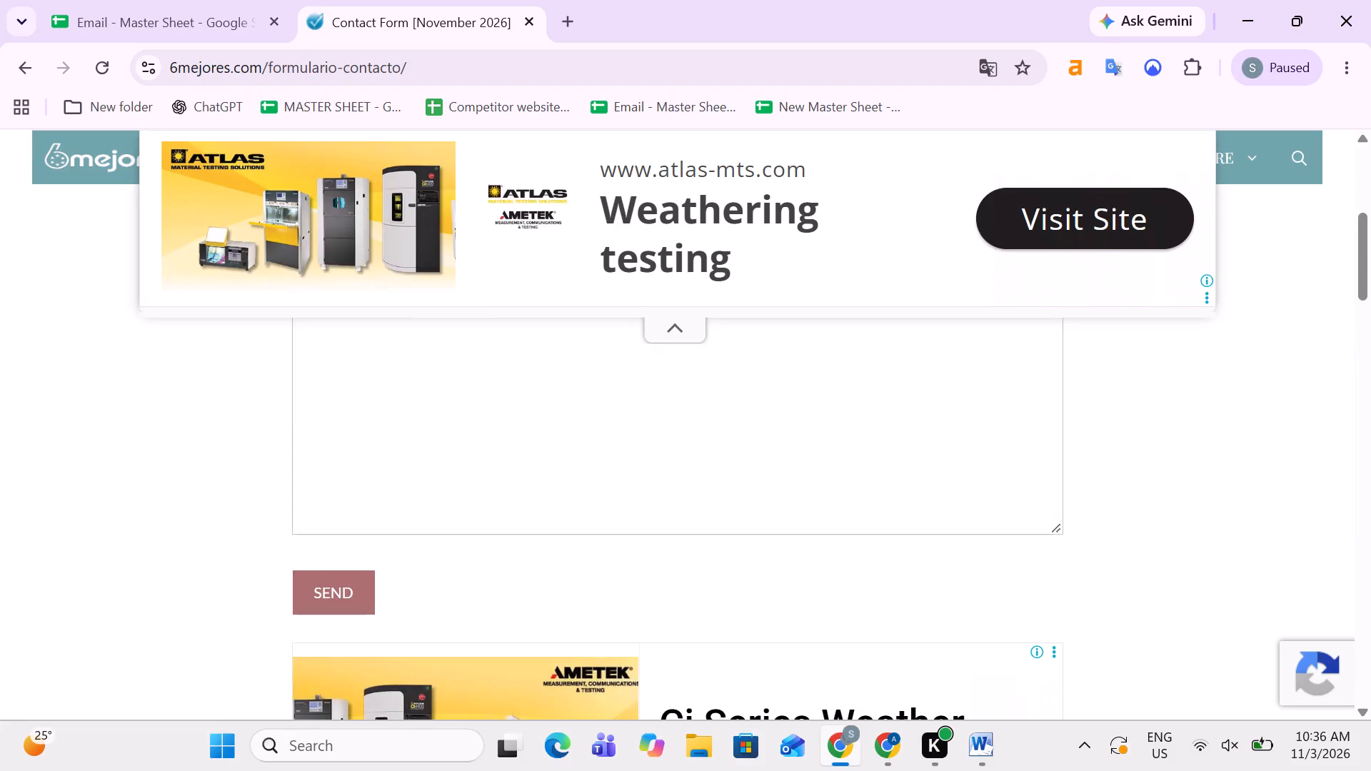
key(alt+Tab)
key(alt+Tab)
scroll(524, 503, down, 19)
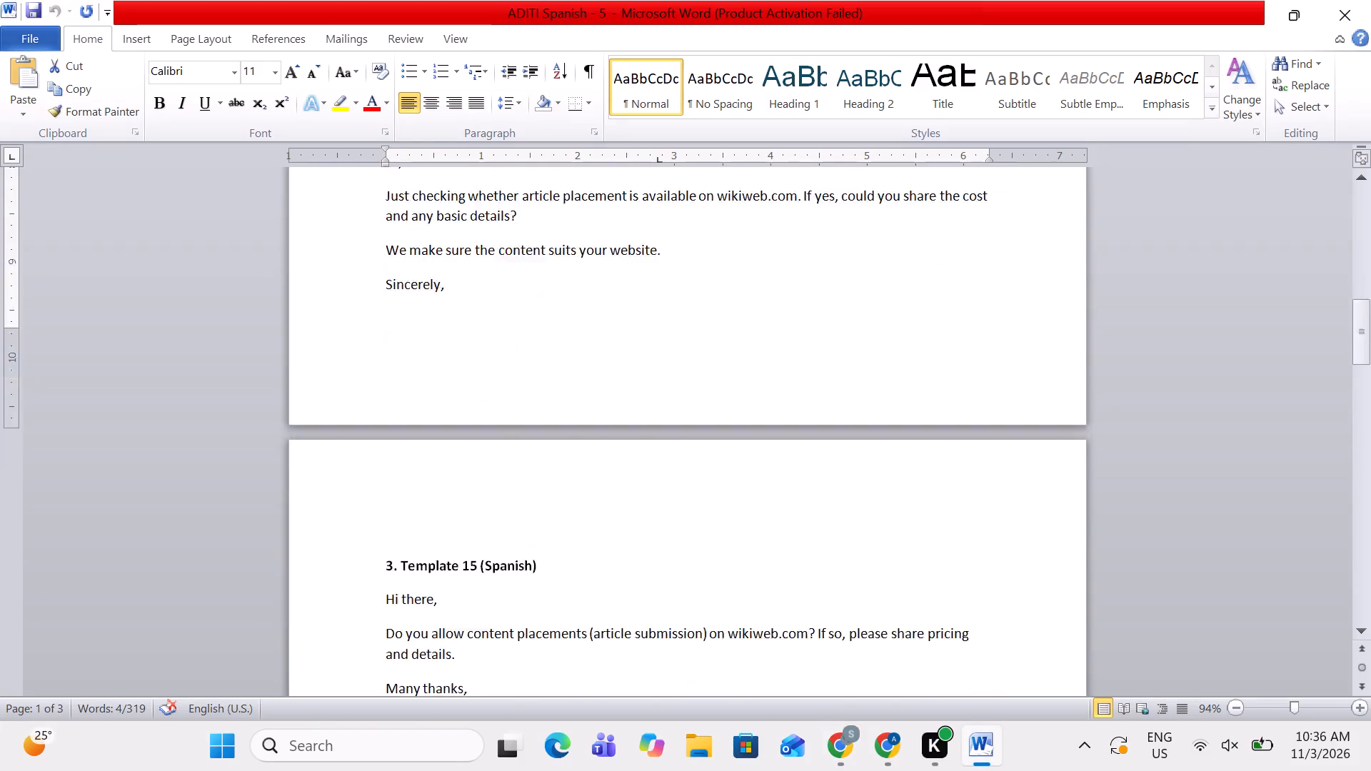
Copy the Spanish Template 15 message from the Buenas tardes greeting through Muchas gracias in the ADITI Spanish - 5 document.
scroll(592, 555, down, 20)
scroll(592, 555, down, 2)
scroll(556, 578, up, 3)
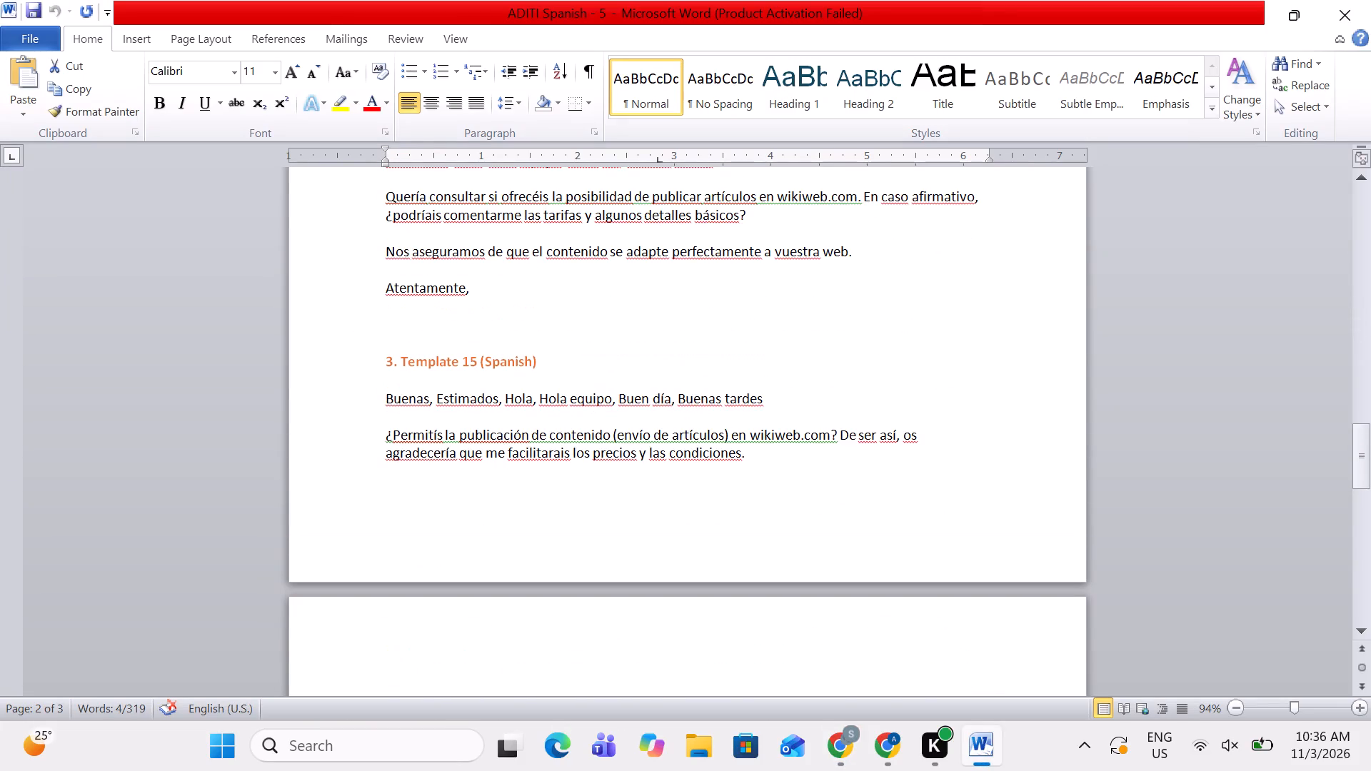
click(686, 404)
drag(686, 404, 690, 435)
scroll(681, 354, down, 5)
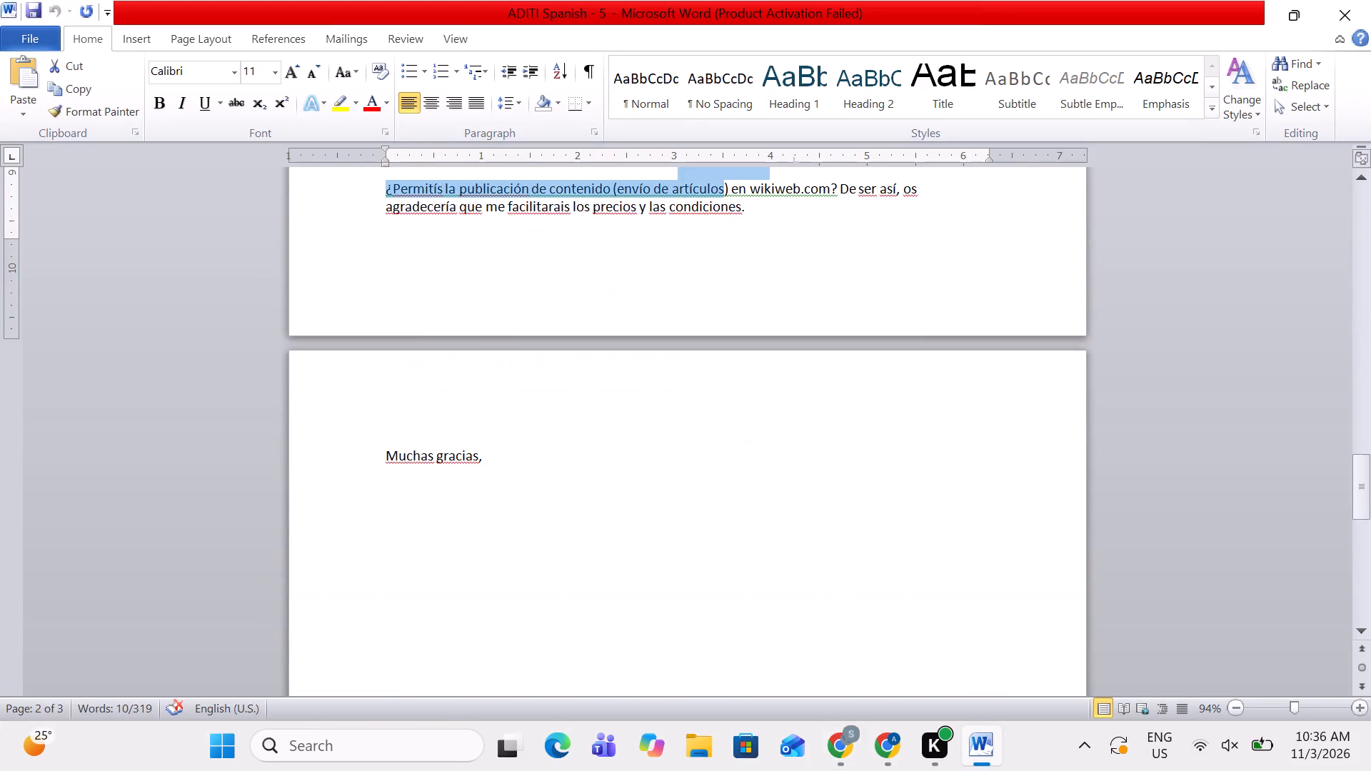
shift+click(470, 447)
key(shift+Right)
key(ctrl+c)
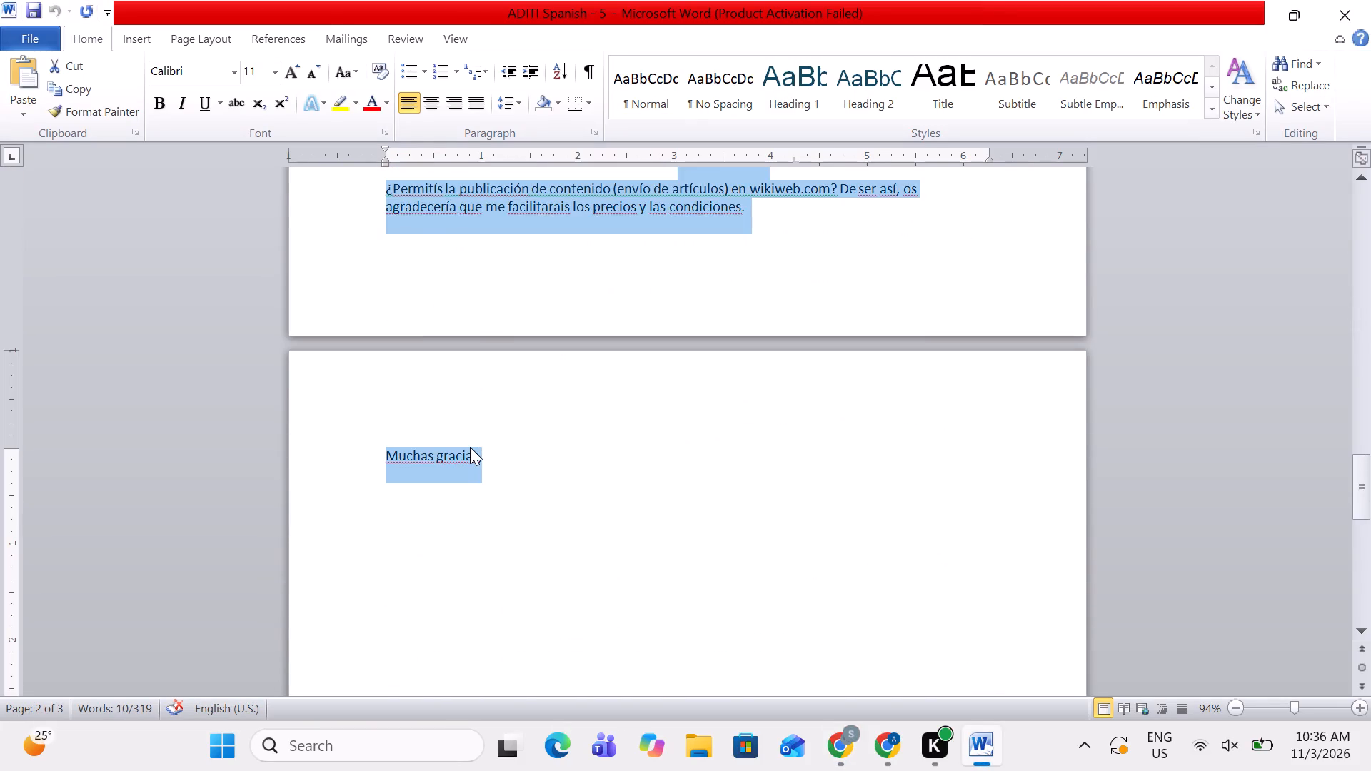
key(ctrl+c)
key(ctrl+c)
Switch to Chrome and paste the template as plain text into the message field of the 6mejores.com contact form.
key(alt+Tab)
scroll(490, 456, up, 2)
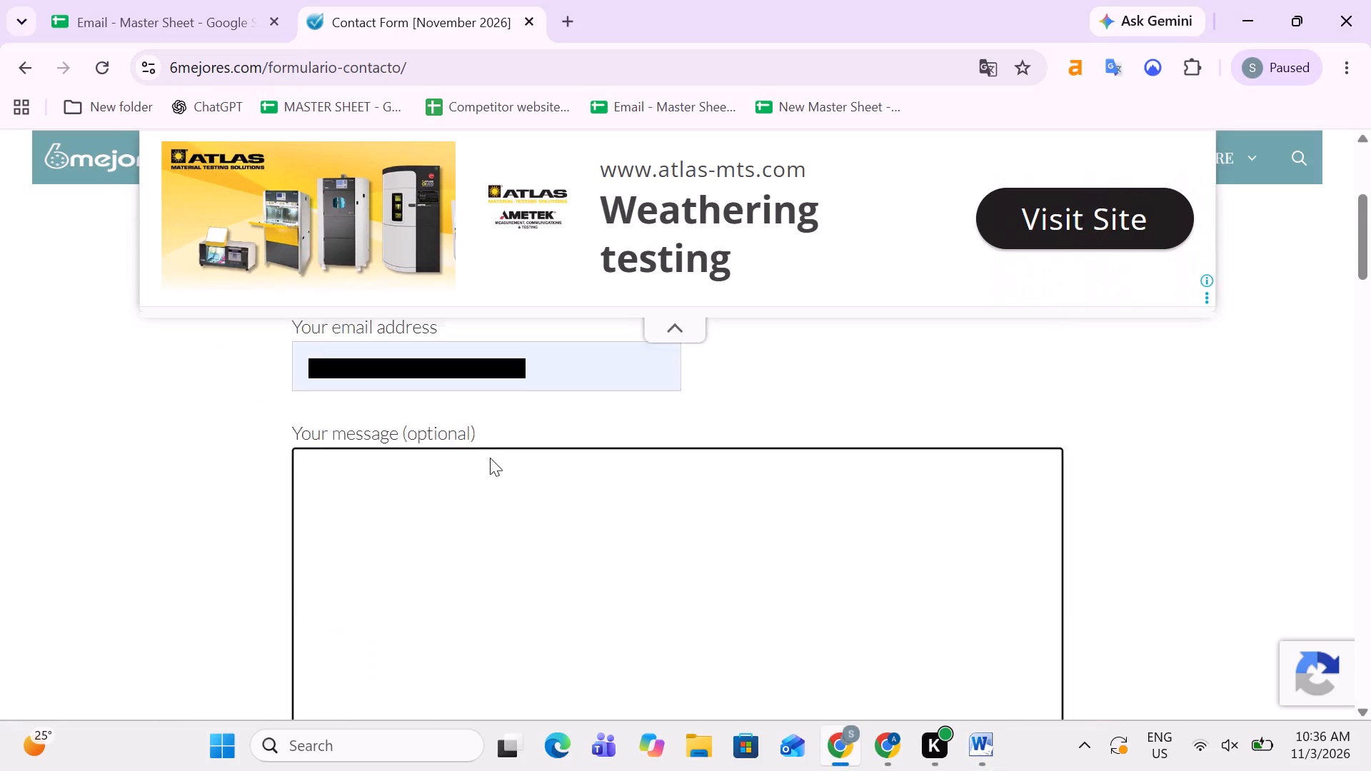
click(683, 316)
scroll(563, 547, down, 3)
click(466, 510)
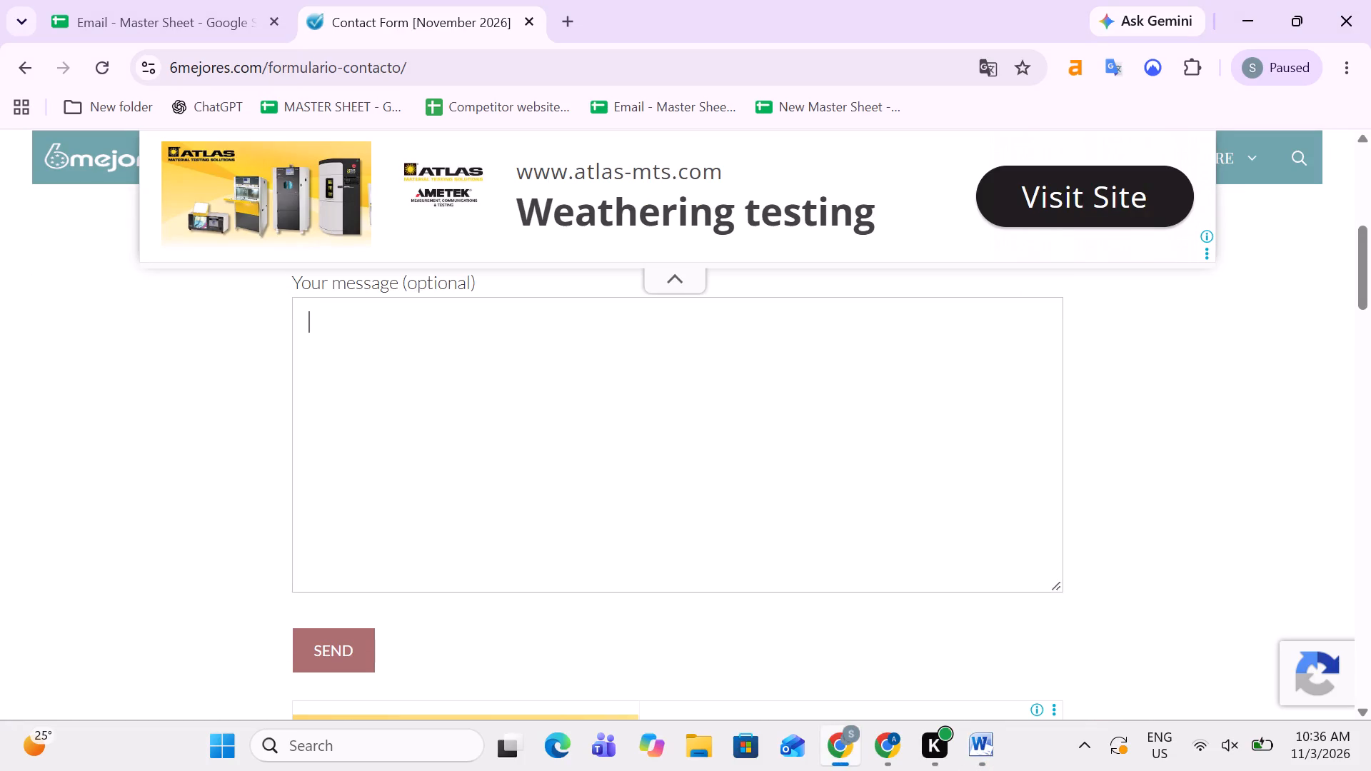
key(ctrl+shift+v)
key(BackSpace)
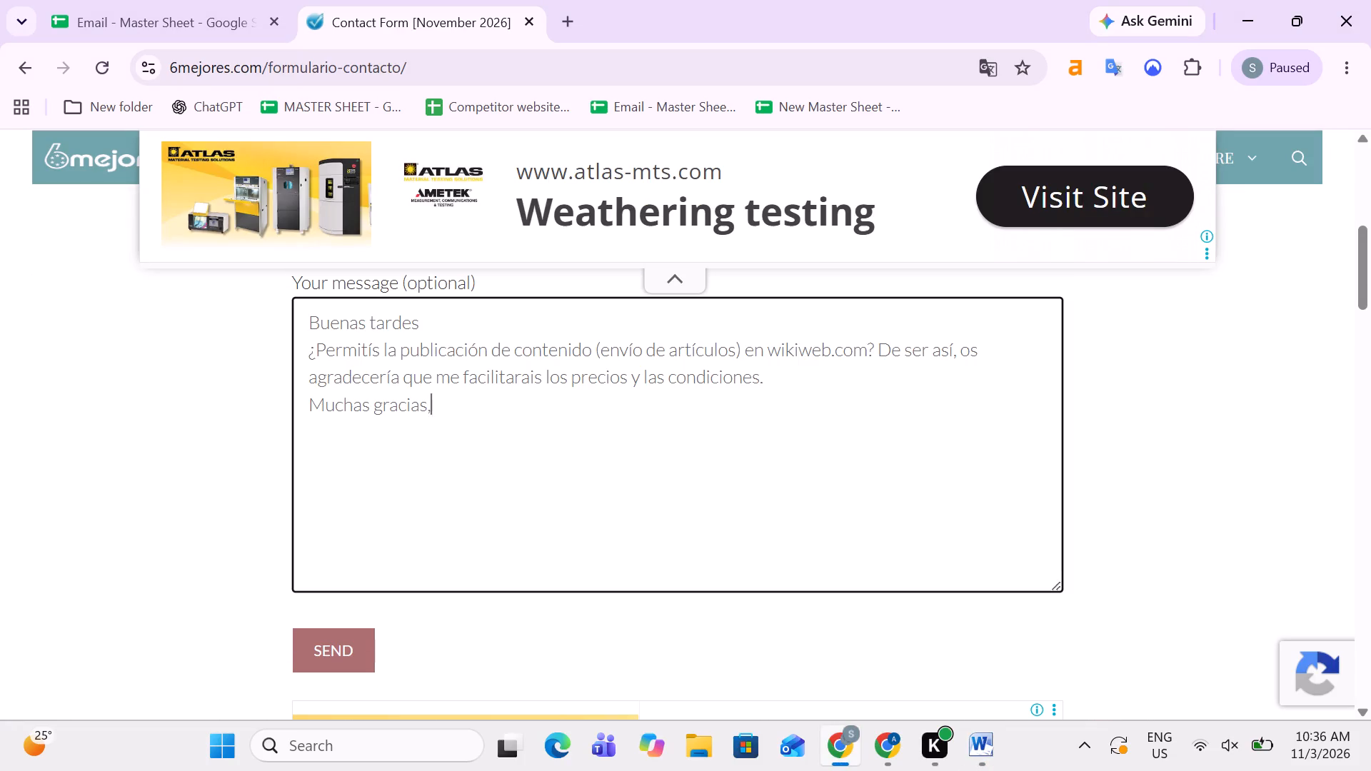
Insert a blank line after the Buenas tardes greeting and another before Muchas gracias in the message.
key(Up)
key(Up)
key(Up)
key(Up)
key(Up)
key(Up)
key(Up)
key(Right)
key(Down)
key(Left)
key(shift+Return)
key(Down)
key(Down)
key(shift+Return)
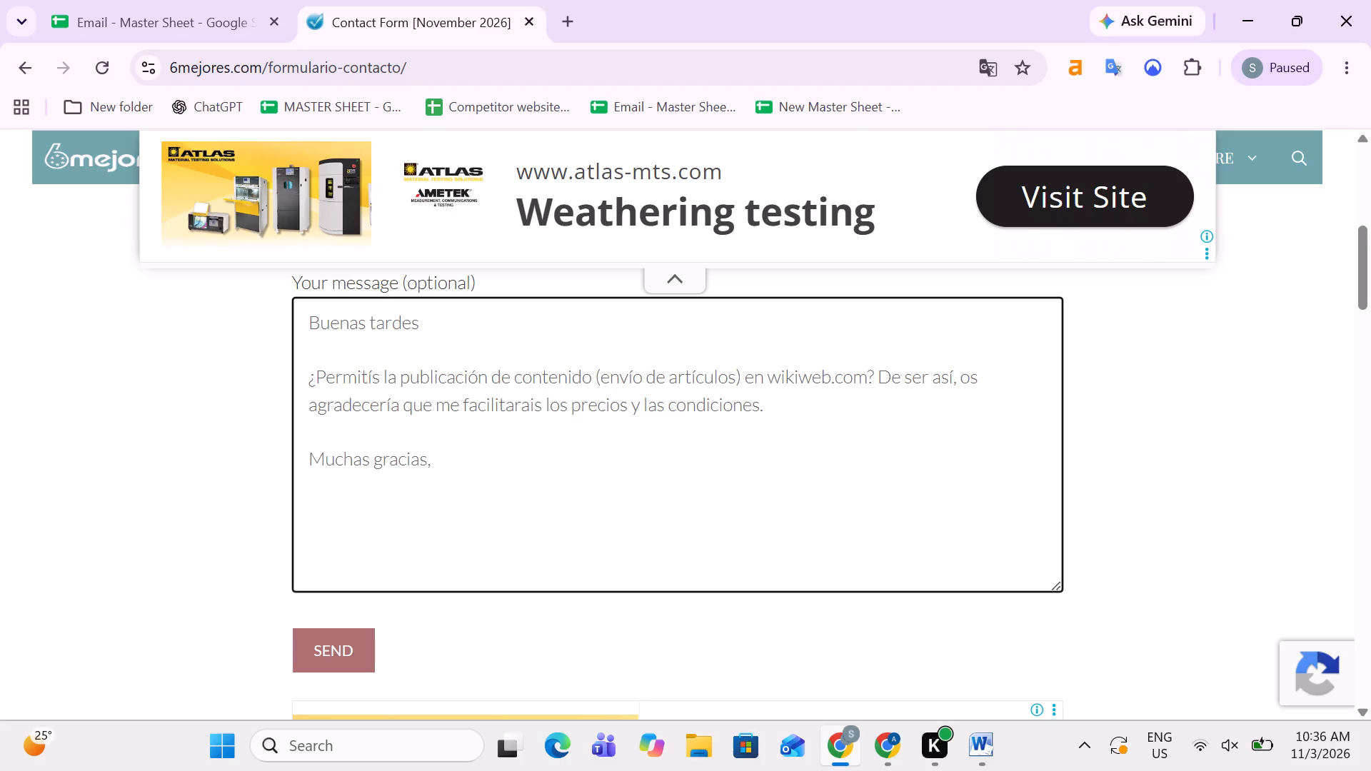
Replace wikiweb.com in the message with 6mejores.com, copied from the page address.
scroll(468, 497, up, 3)
click(263, 58)
drag(263, 58, 268, 79)
key(ctrl+c)
key(ctrl+c)
scroll(639, 414, down, 3)
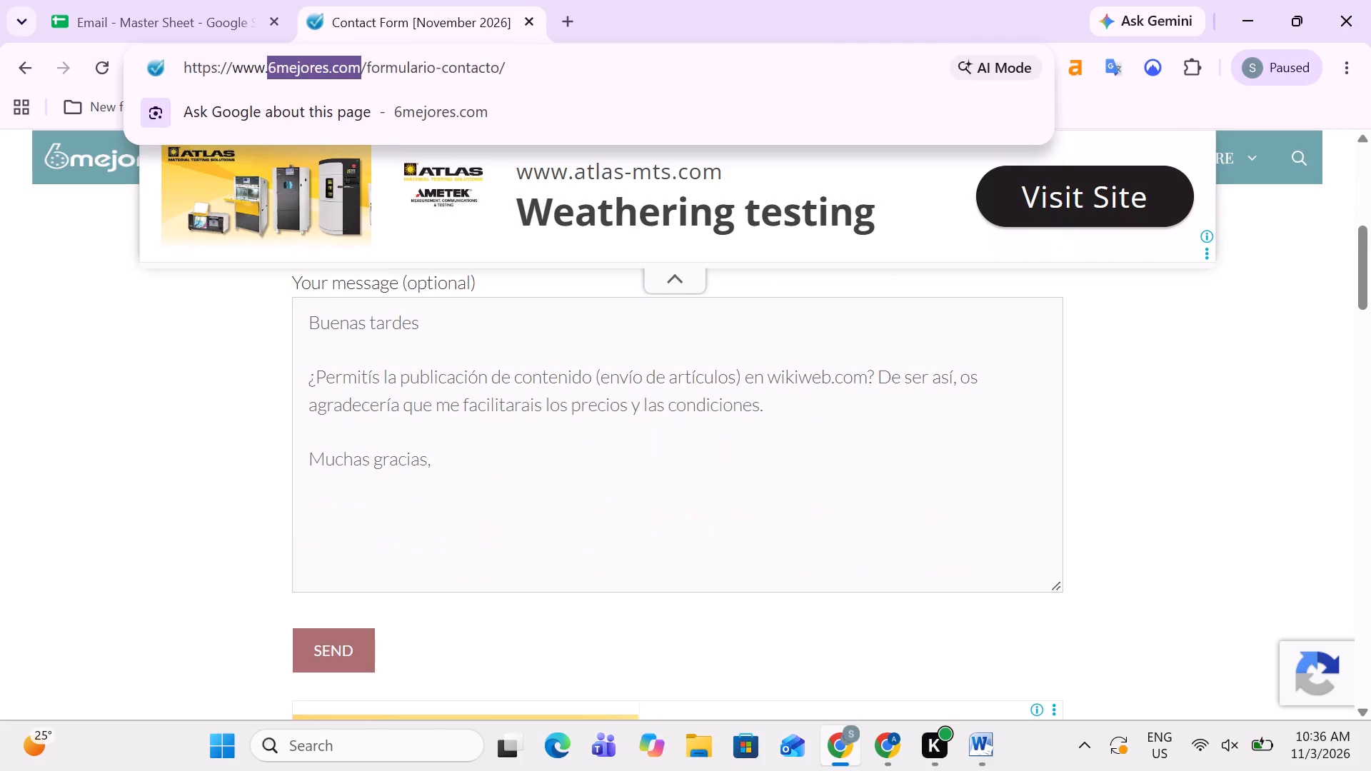
click(777, 371)
drag(777, 371, 841, 373)
key(ctrl+v)
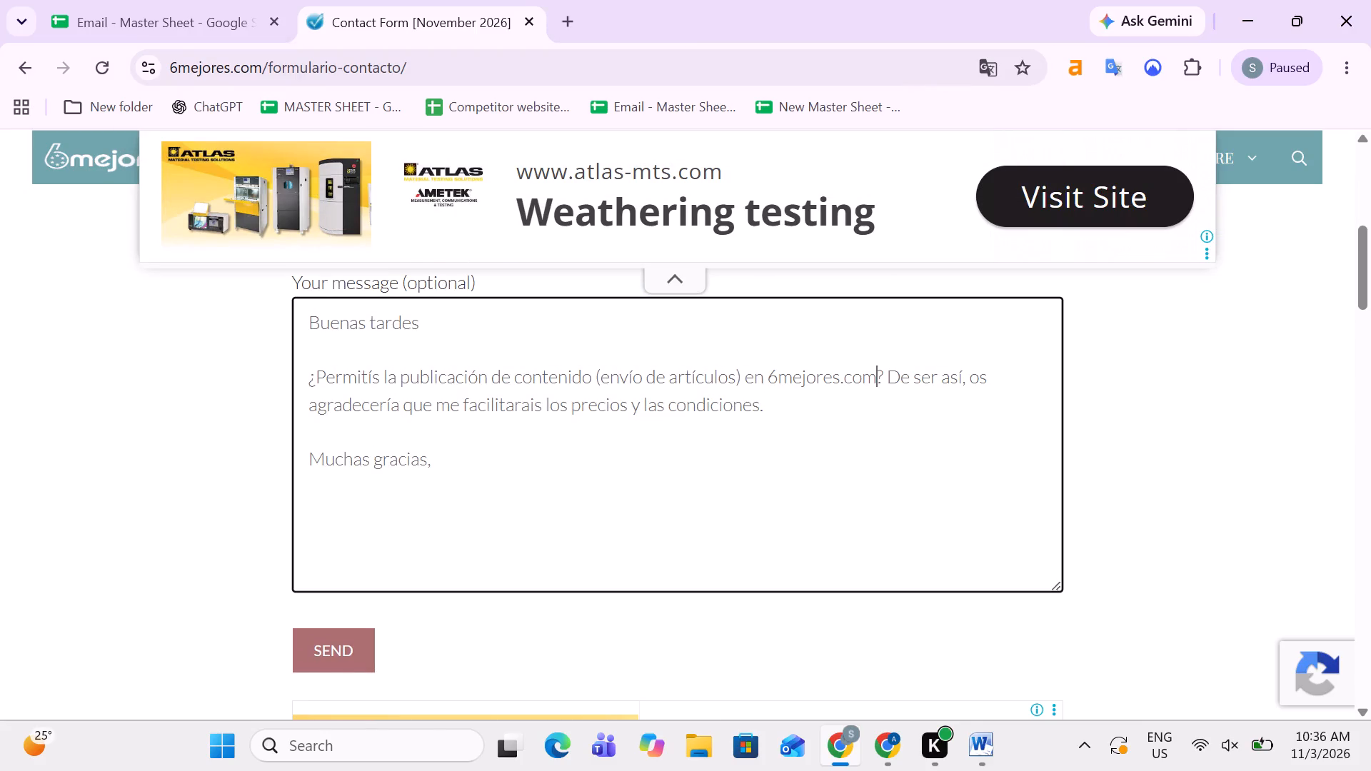
Send the completed 6mejores.com contact form.
scroll(560, 512, down, 3)
click(313, 331)
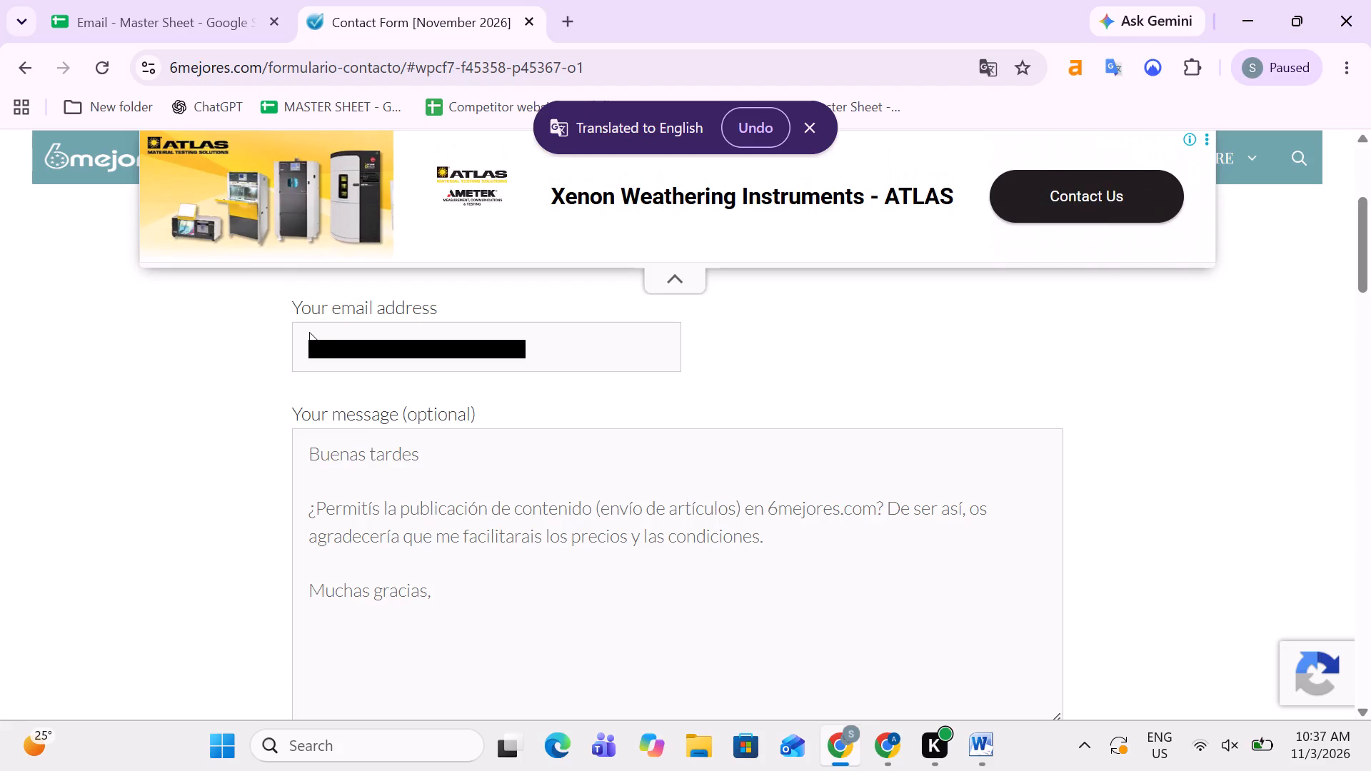
Check the submission result beneath the 6mejores.com contact form and send the message again.
click(673, 281)
scroll(661, 371, down, 3)
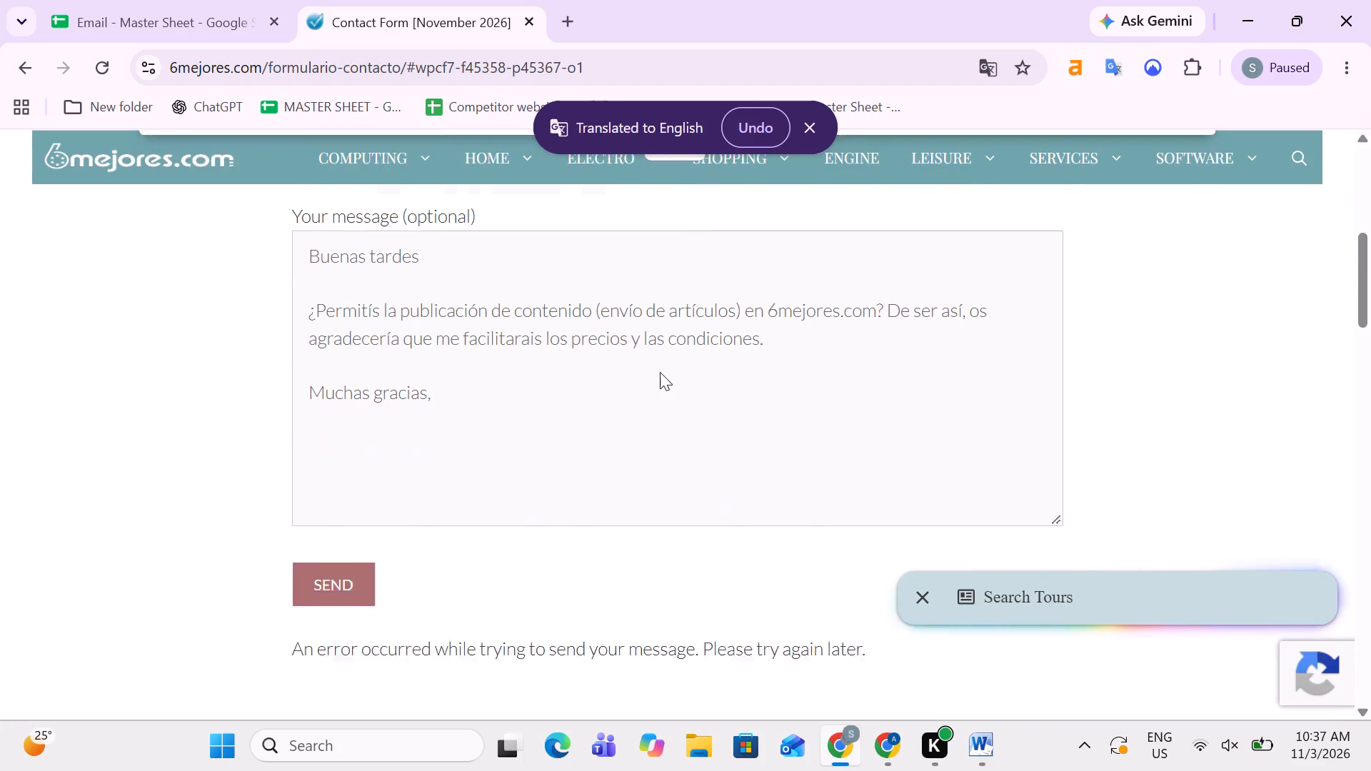
scroll(446, 465, down, 2)
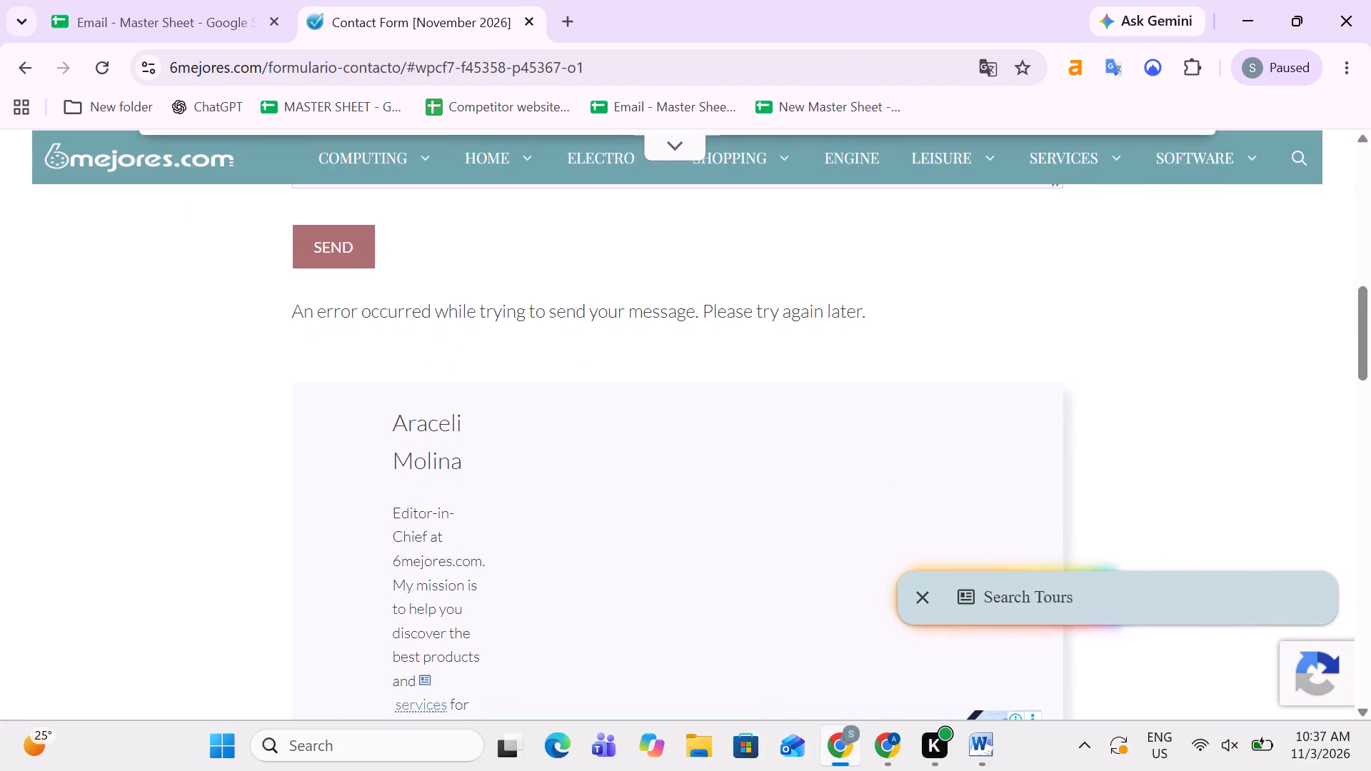
scroll(446, 465, down, 7)
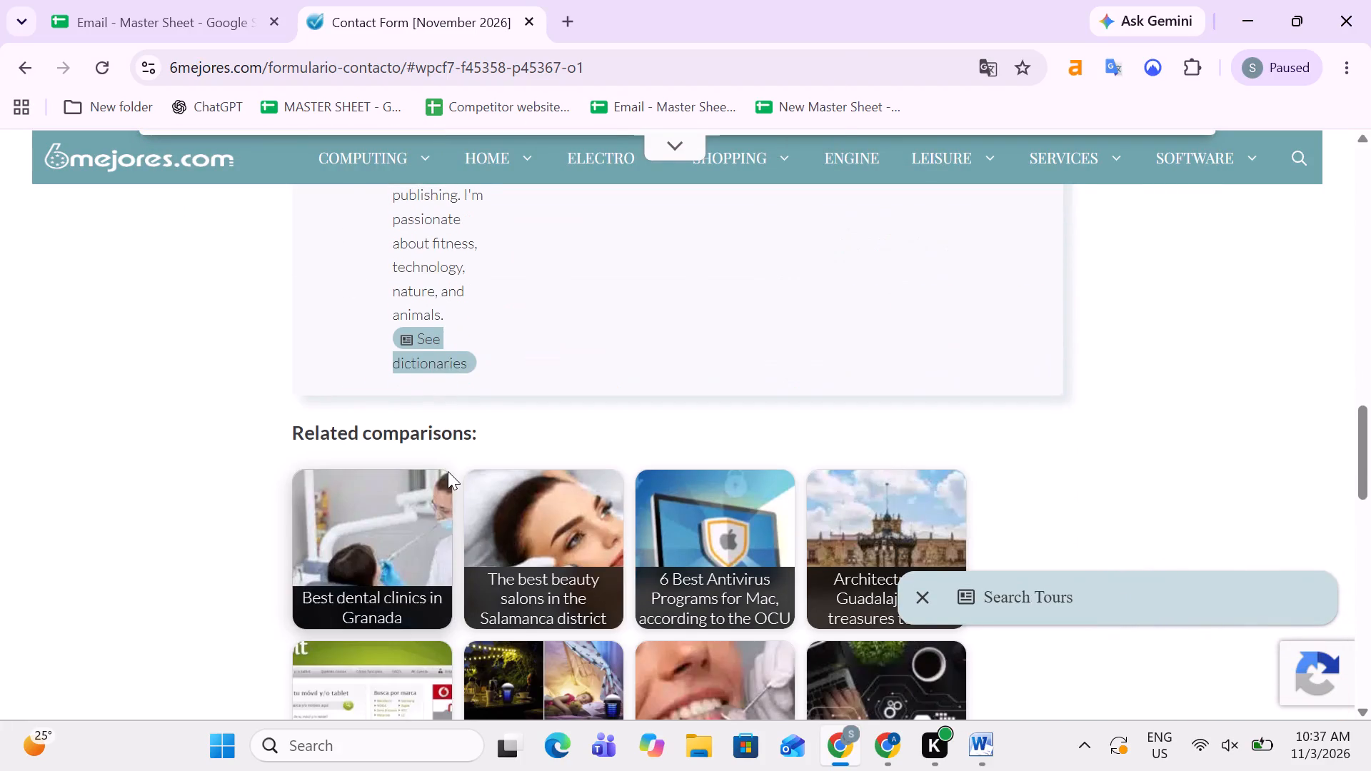
scroll(448, 471, up, 6)
scroll(416, 400, up, 2)
click(330, 353)
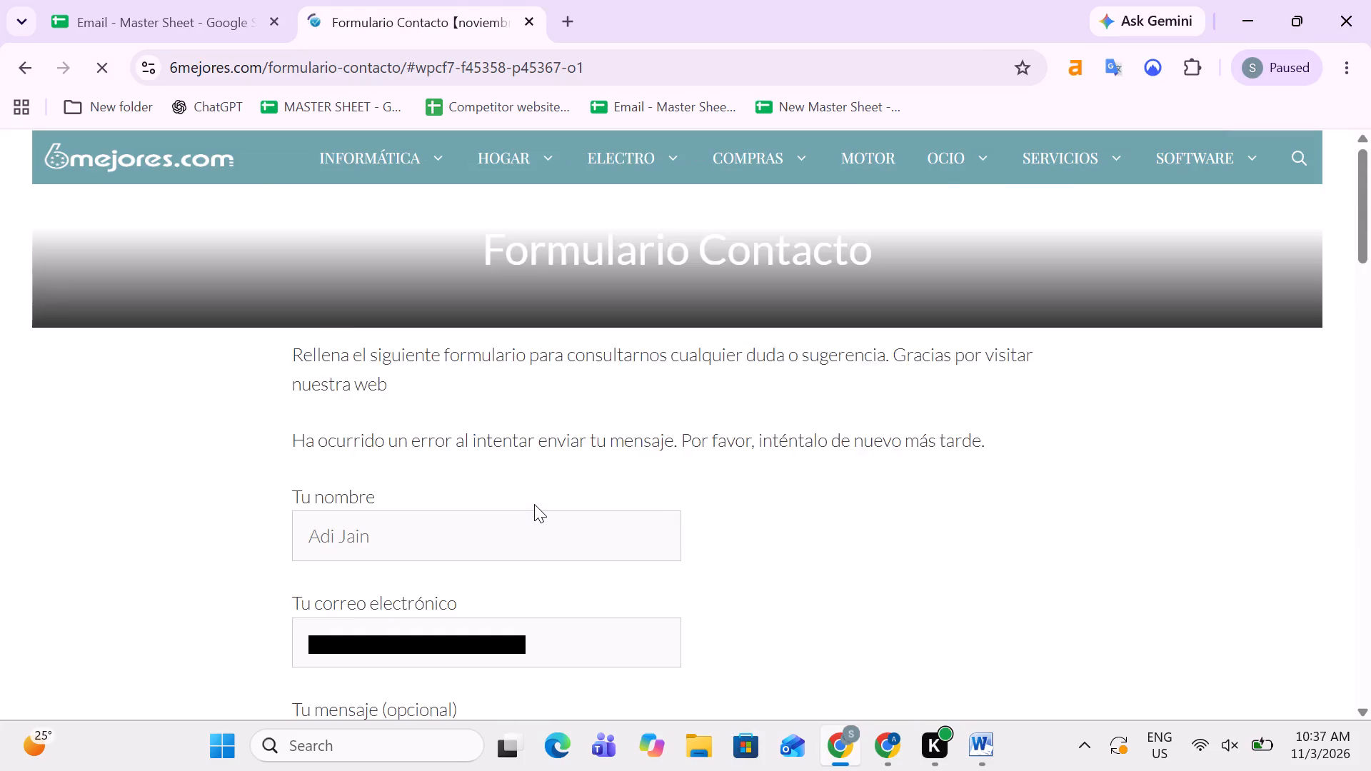
Examine the contact page from the resubmitted form down to the footer for the sending result and other contact options.
scroll(533, 512, down, 3)
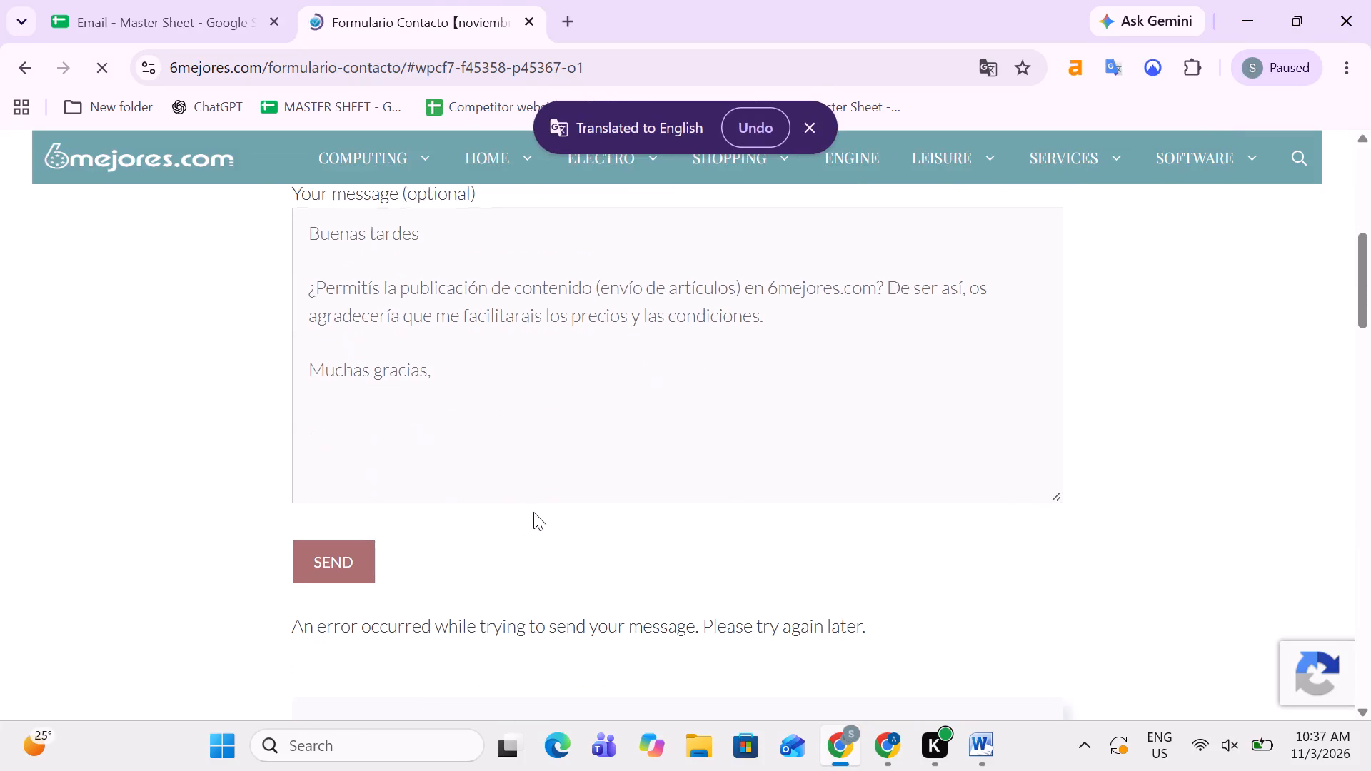
scroll(528, 533, down, 8)
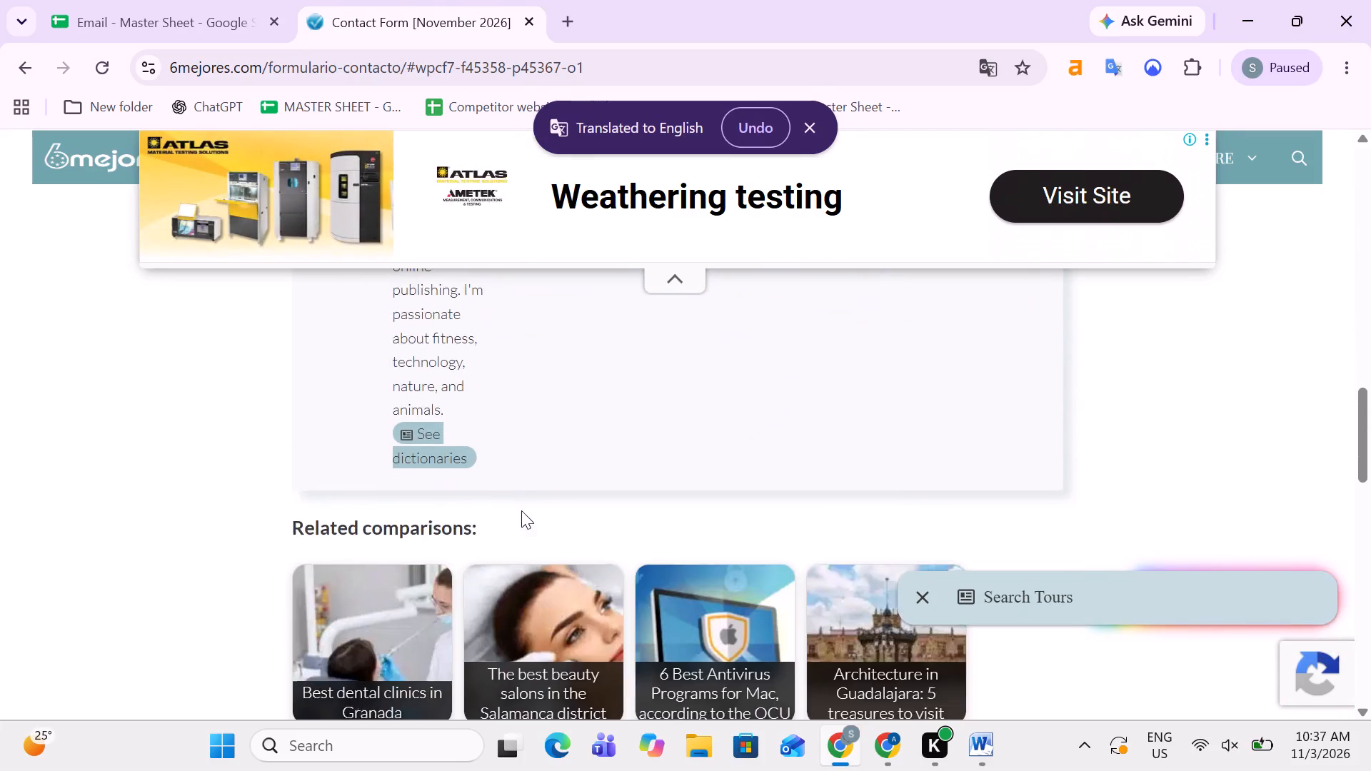
scroll(522, 513, down, 8)
scroll(532, 528, up, 3)
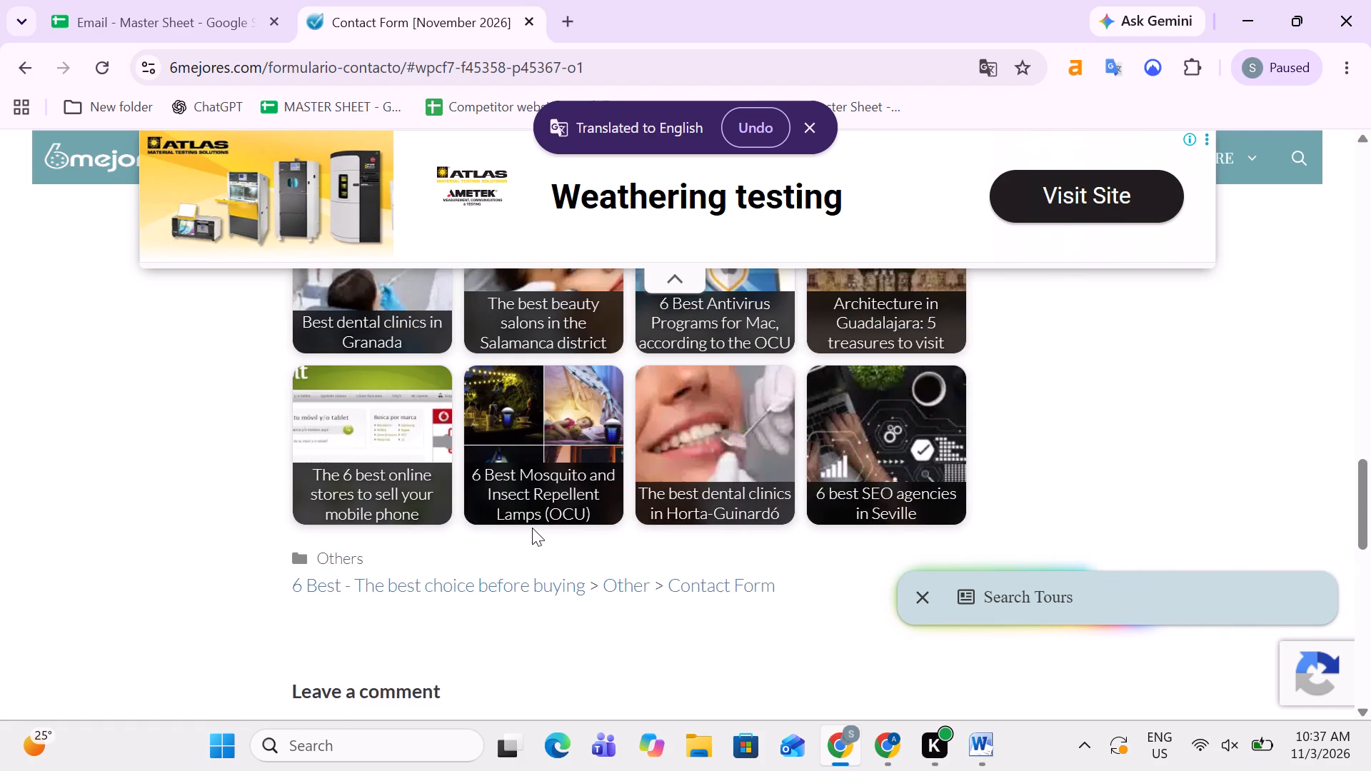
scroll(530, 525, down, 12)
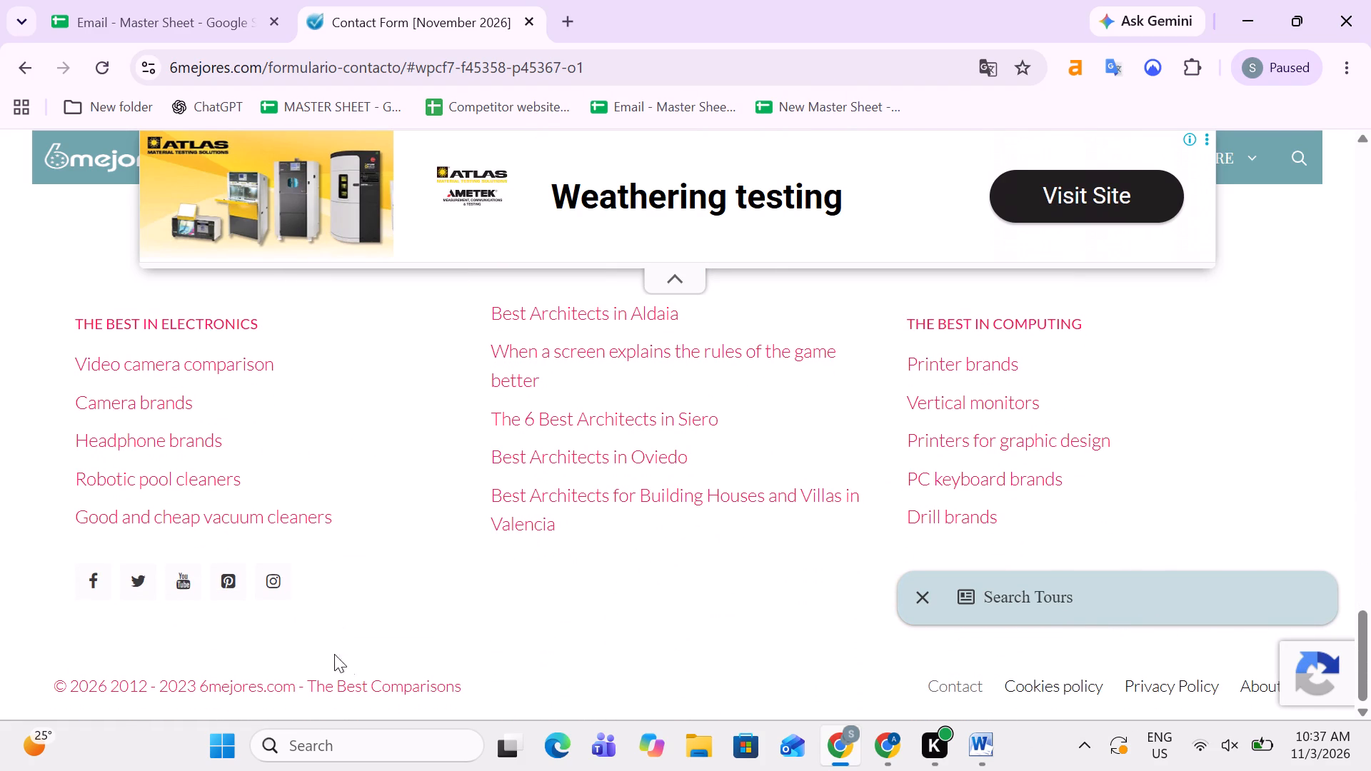
Open the 6mejores.com About page from the footer, dismiss the advertisements, and look through the team profiles for contact details.
click(922, 595)
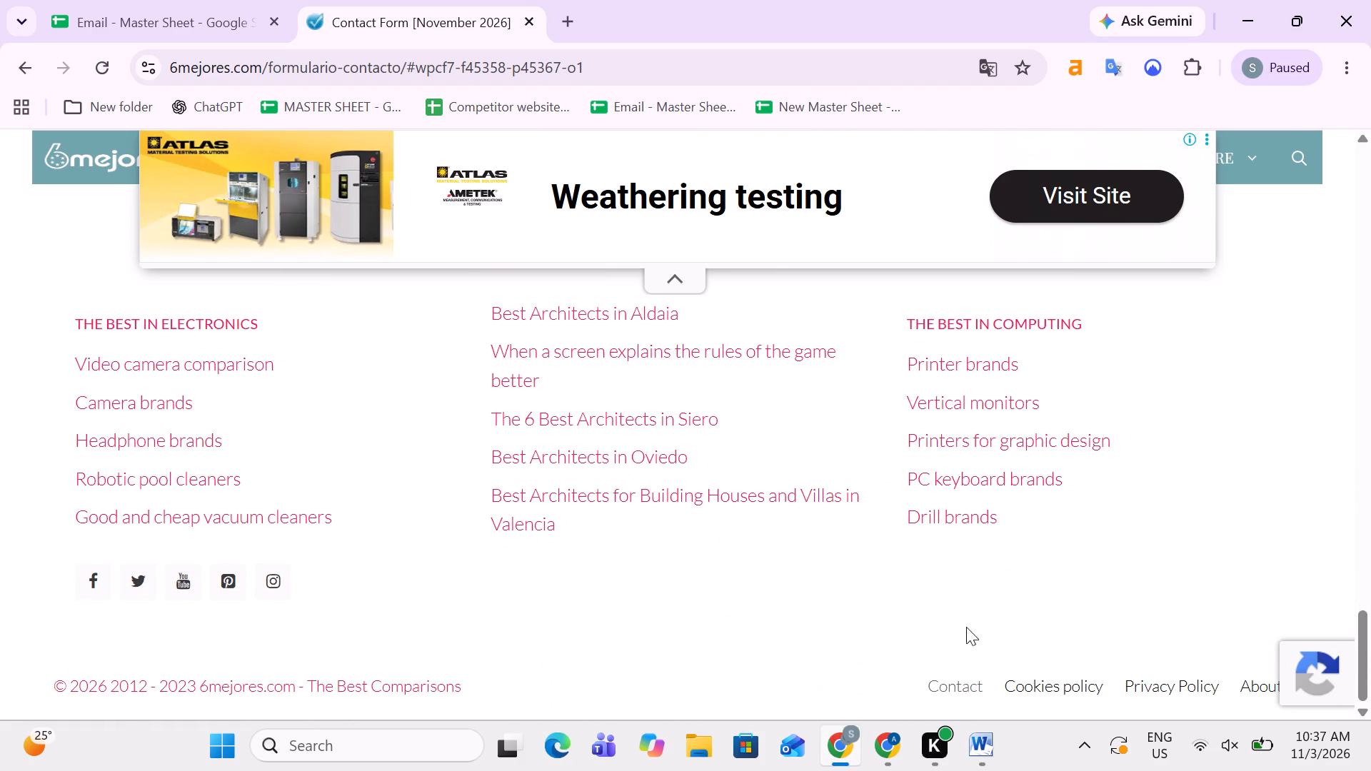
click(1242, 688)
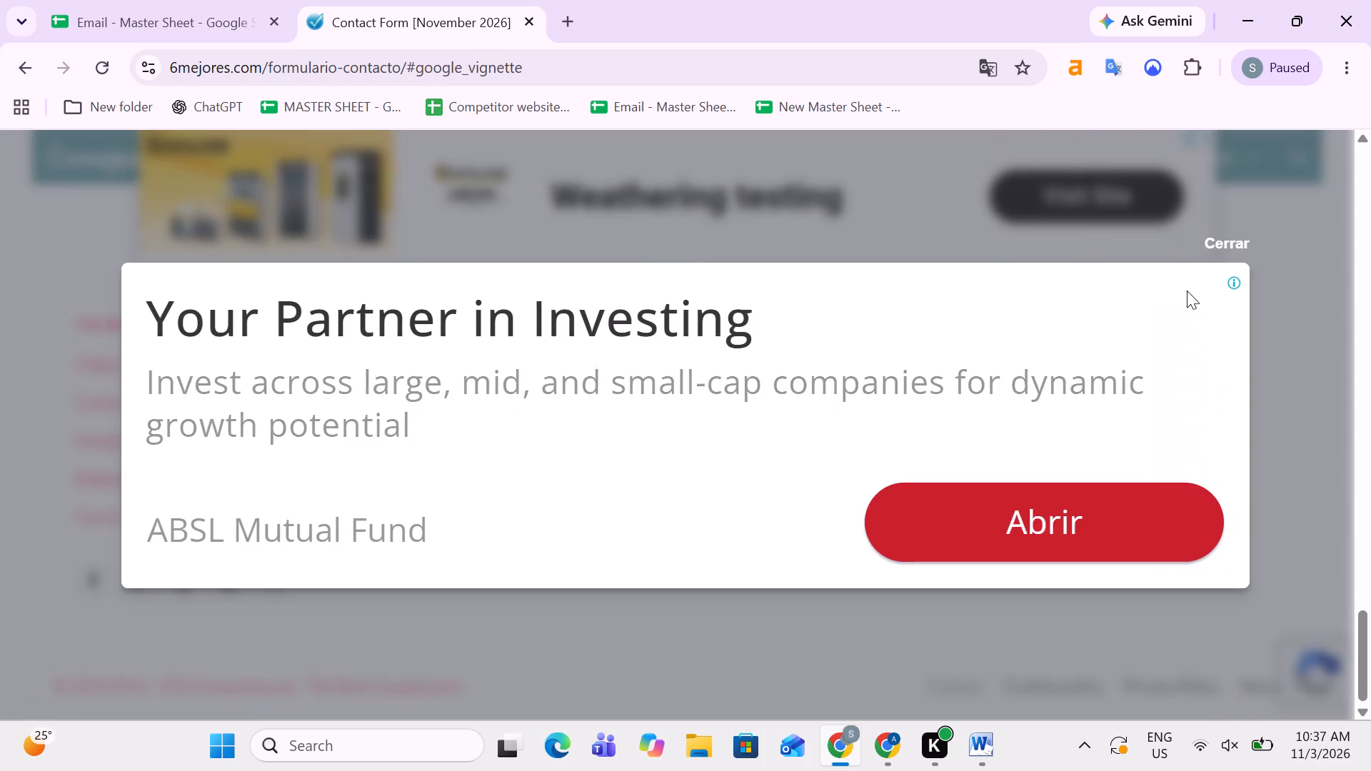
click(1226, 244)
scroll(678, 421, down, 2)
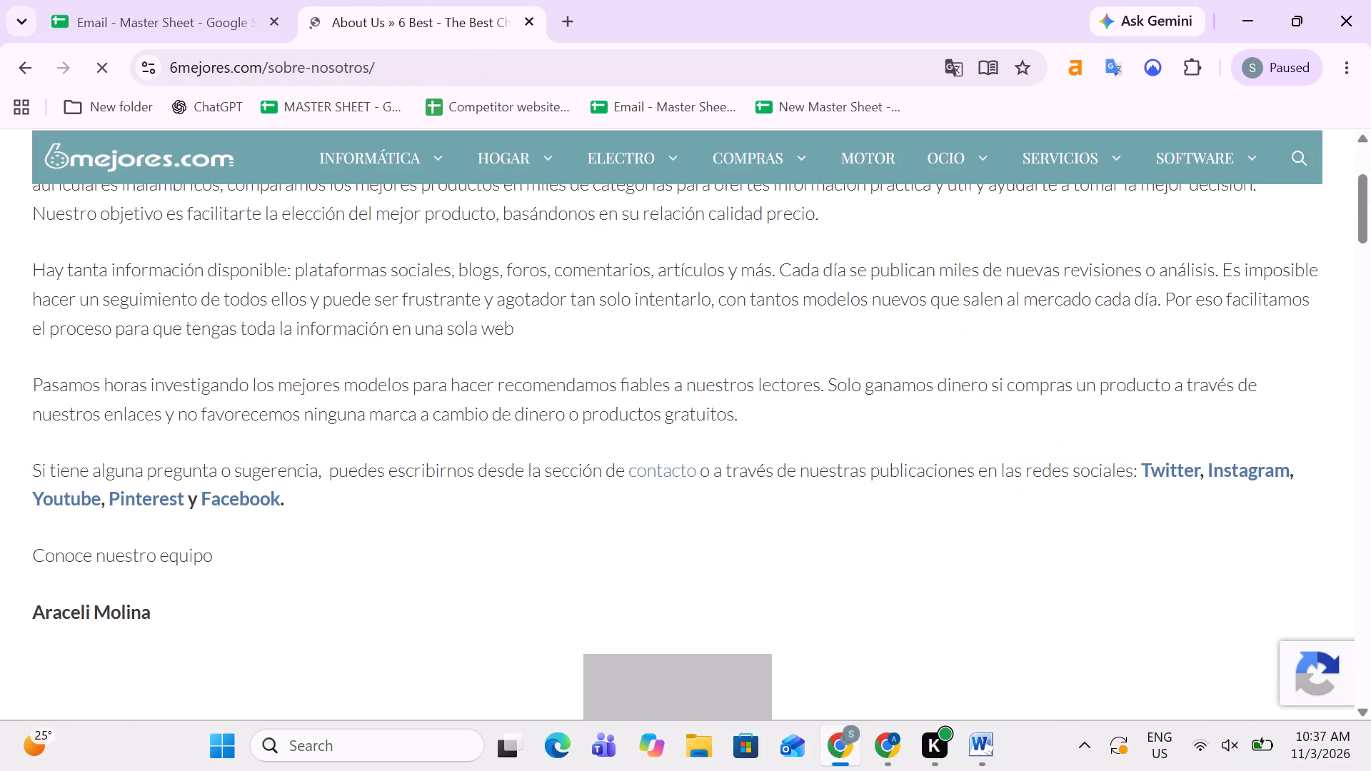
scroll(256, 497, down, 2)
scroll(335, 494, down, 4)
scroll(351, 381, down, 2)
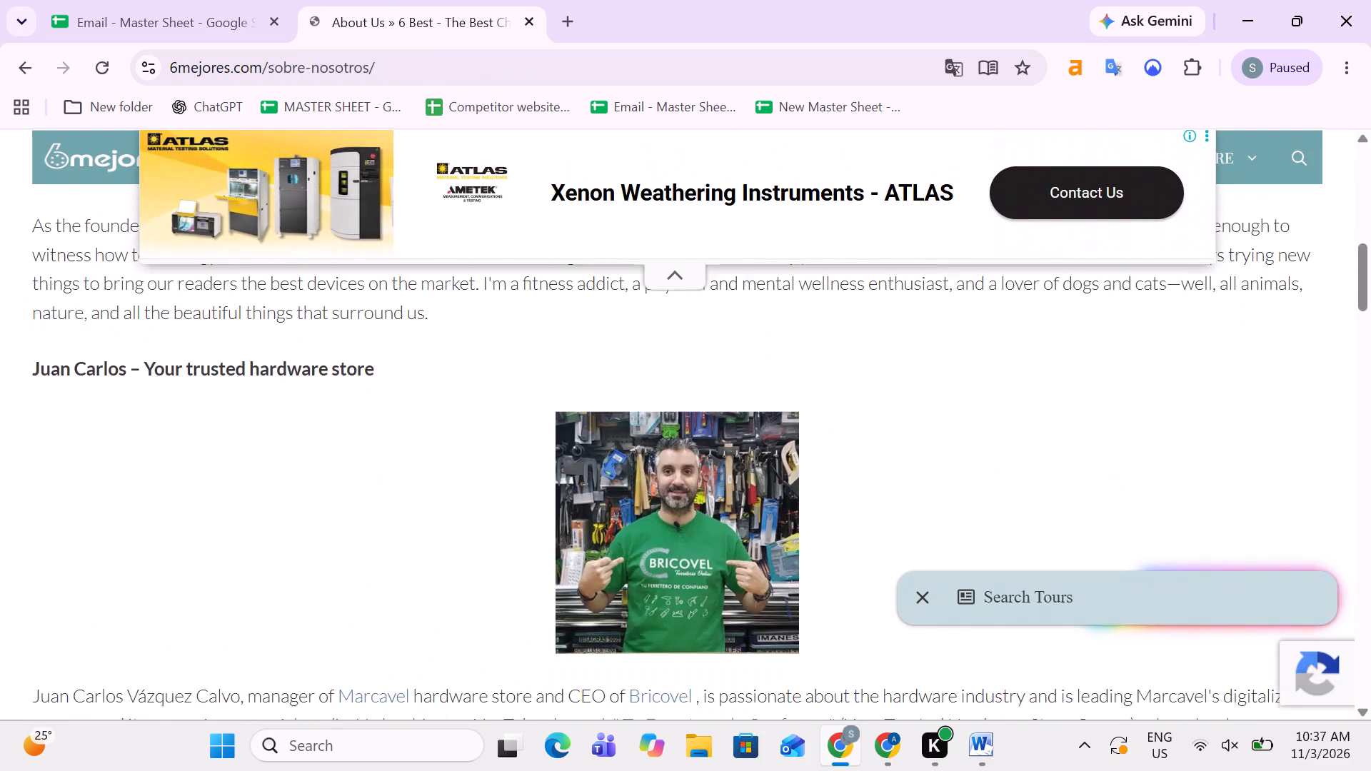
scroll(499, 466, down, 2)
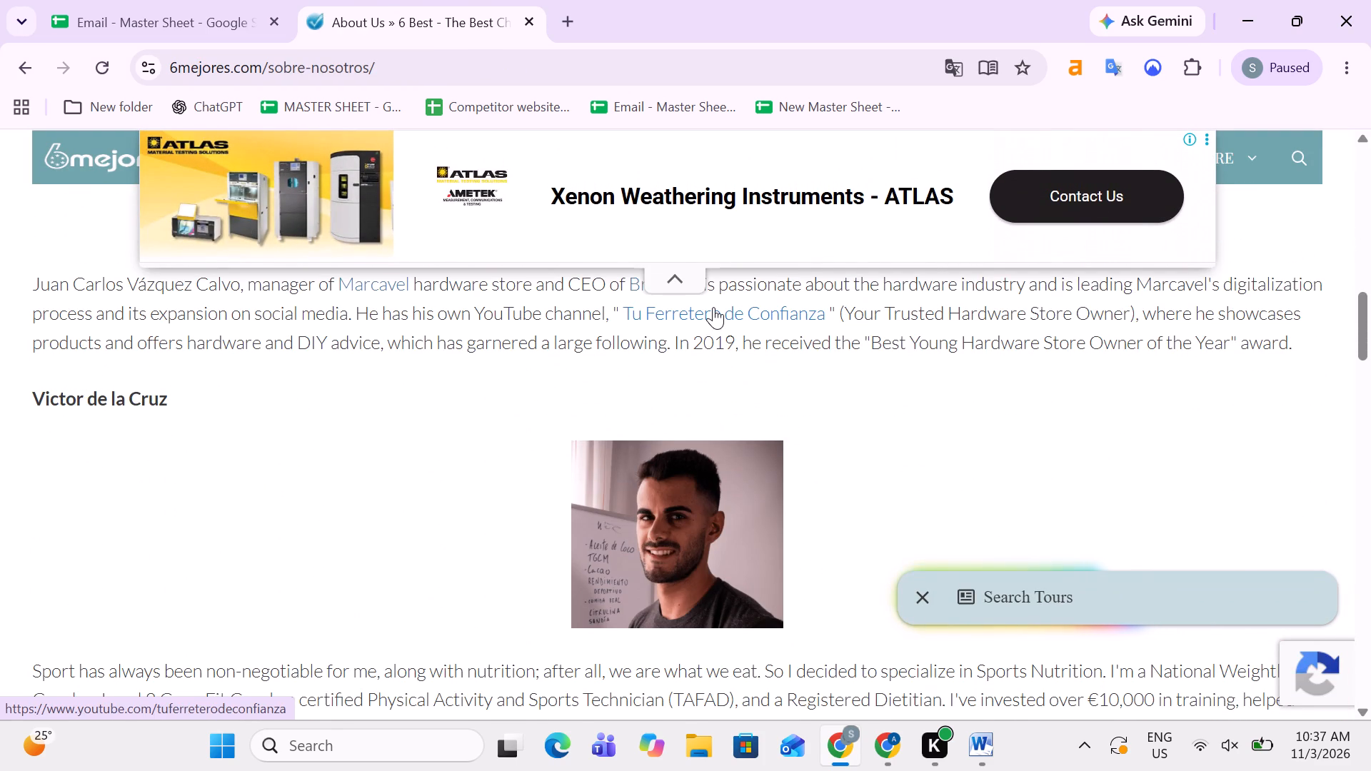
scroll(623, 393, down, 4)
scroll(702, 402, down, 3)
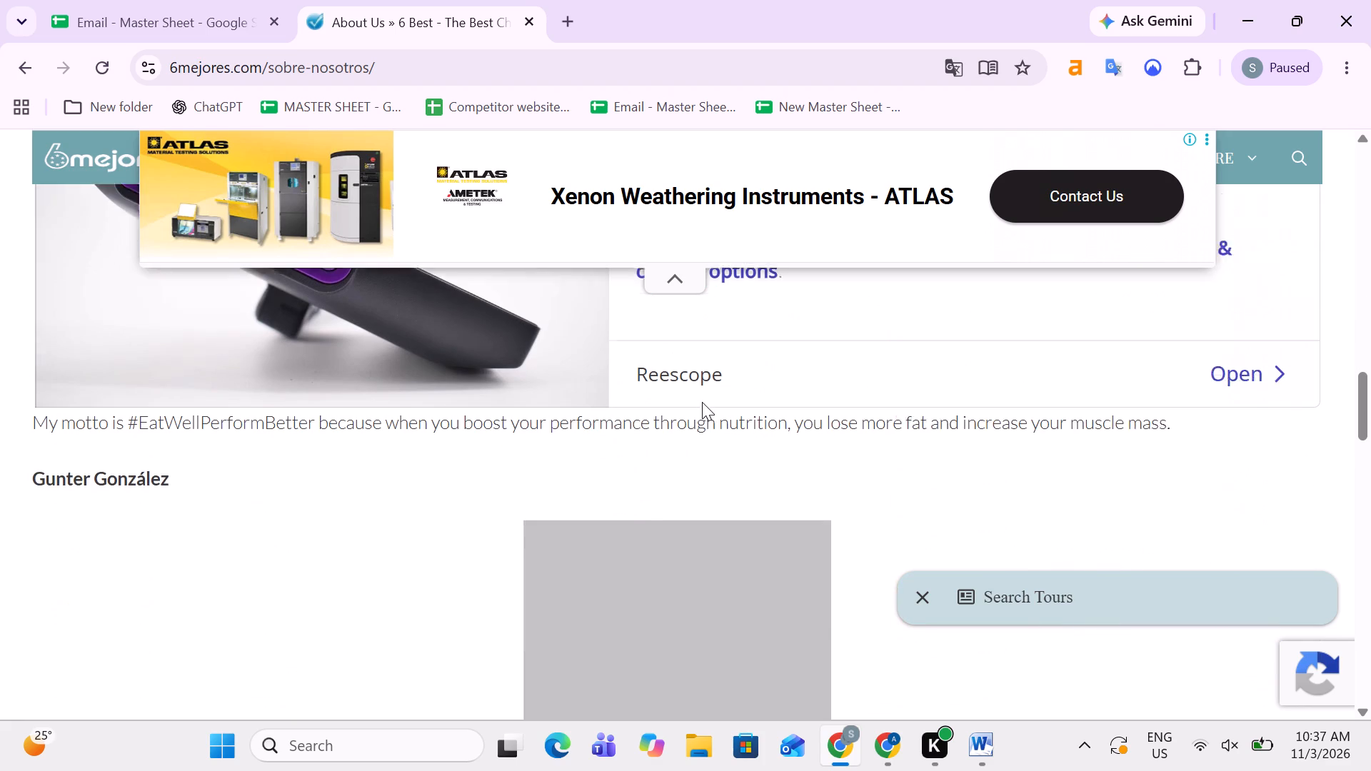
click(668, 278)
scroll(636, 447, up, 5)
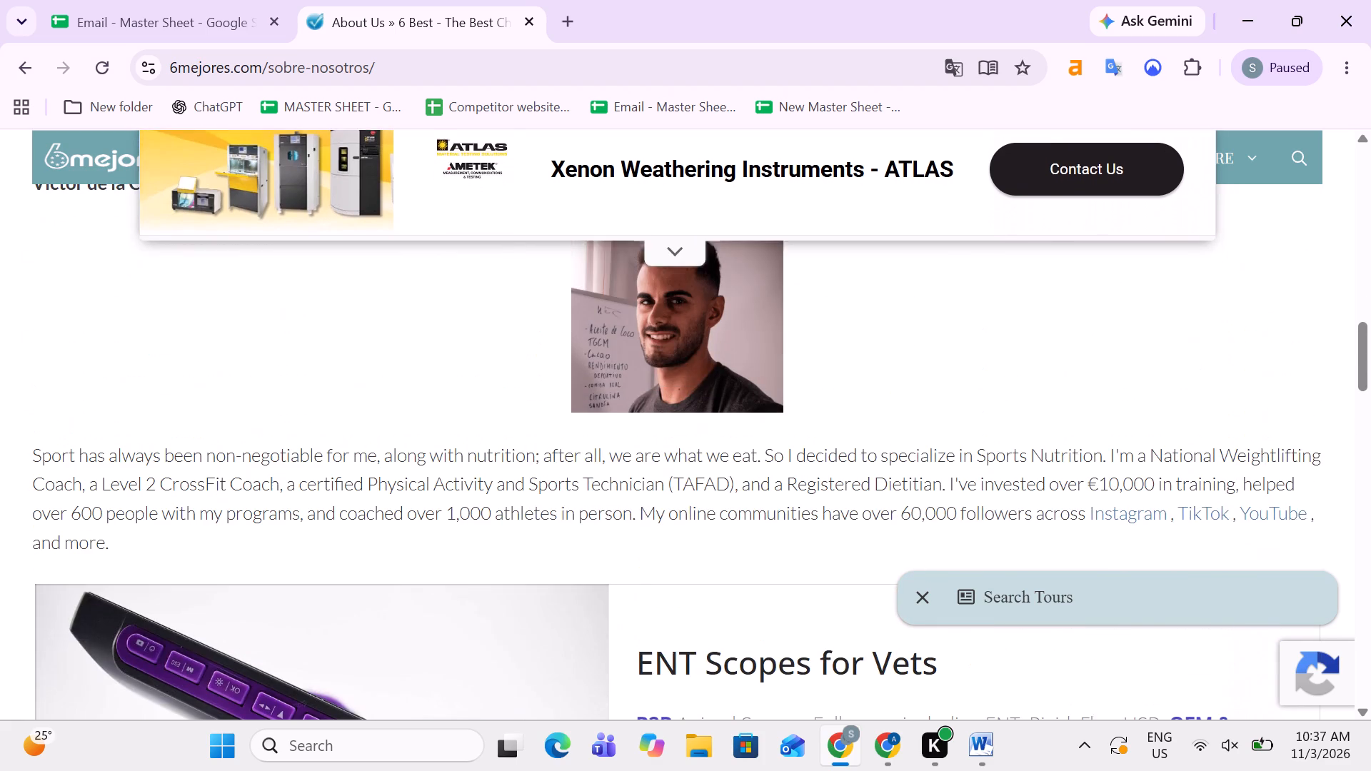
Search the About page for "@" to look for an e-mail address, and examine the remaining team profiles.
key(ctrl+f)
key(ctrl+2)
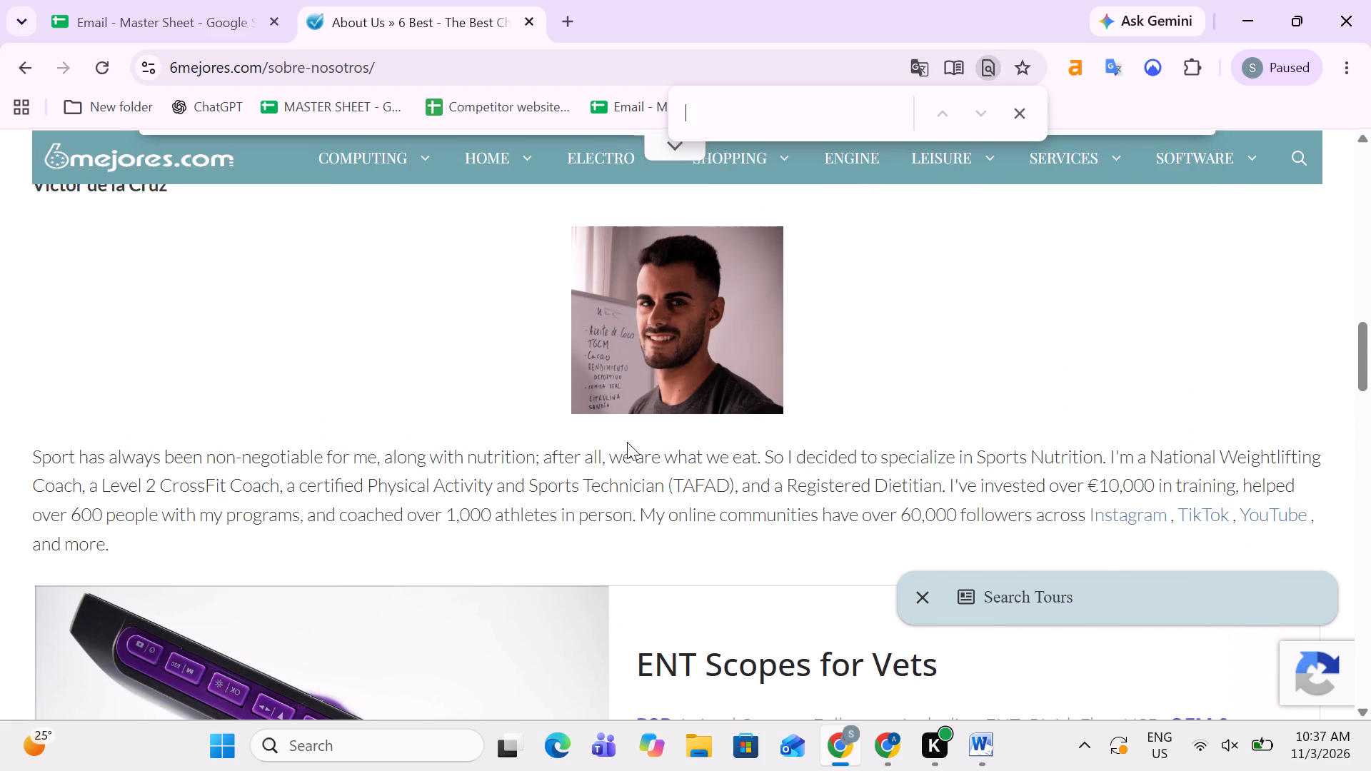
key(shift+at)
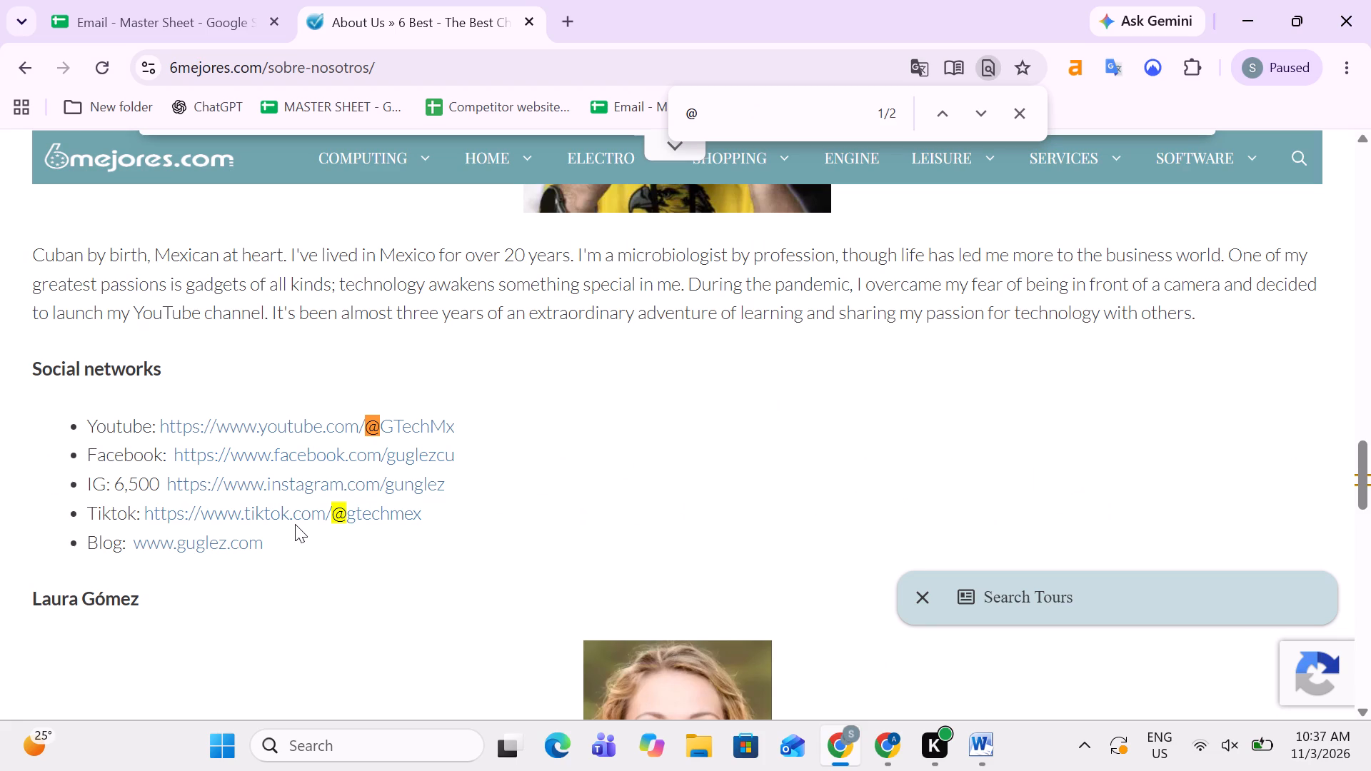
click(1023, 120)
scroll(724, 327, down, 6)
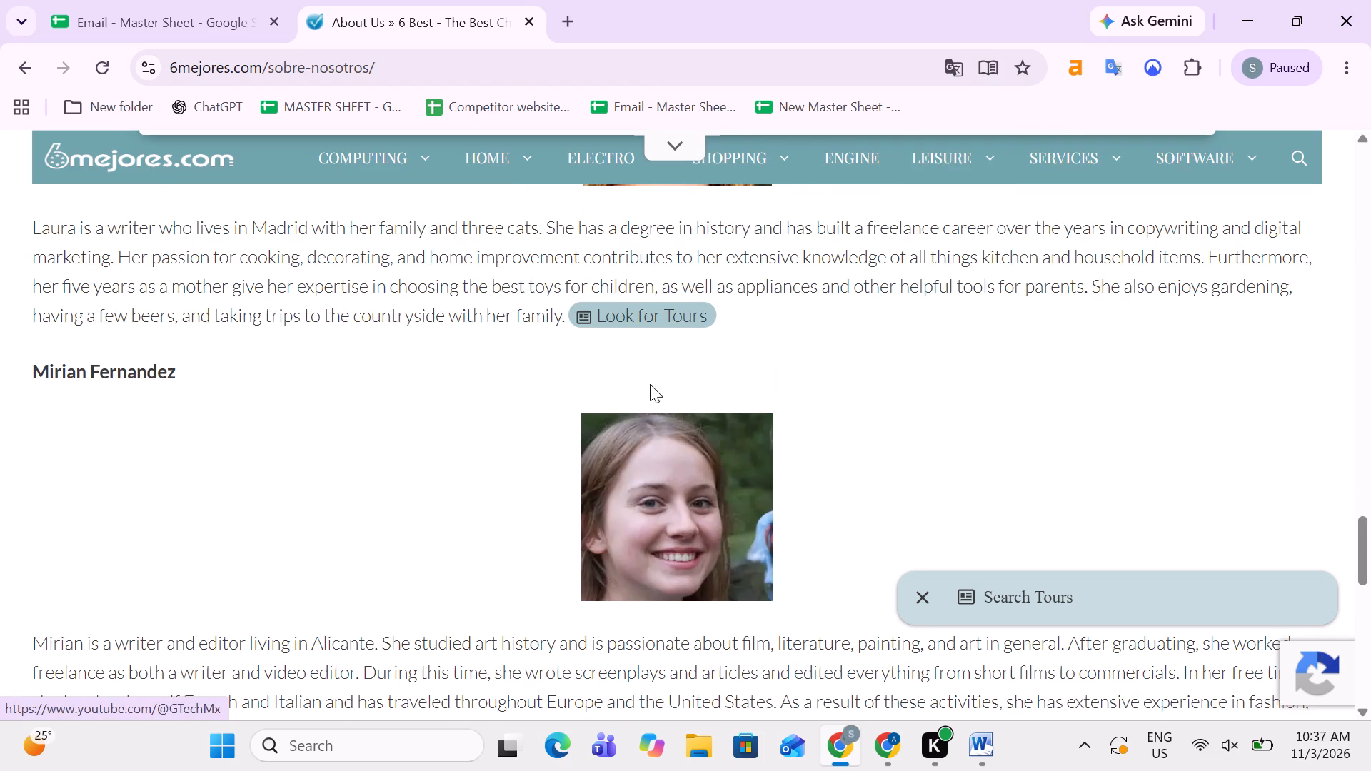
scroll(399, 333, down, 4)
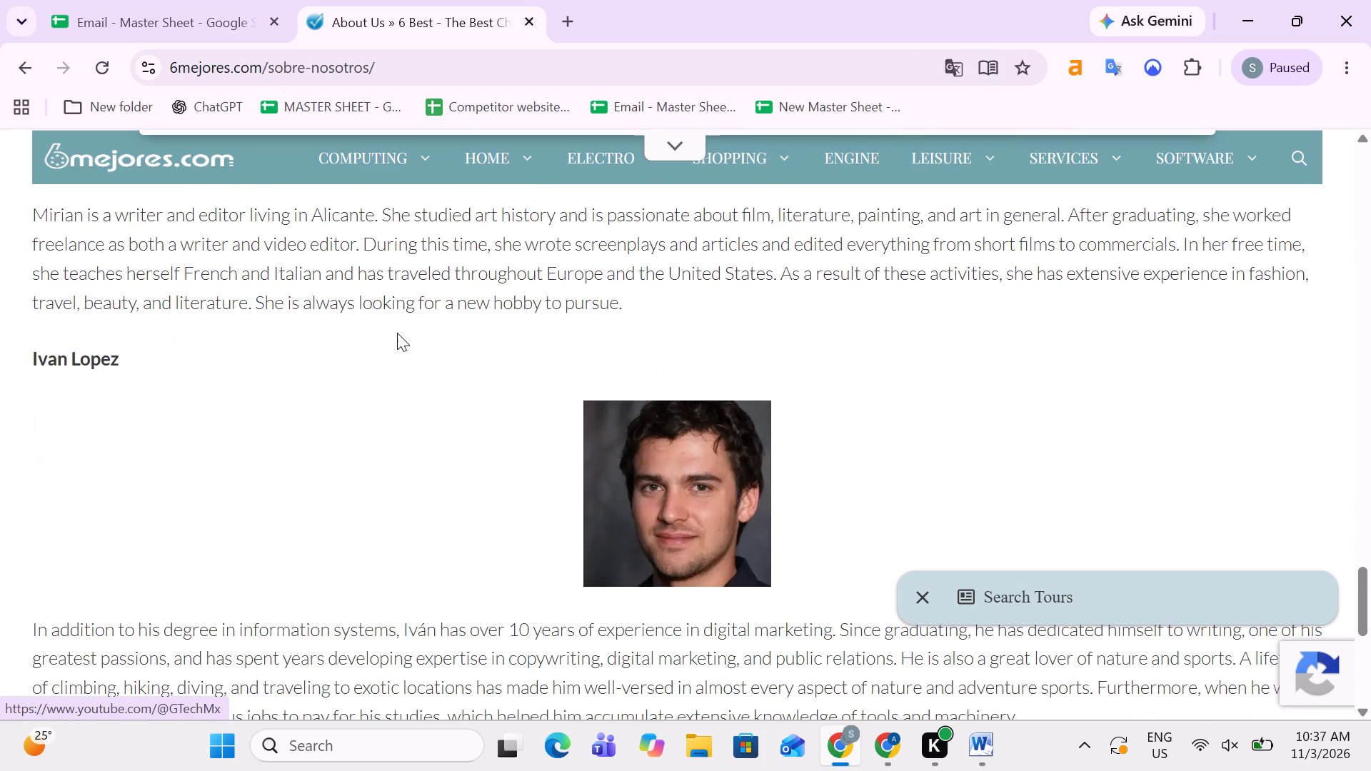
Search the About page for "contact" and go through each match for contact information.
key(ctrl+f)
key(BackSpace)
text(con)
key(t)
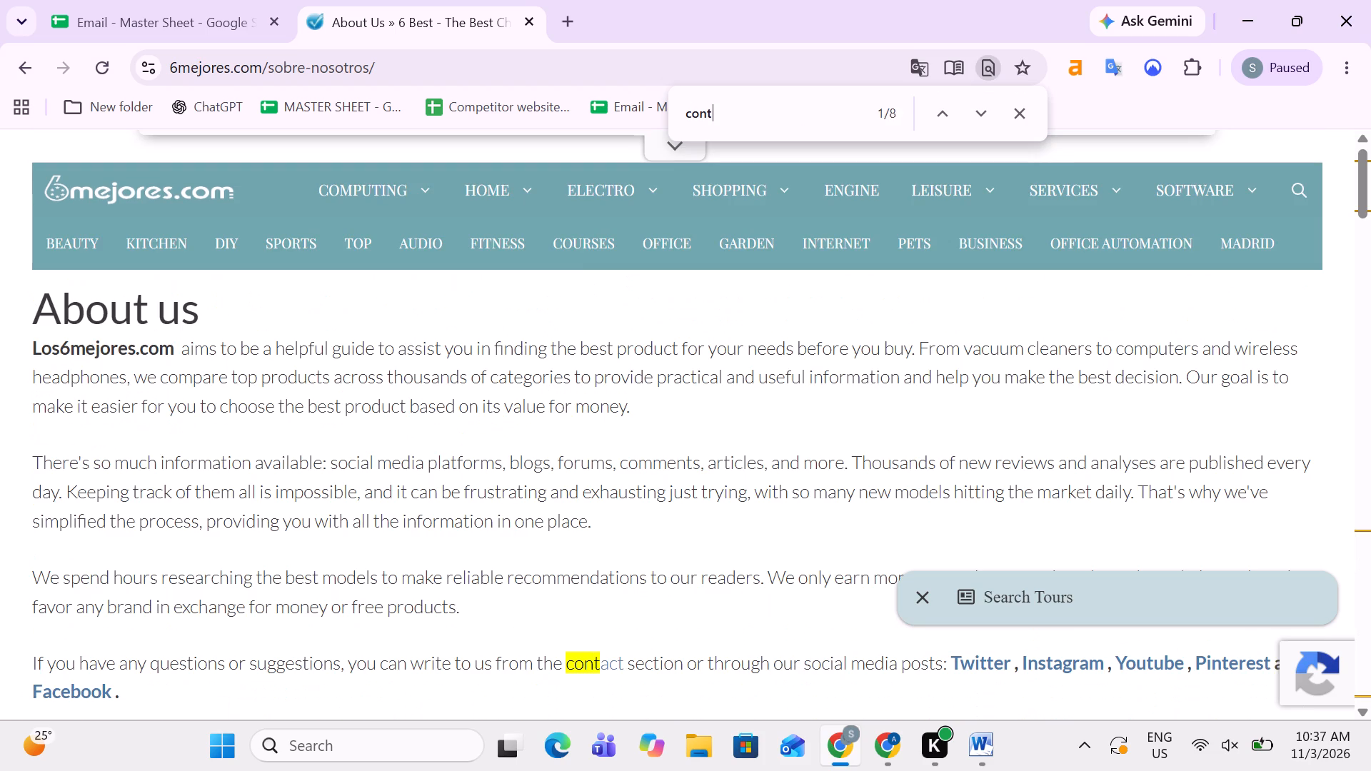
text(ac)
key(t)
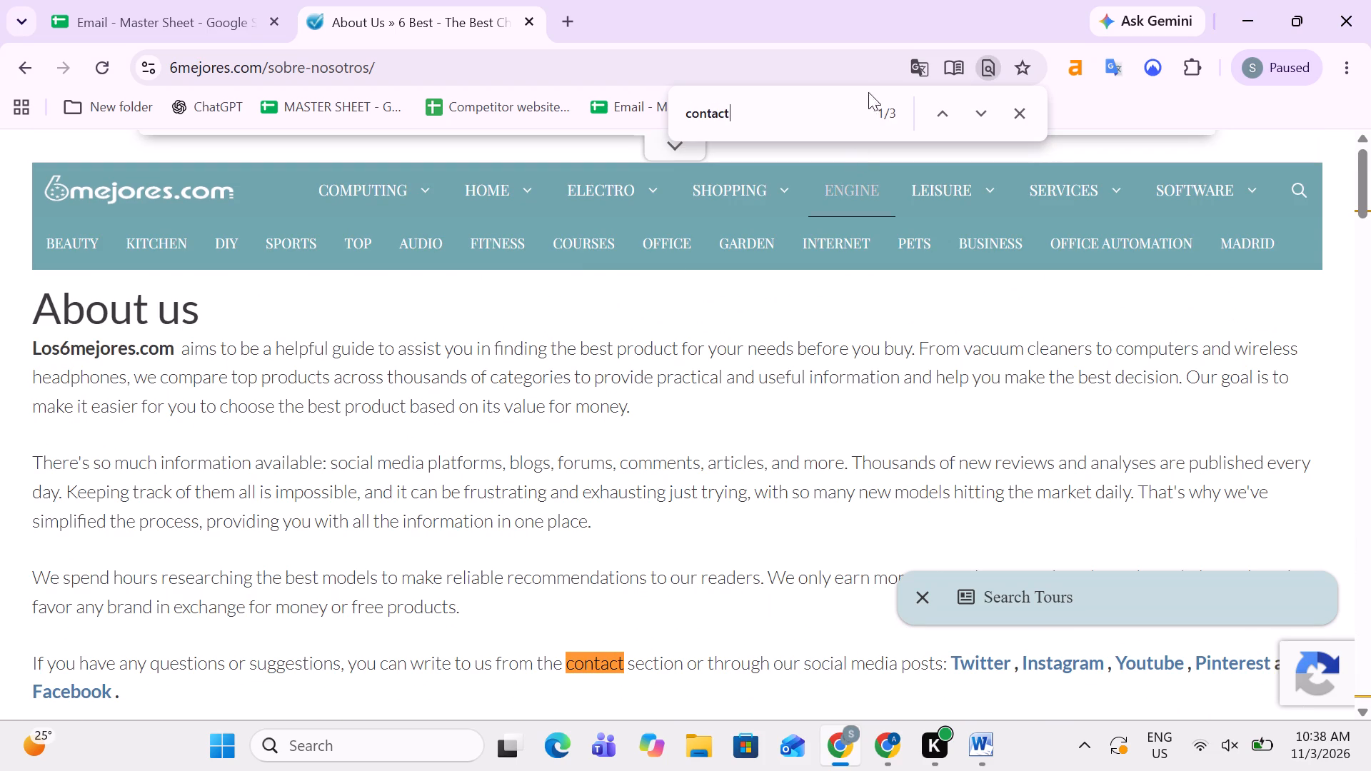
click(973, 112)
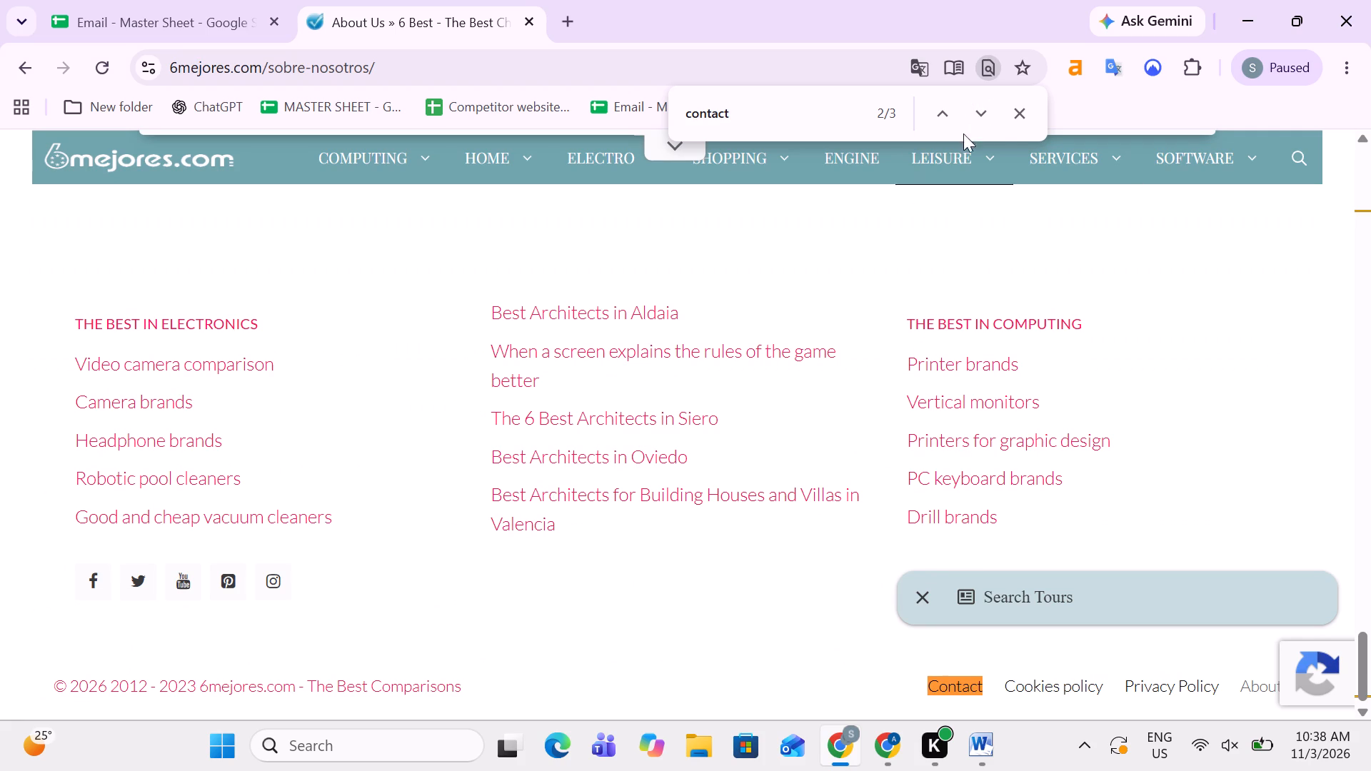
click(984, 117)
click(984, 117)
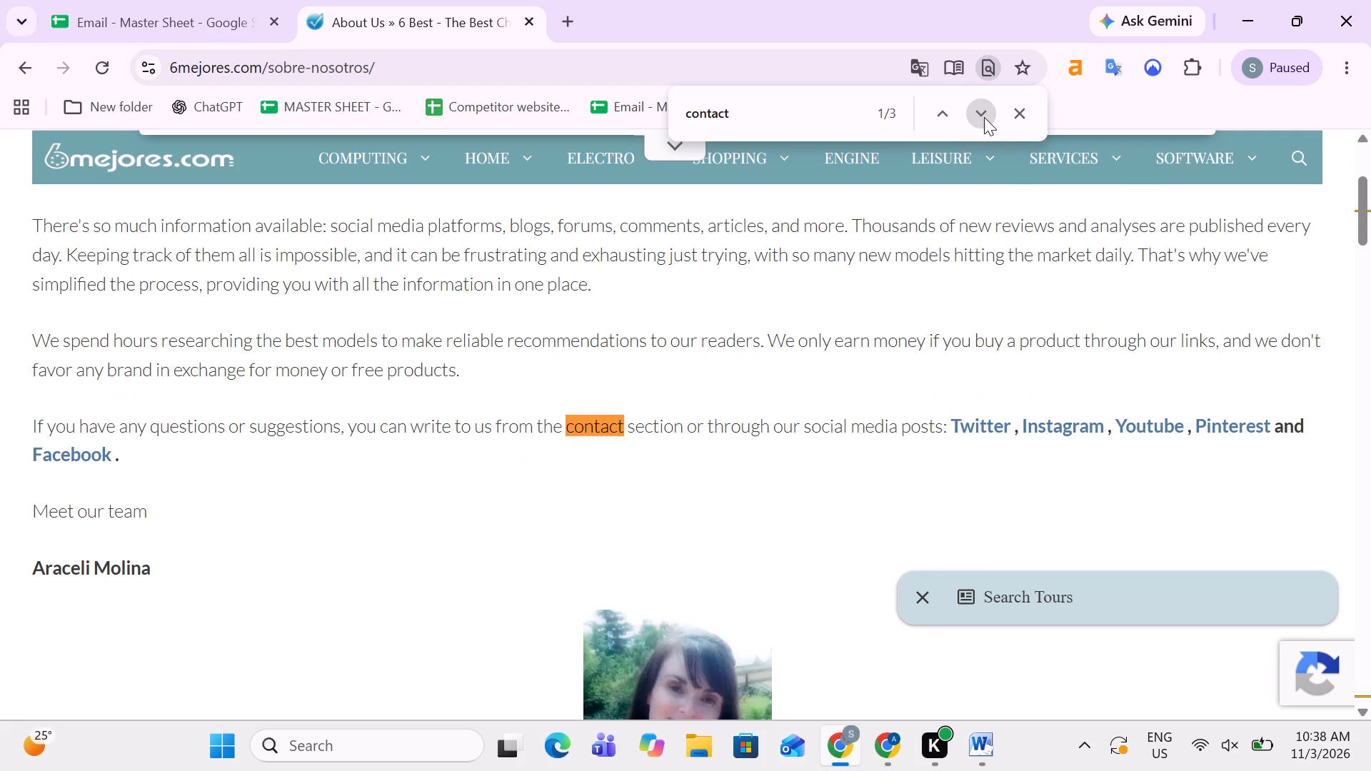
click(984, 117)
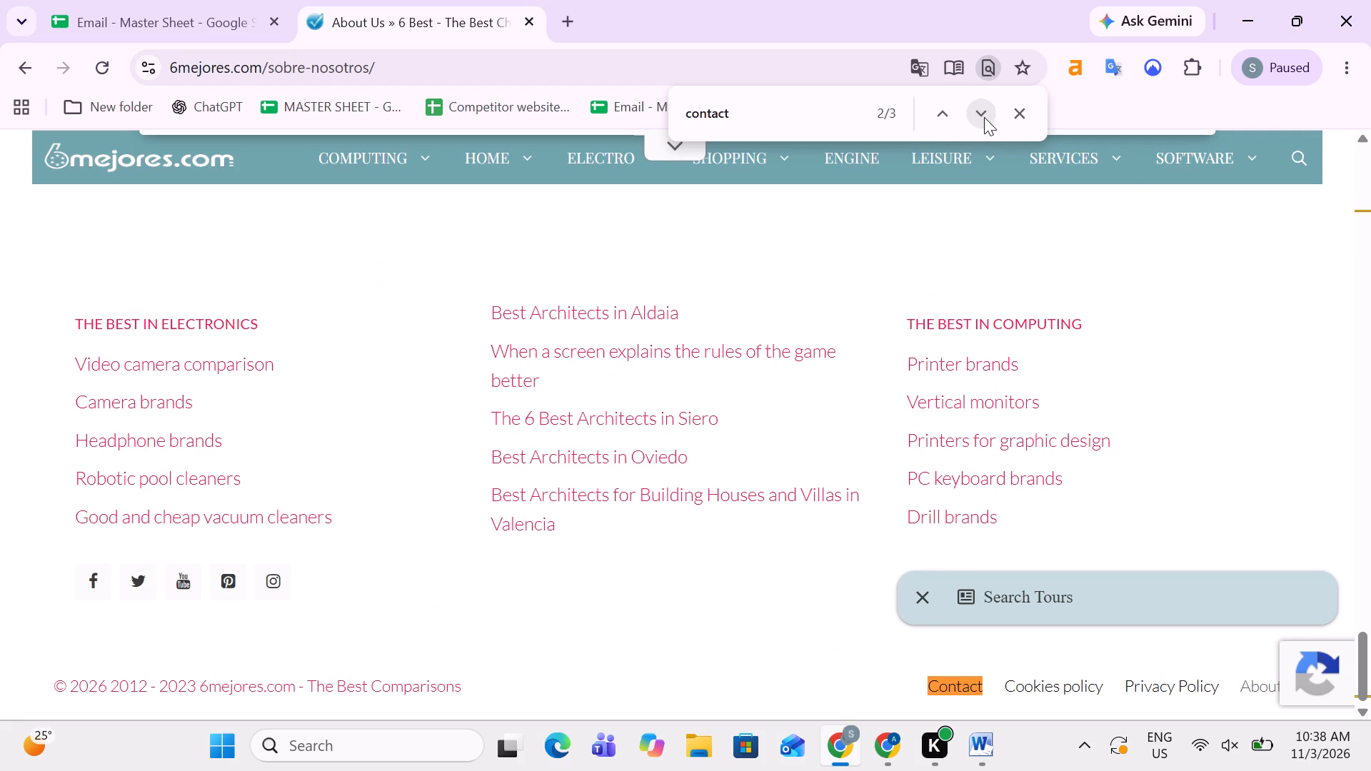
click(984, 117)
click(984, 117)
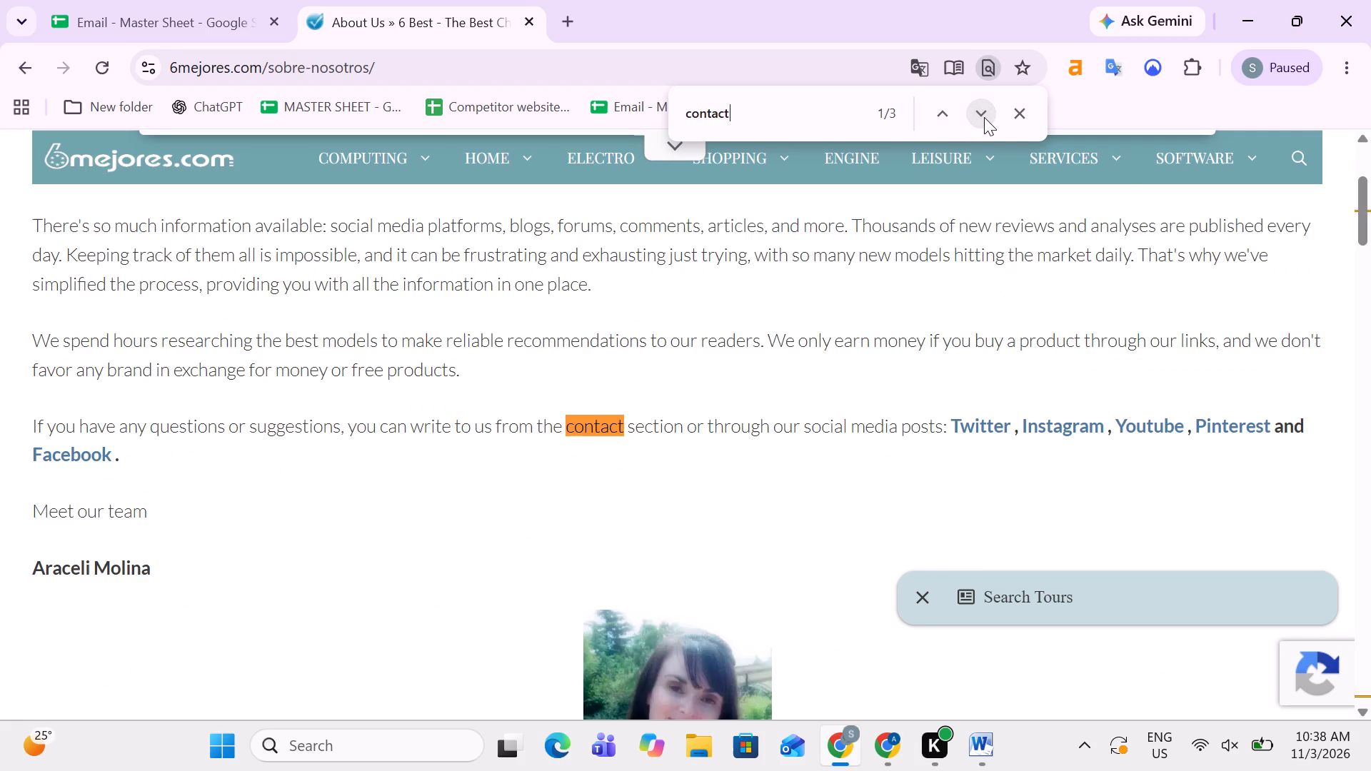
click(984, 117)
click(984, 117)
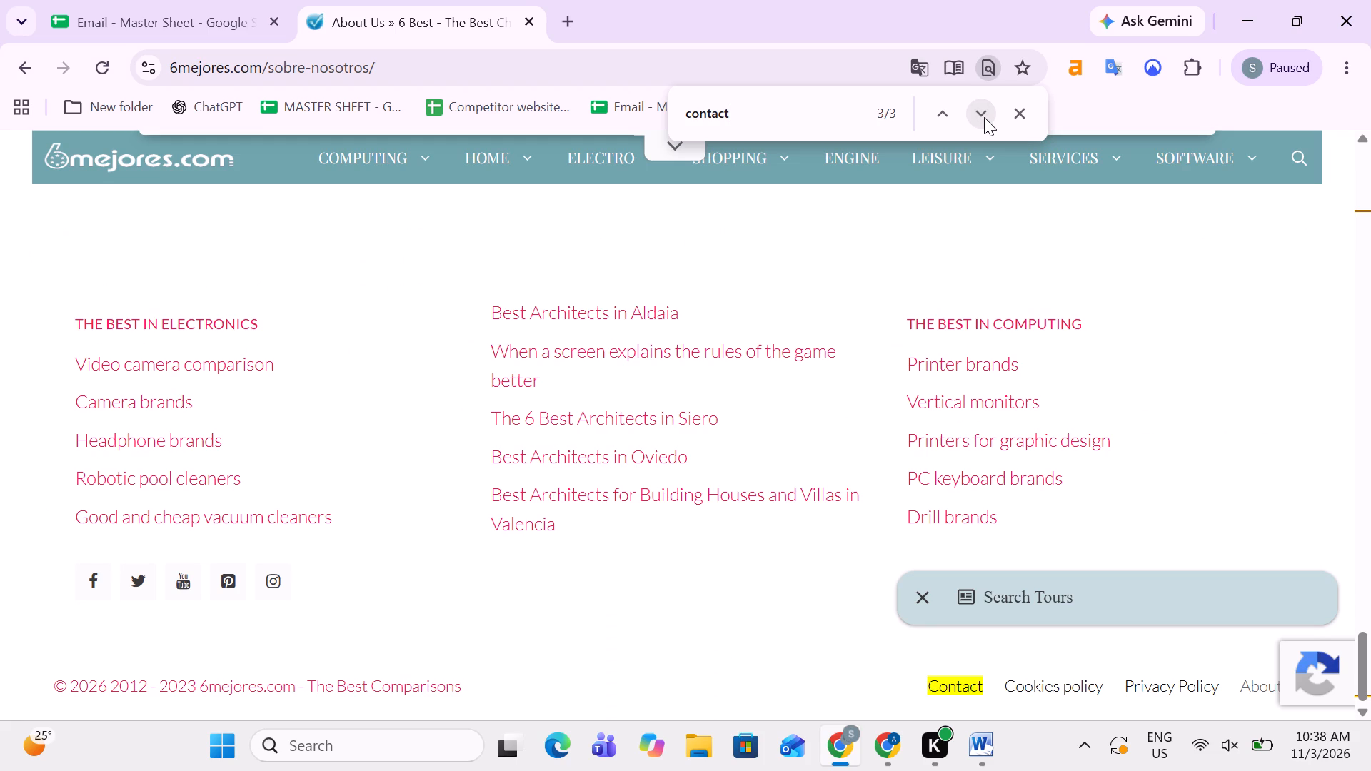
click(984, 117)
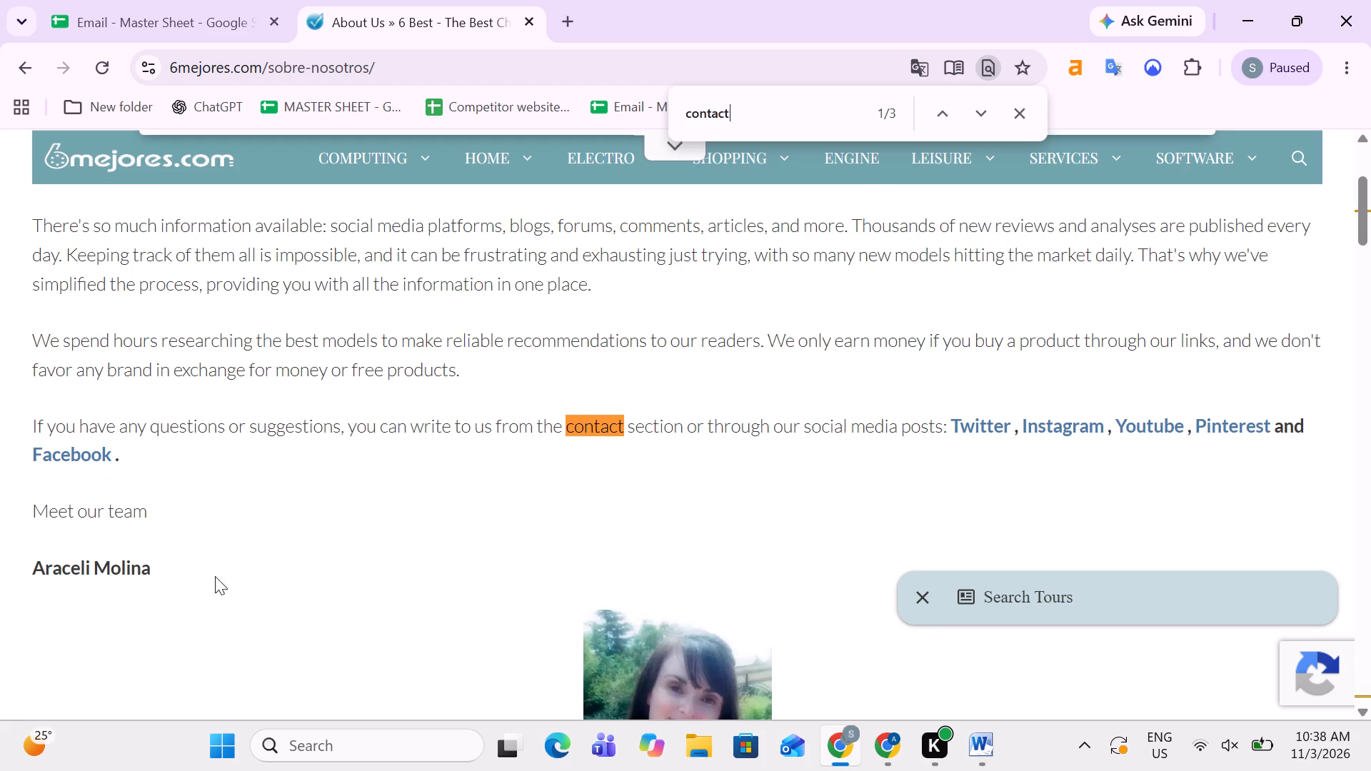
Examine the remaining team profiles on the 6mejores.com About page for contact details, and close the page.
scroll(148, 580, down, 3)
scroll(831, 488, down, 1)
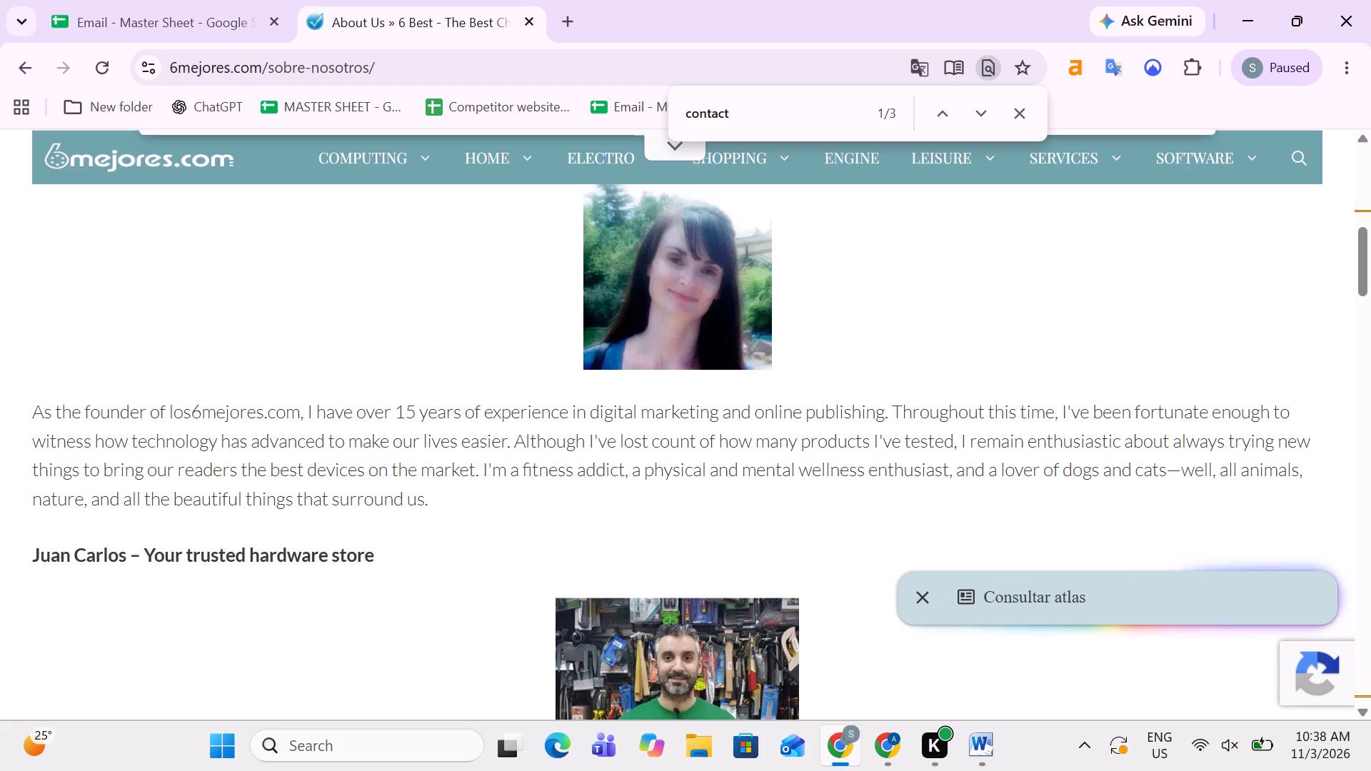
scroll(241, 511, down, 1)
scroll(596, 490, down, 3)
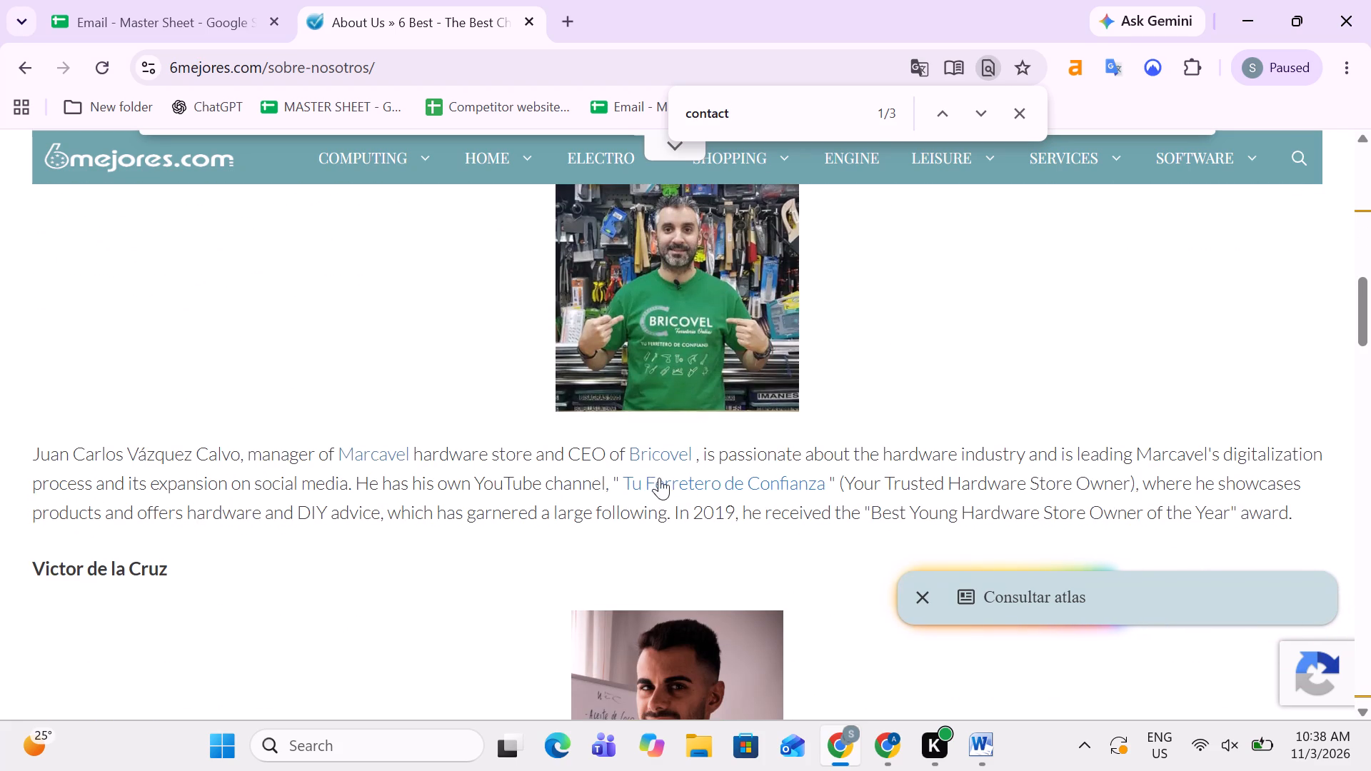
scroll(715, 446, down, 5)
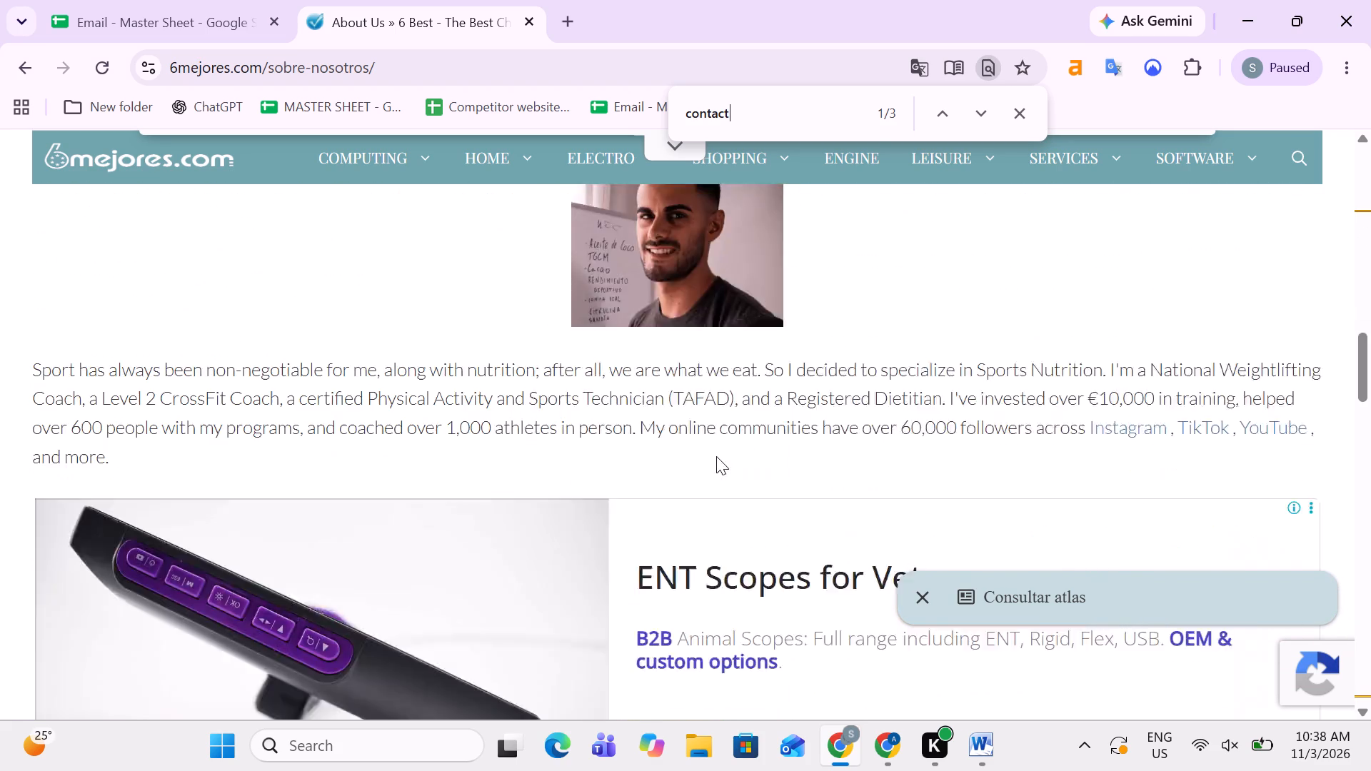
scroll(716, 456, down, 13)
click(528, 21)
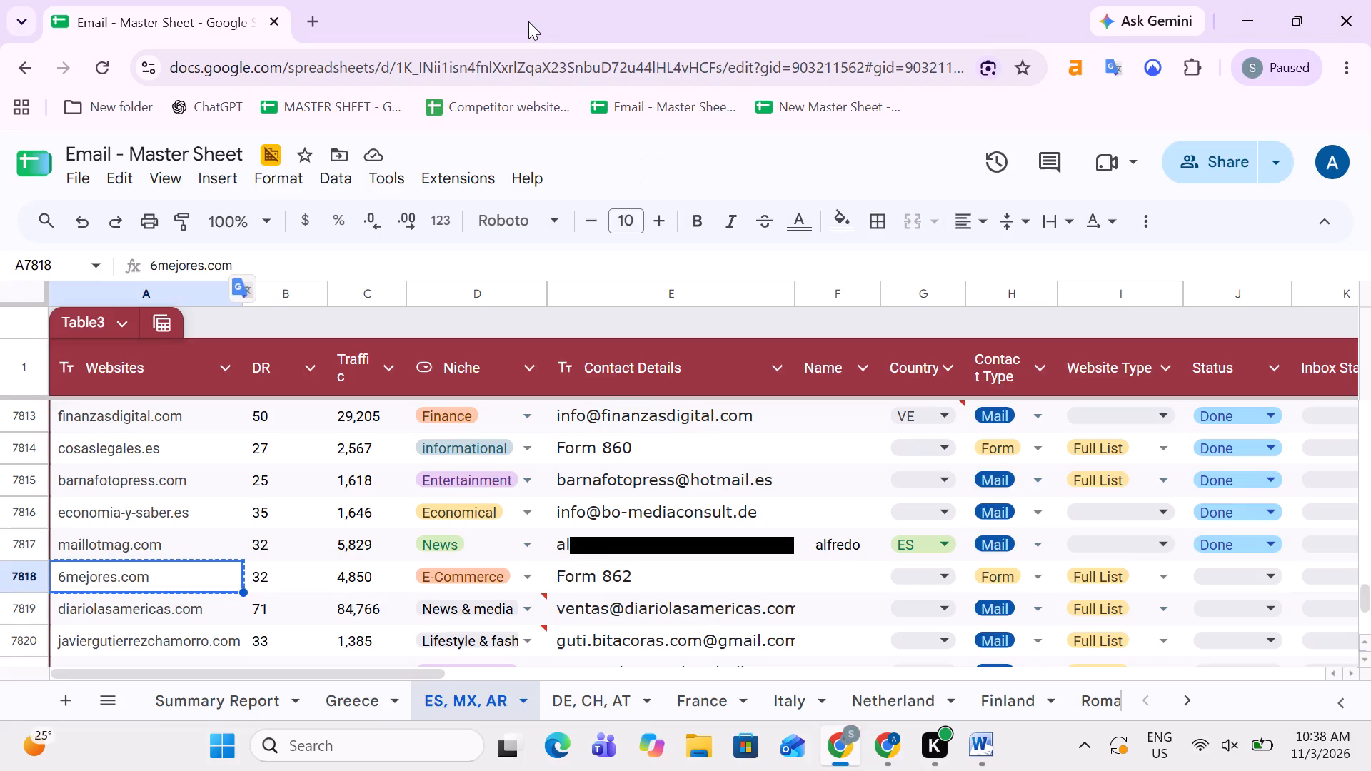
Set the Status of the 6mejores.com row to Done in the ES, MX, AR sheet.
key(Right)
key(Right)
key(Right)
key(Right)
key(Right)
key(Right)
key(Right)
key(Right)
key(Right)
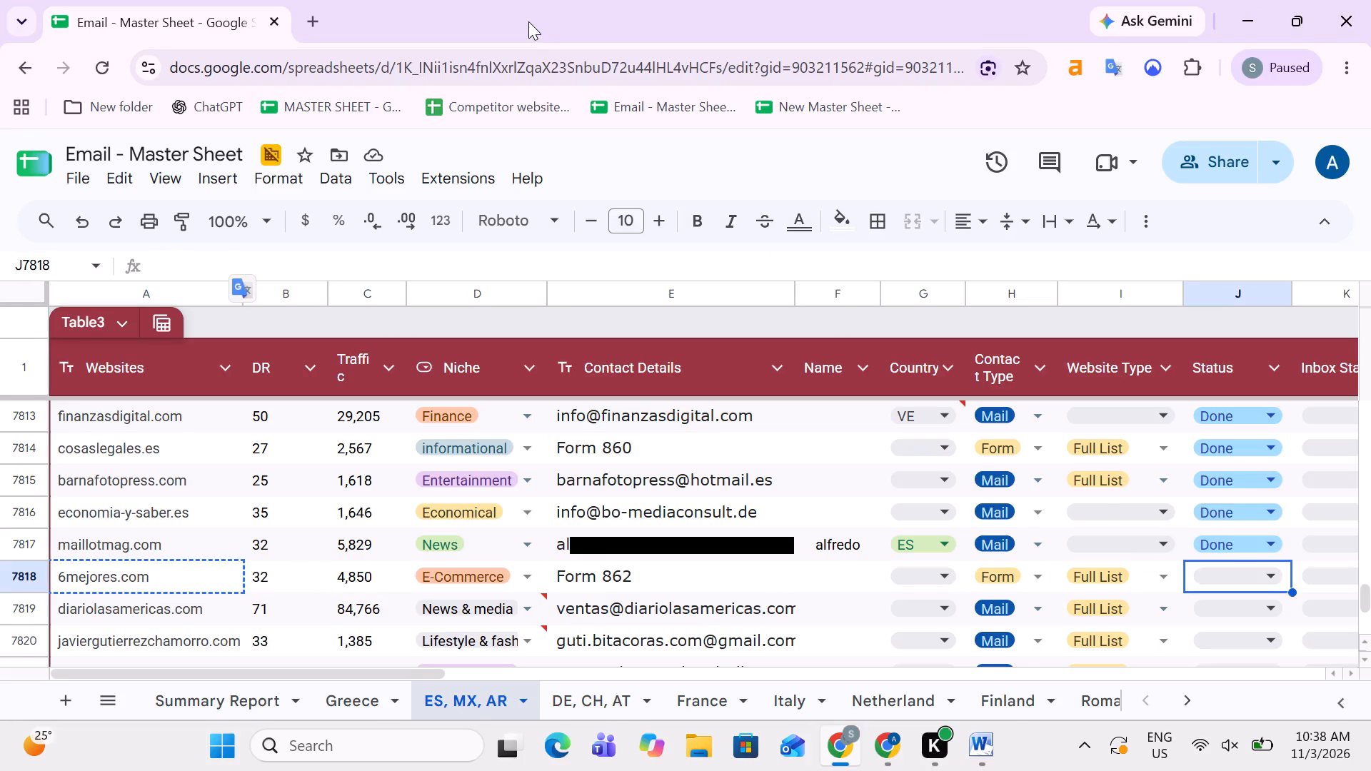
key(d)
key(Down)
key(Return)
Set the Inbox Status of the 6mejores.com row to Failed.
key(Up)
key(Right)
key(Right)
key(Left)
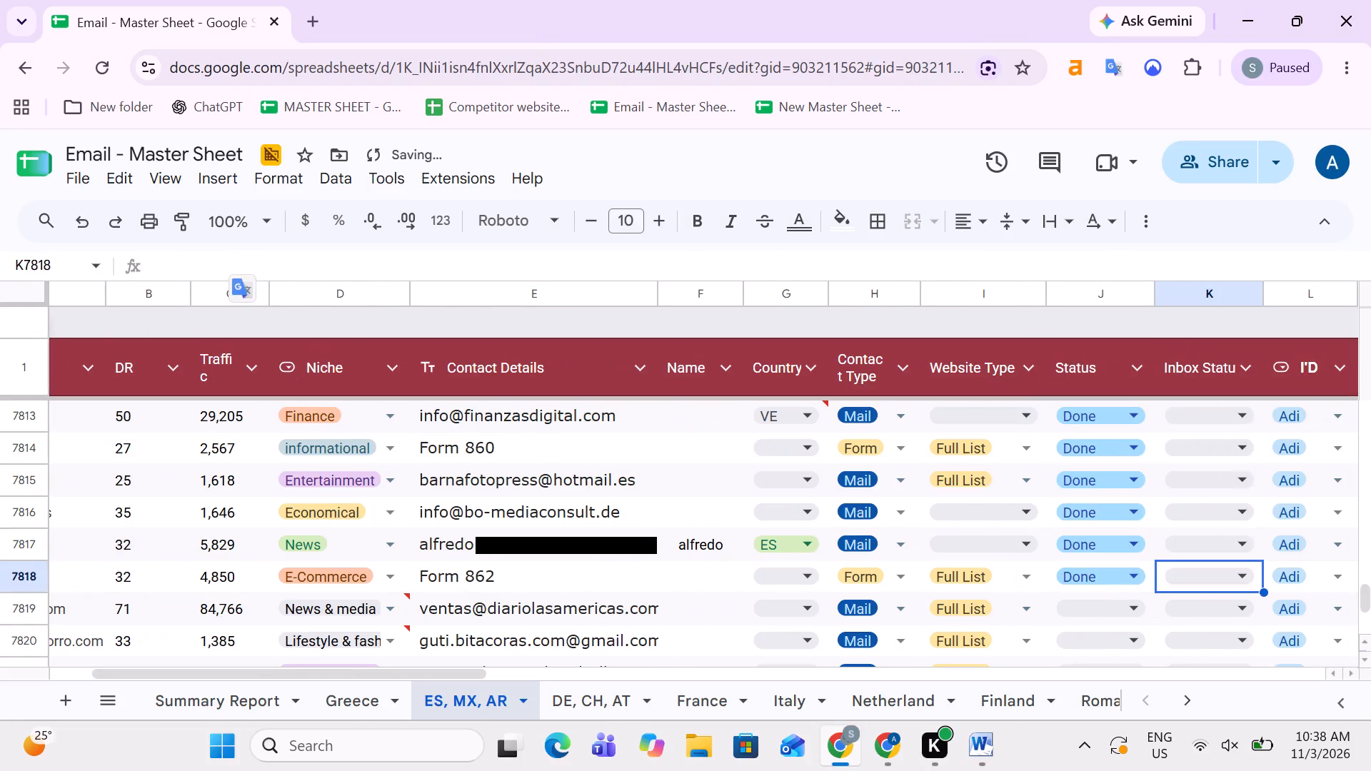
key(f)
key(Down)
key(Return)
Change the Niche of the diariolasamericas.com row to News.
key(Left)
key(Left)
key(Left)
key(Left)
key(Left)
key(Left)
key(Left)
key(Left)
key(Left)
key(Left)
key(Left)
key(Left)
key(Left)
key(Left)
key(Left)
key(Left)
key(Left)
key(Left)
key(Left)
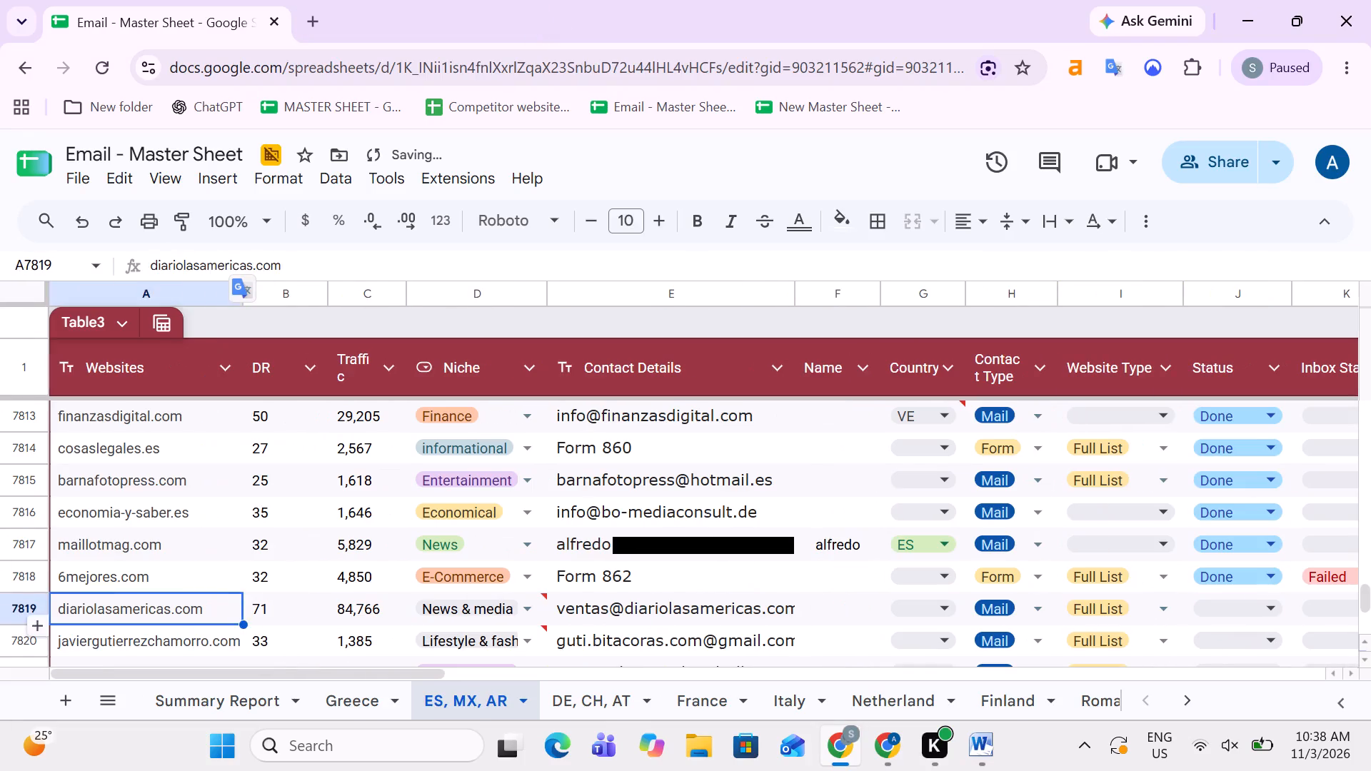
key(Right)
key(Right)
key(Right)
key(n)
key(Down)
key(Return)
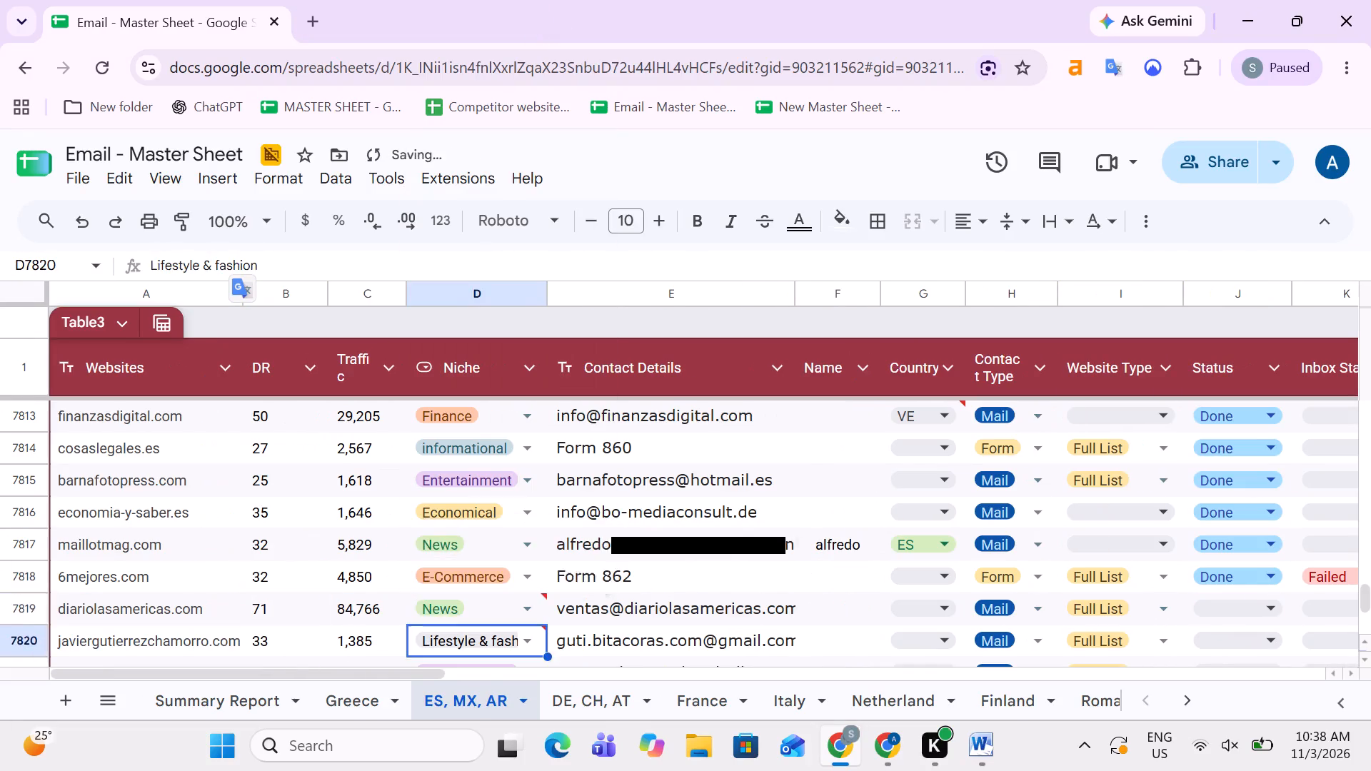
Select the Contact Details entry of the diariolasamericas.com row.
key(Up)
key(Right)
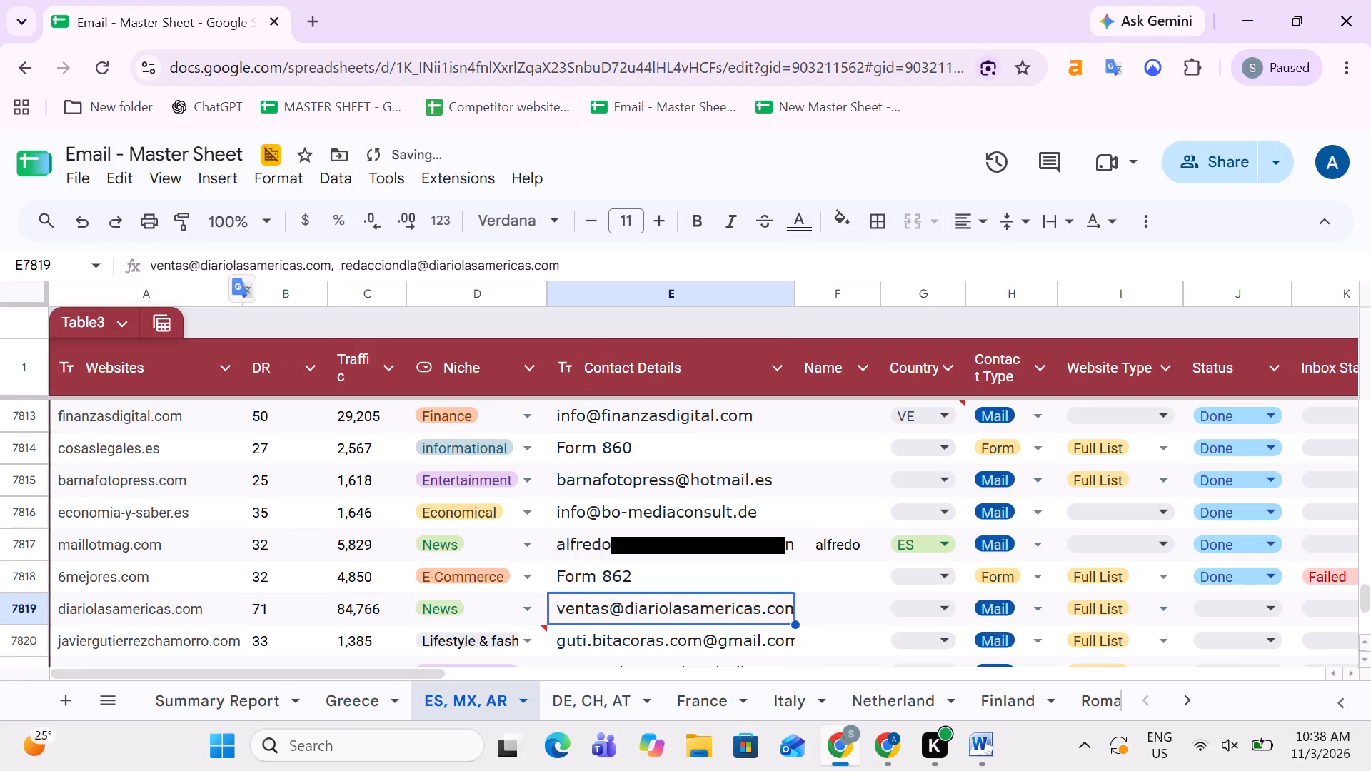
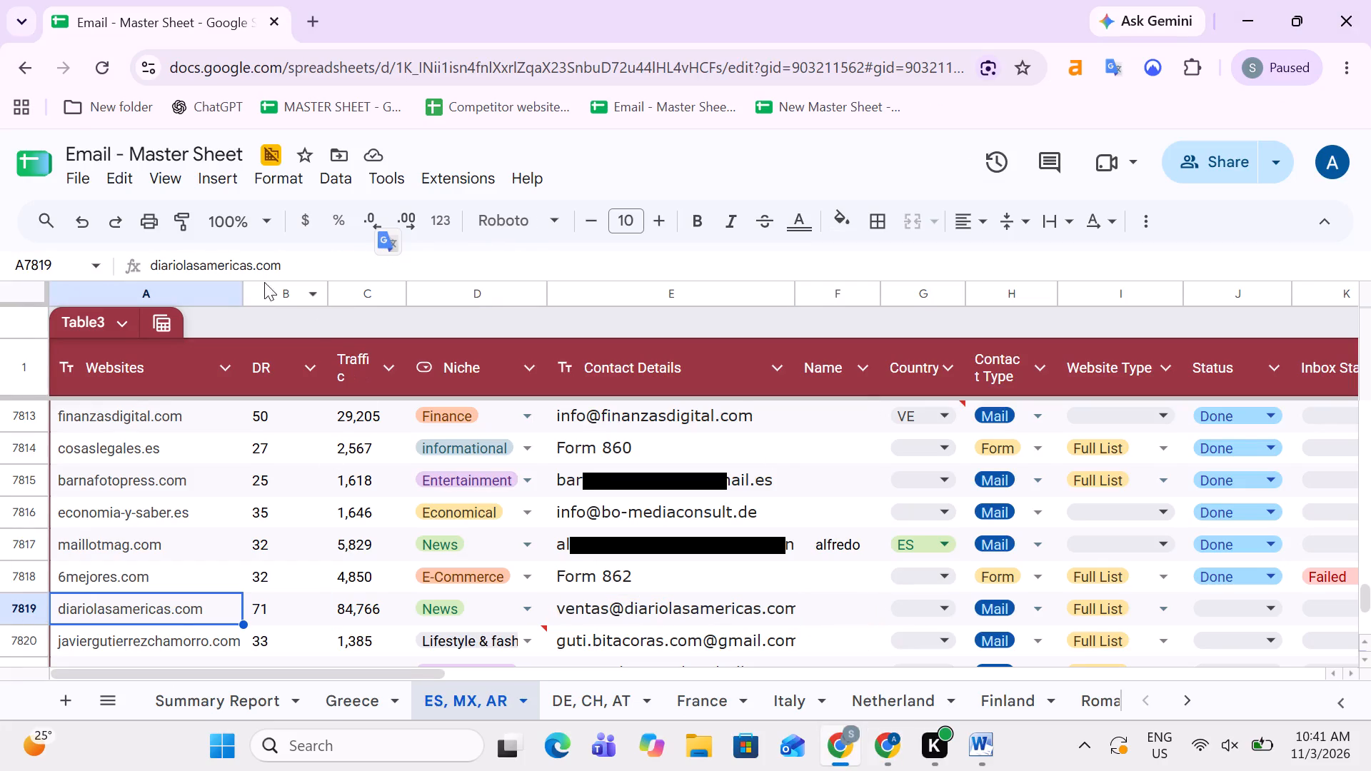
Copy the website name diariolasamericas.com from row 7819 of the ES, MX, AR sheet.
triple_click(316, 253)
key(ctrl+c)
key(ctrl+c)
key(ctrl+c)
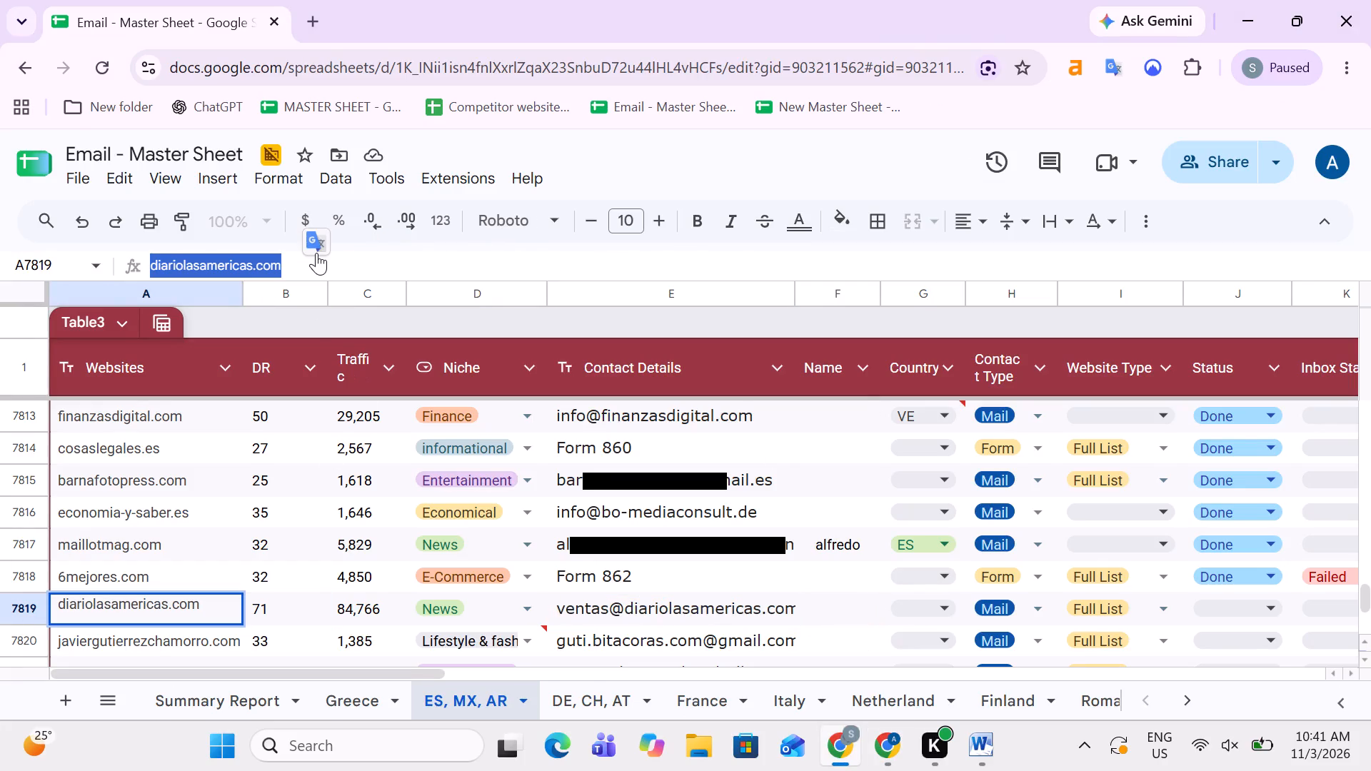
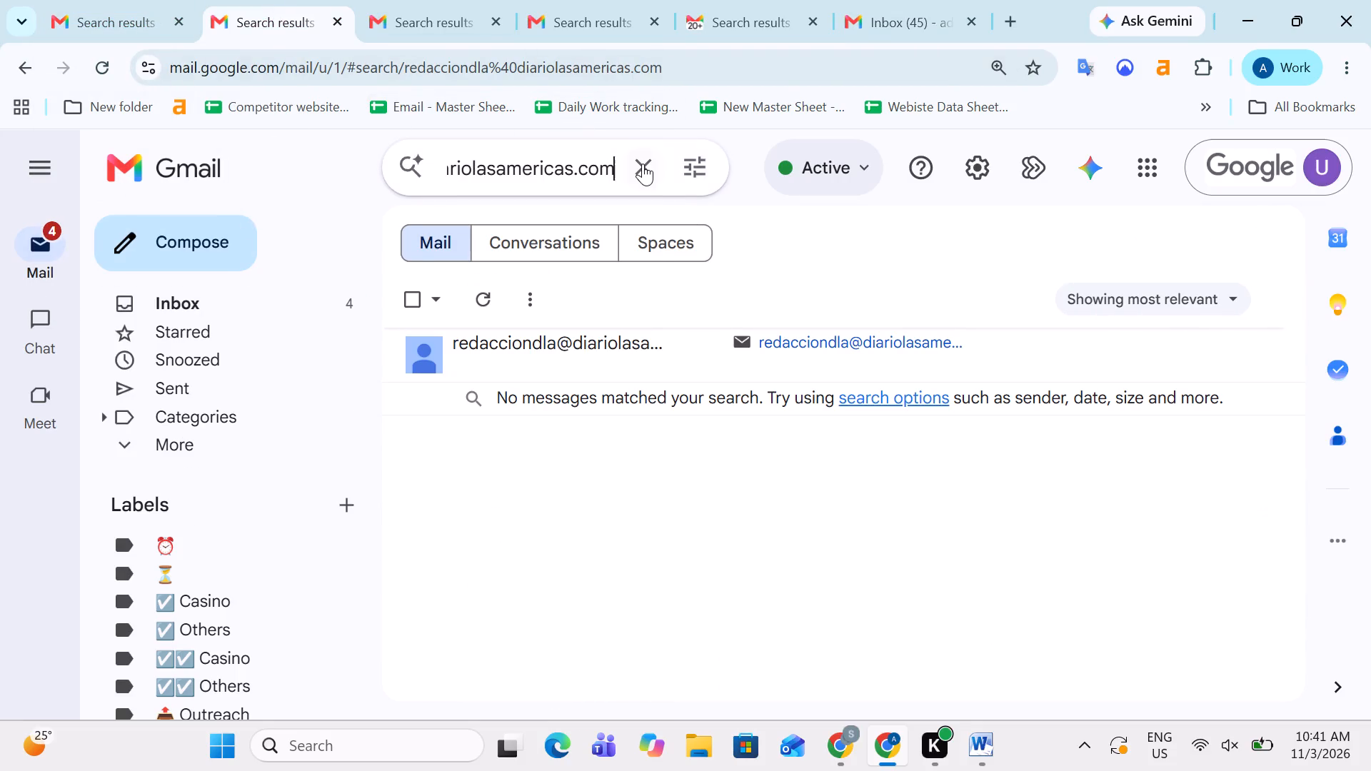
Search the second through fifth open Gmail mailboxes for diariolasamericas.com to check for prior contact.
key(Return)
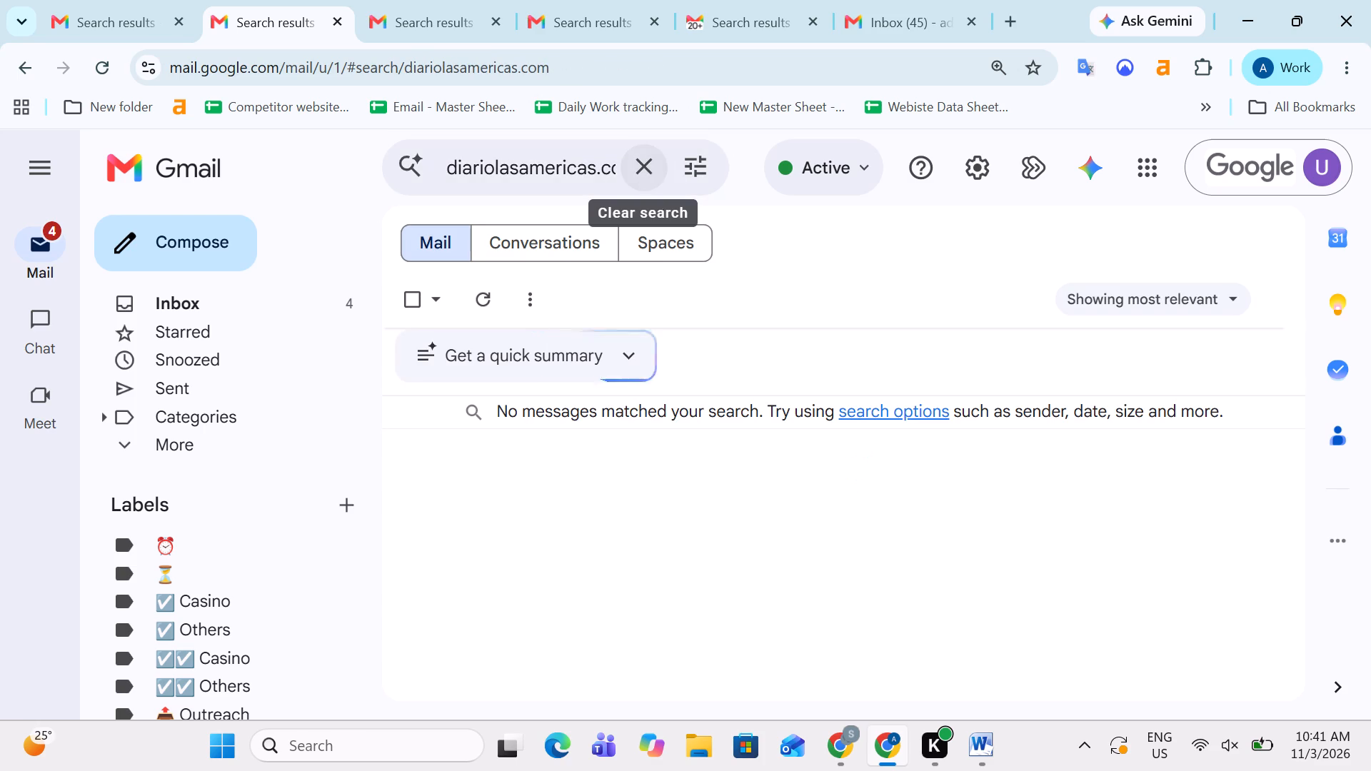
click(485, 0)
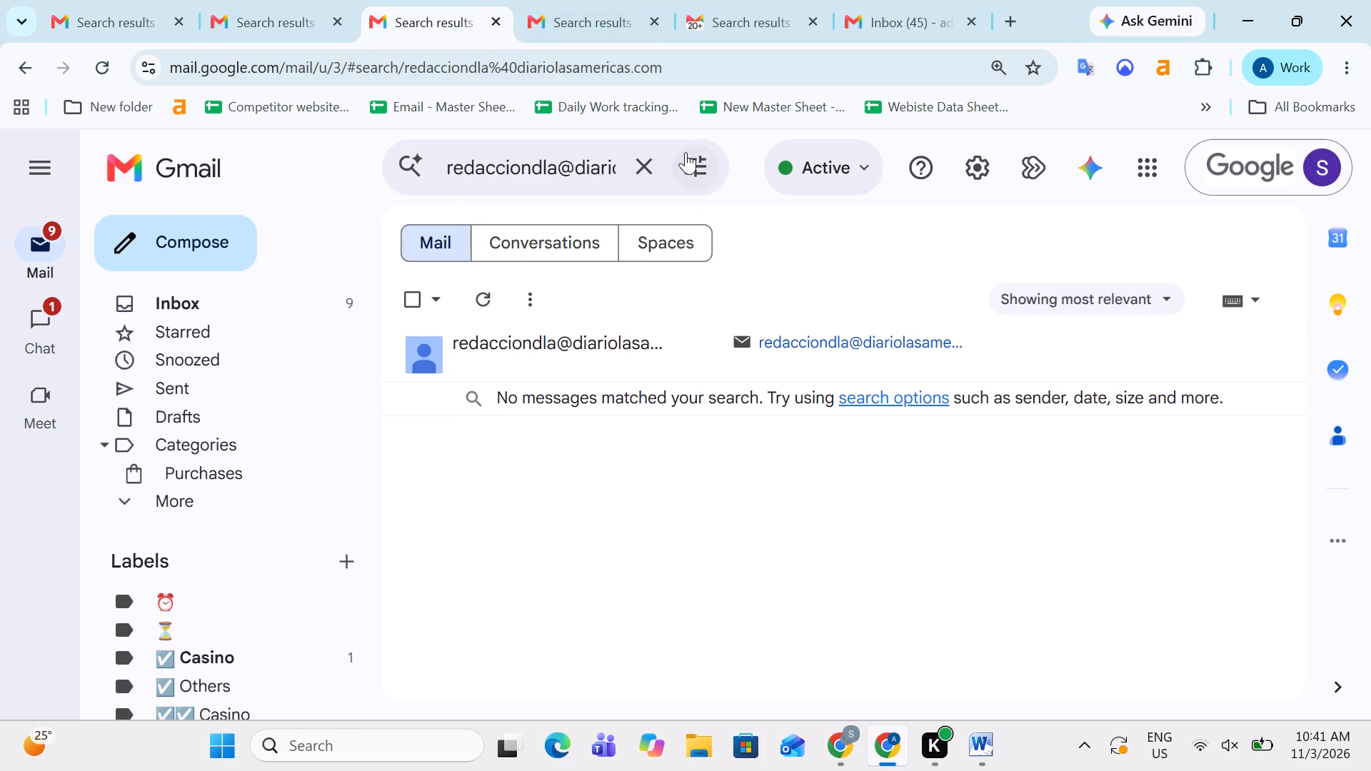
click(685, 152)
click(639, 169)
key(ctrl+v)
key(Return)
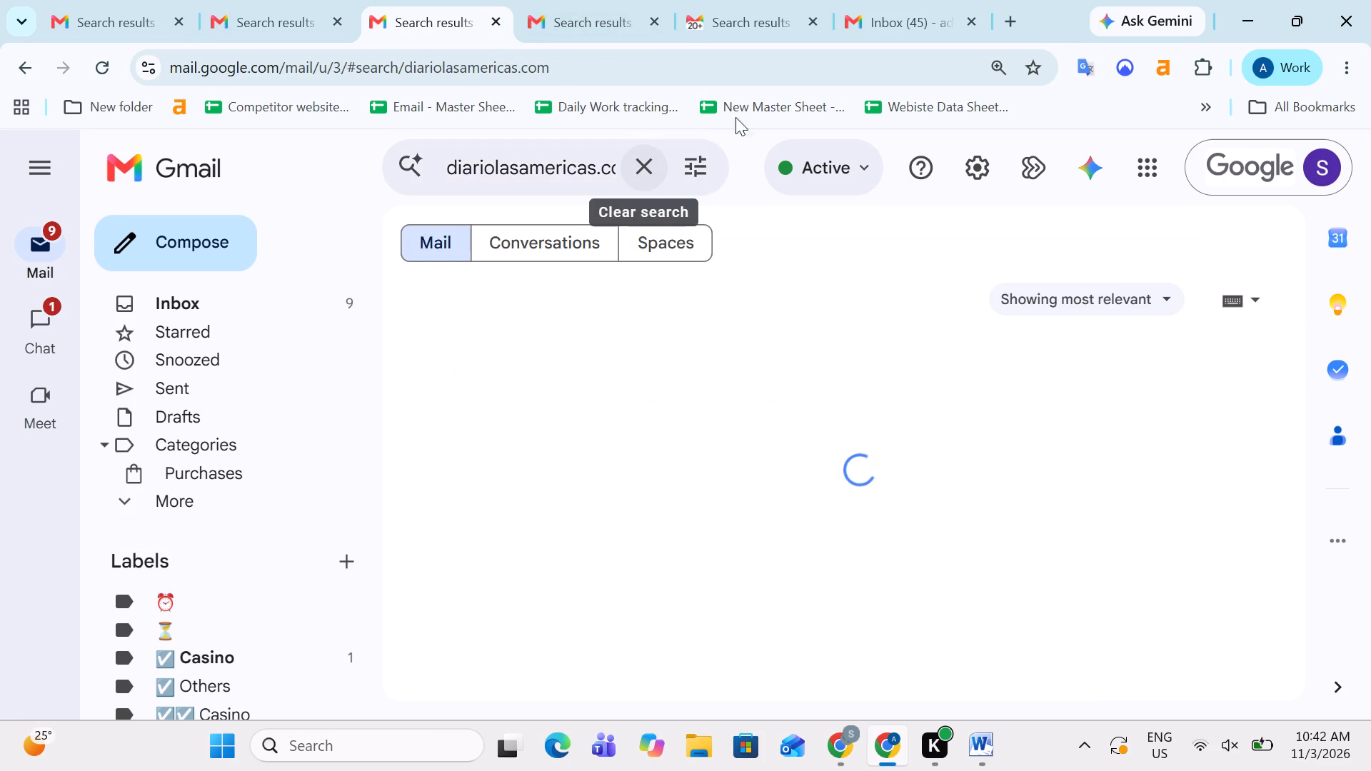
click(573, 0)
click(664, 151)
key(ctrl+v)
key(Return)
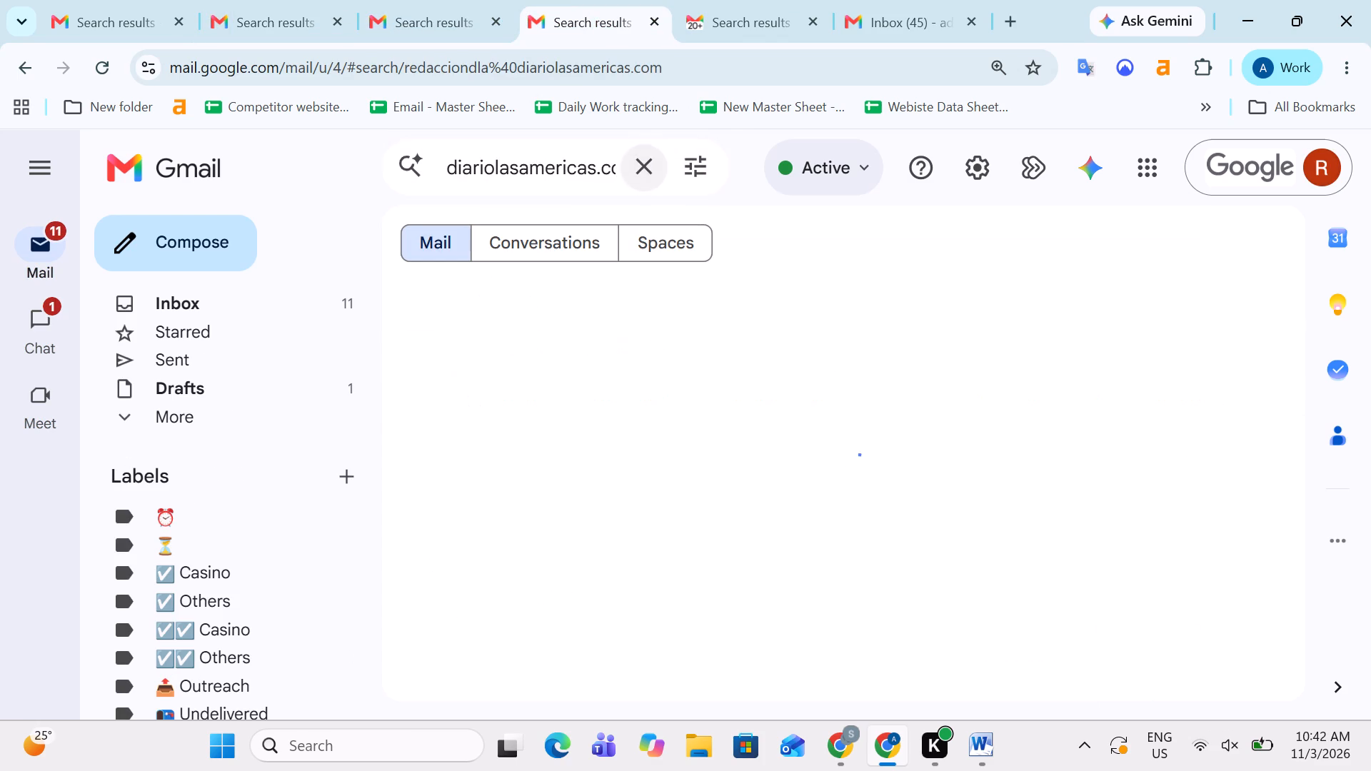
click(743, 0)
click(622, 196)
click(641, 163)
key(ctrl+v)
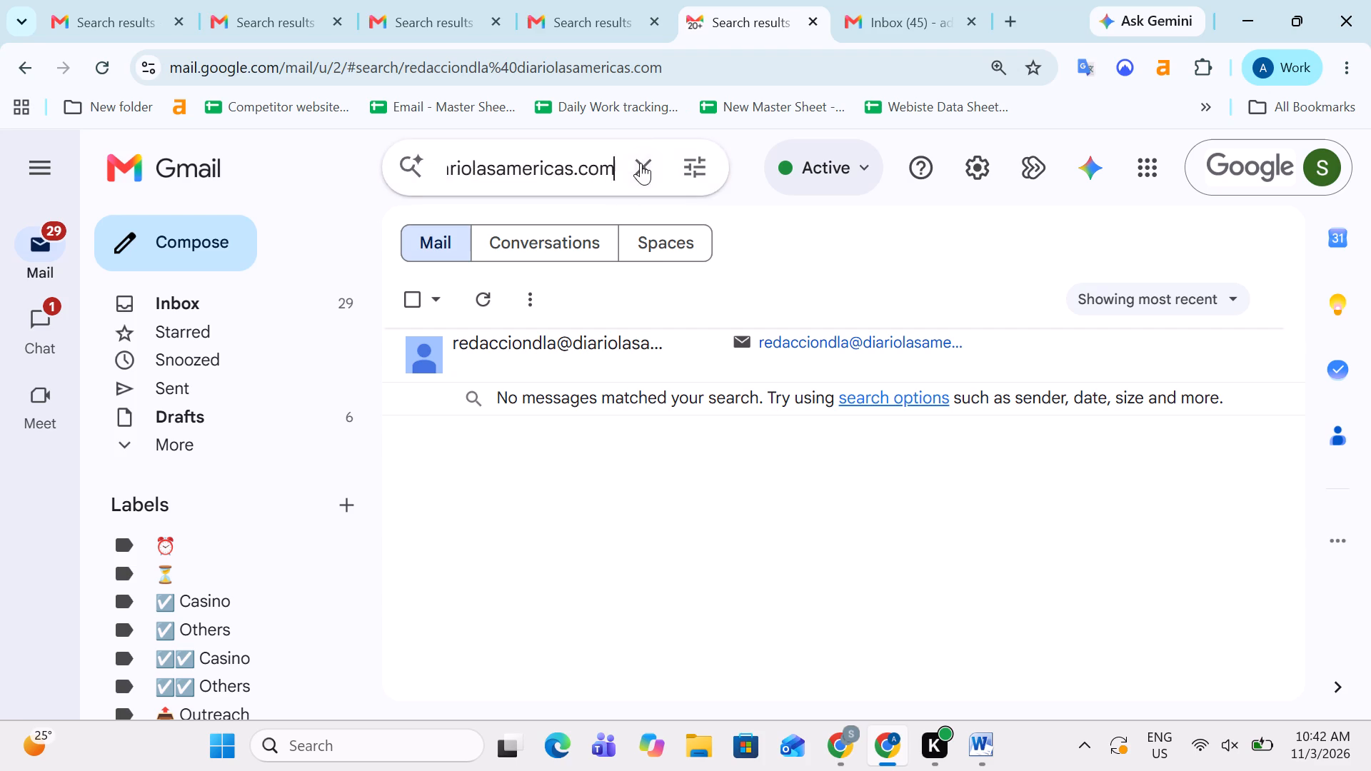
key(Return)
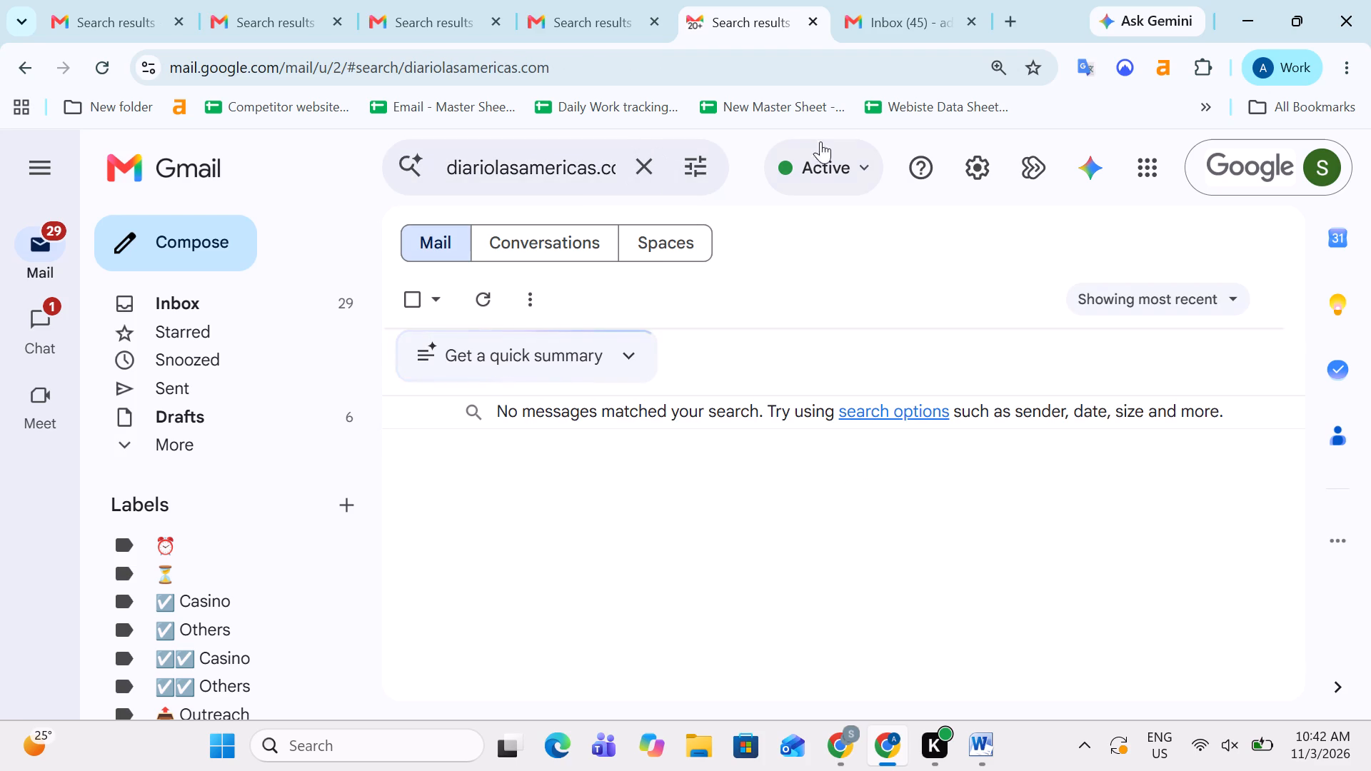
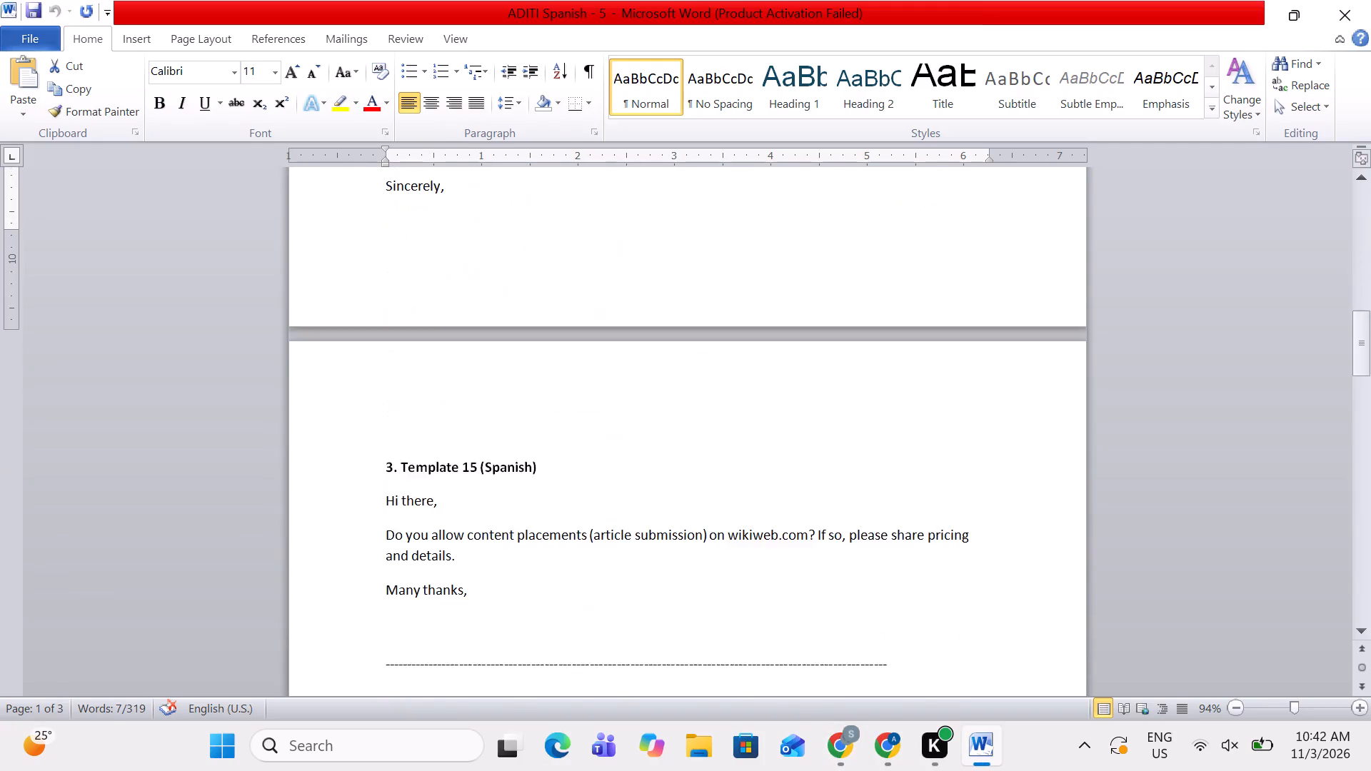
Copy the greeting word "Estimados" from Template 10 (Spanish) in the ADITI Spanish - 5 document and return to the previous window.
scroll(614, 530, down, 15)
scroll(589, 549, up, 4)
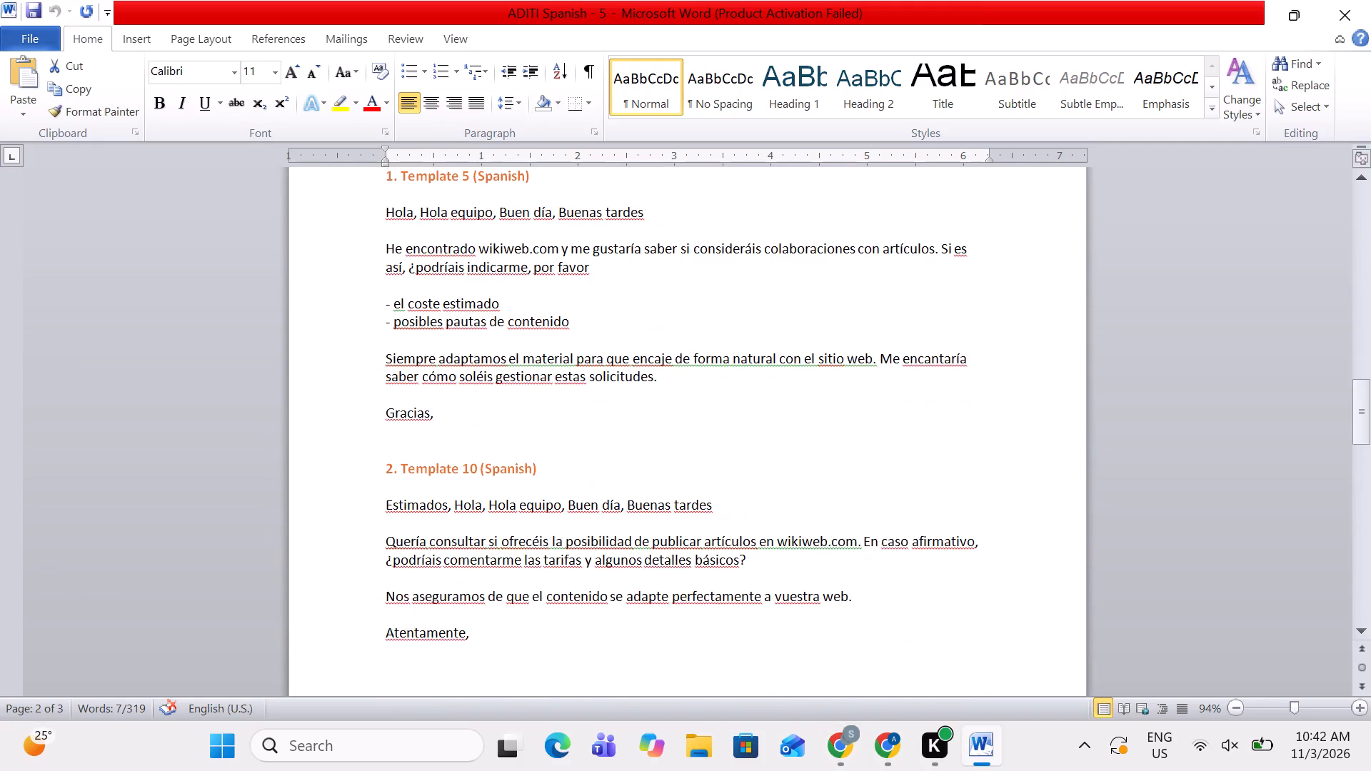
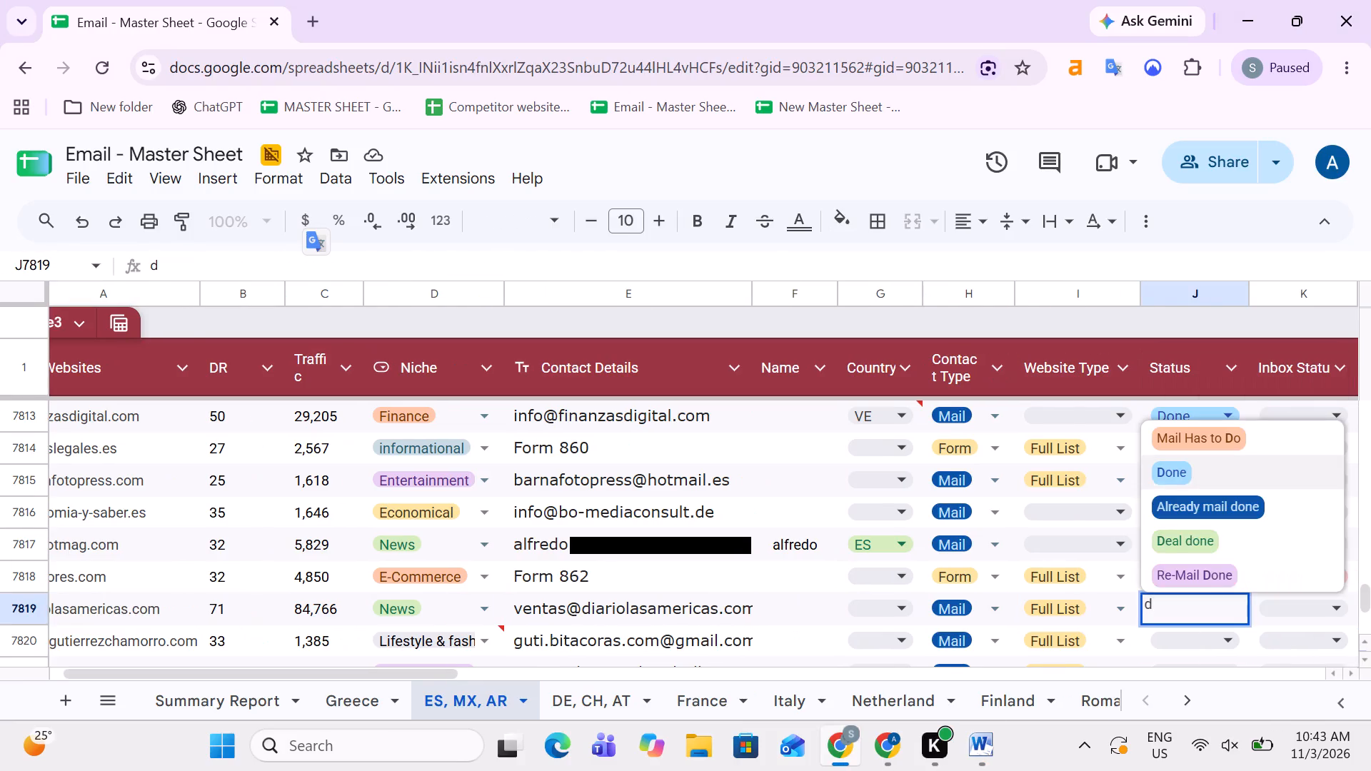
Set the status of the diariolasamericas.com row to Done.
key(Up)
key(Right)
key(Right)
key(Right)
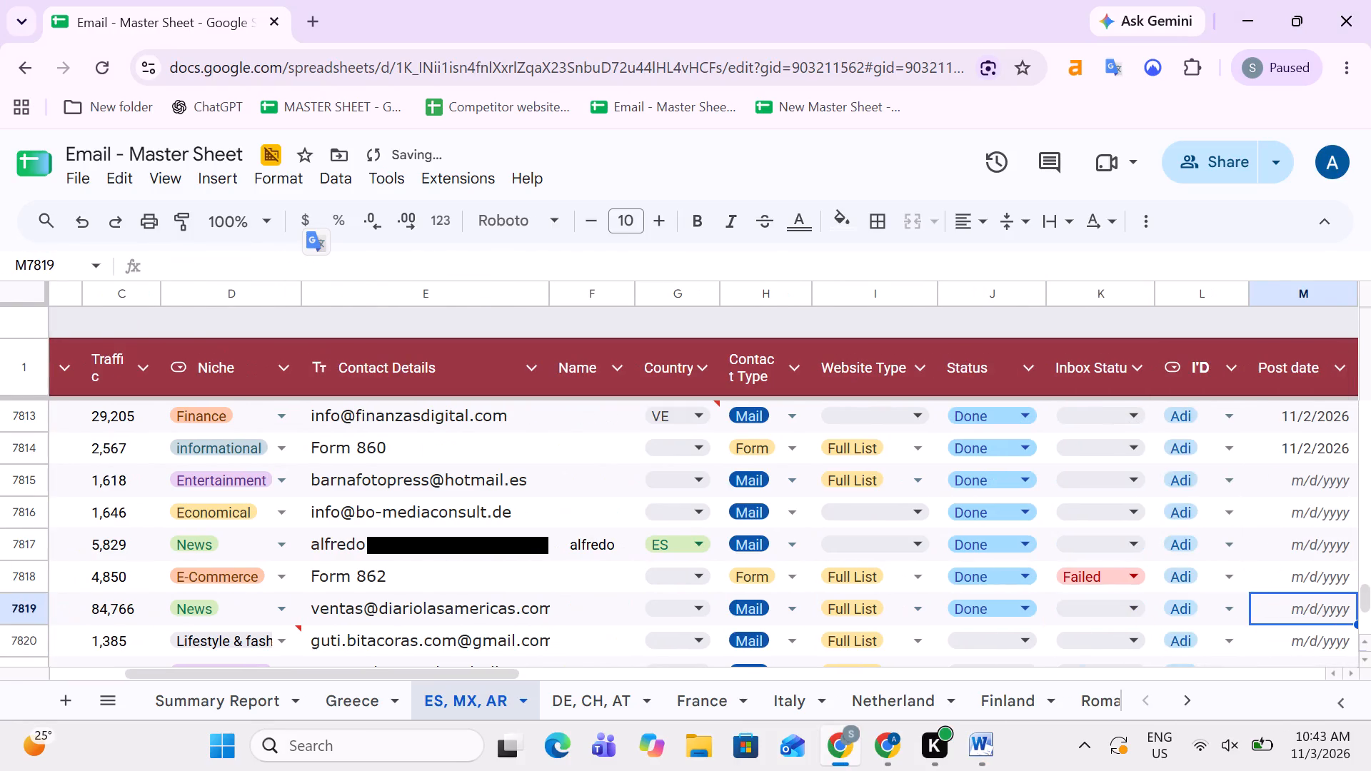
key(Left)
key(Left)
key(Left)
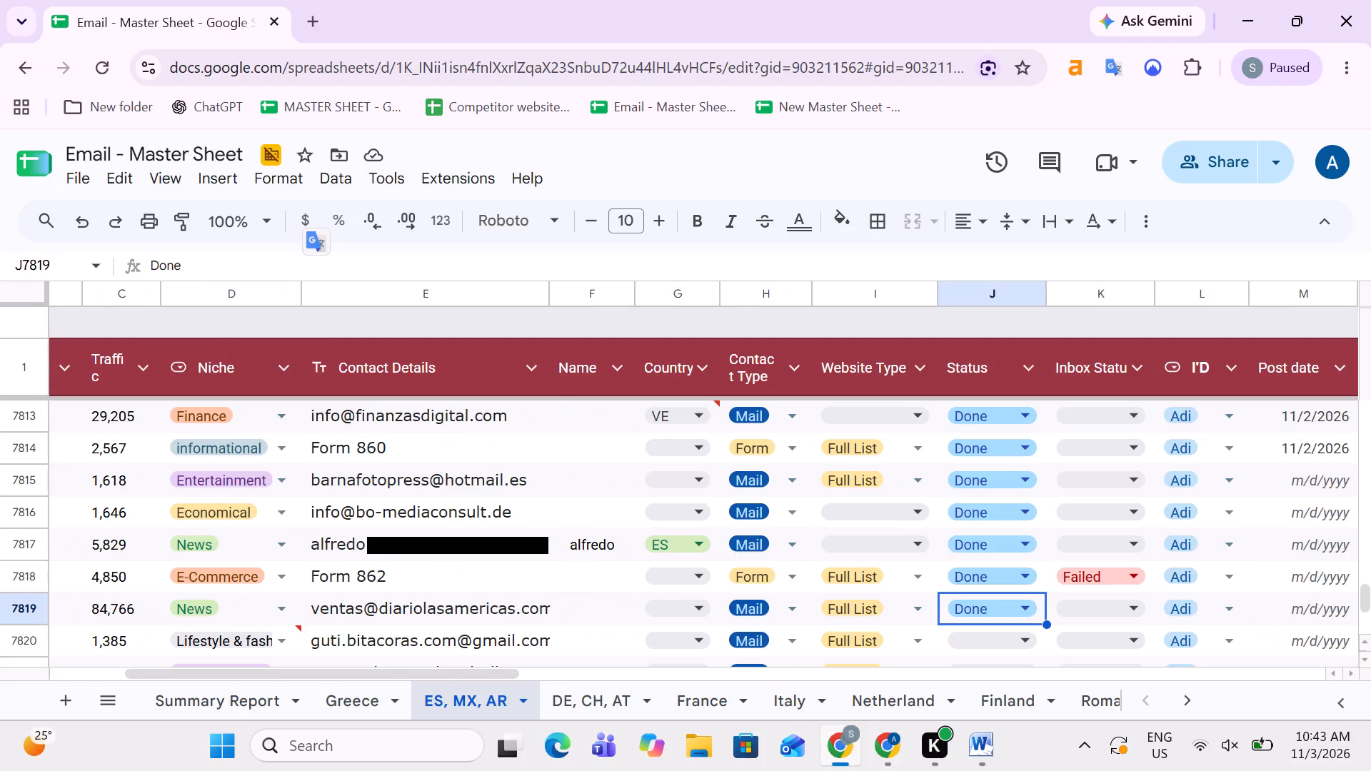
Set the niche of the website in row 7820 to Lifestyle.
key(Down)
key(Left)
key(Left)
key(Left)
key(Left)
key(Left)
key(Left)
key(Left)
key(Left)
key(Left)
key(Left)
key(Left)
key(Left)
key(Left)
key(Left)
key(Left)
key(Left)
key(Left)
key(Left)
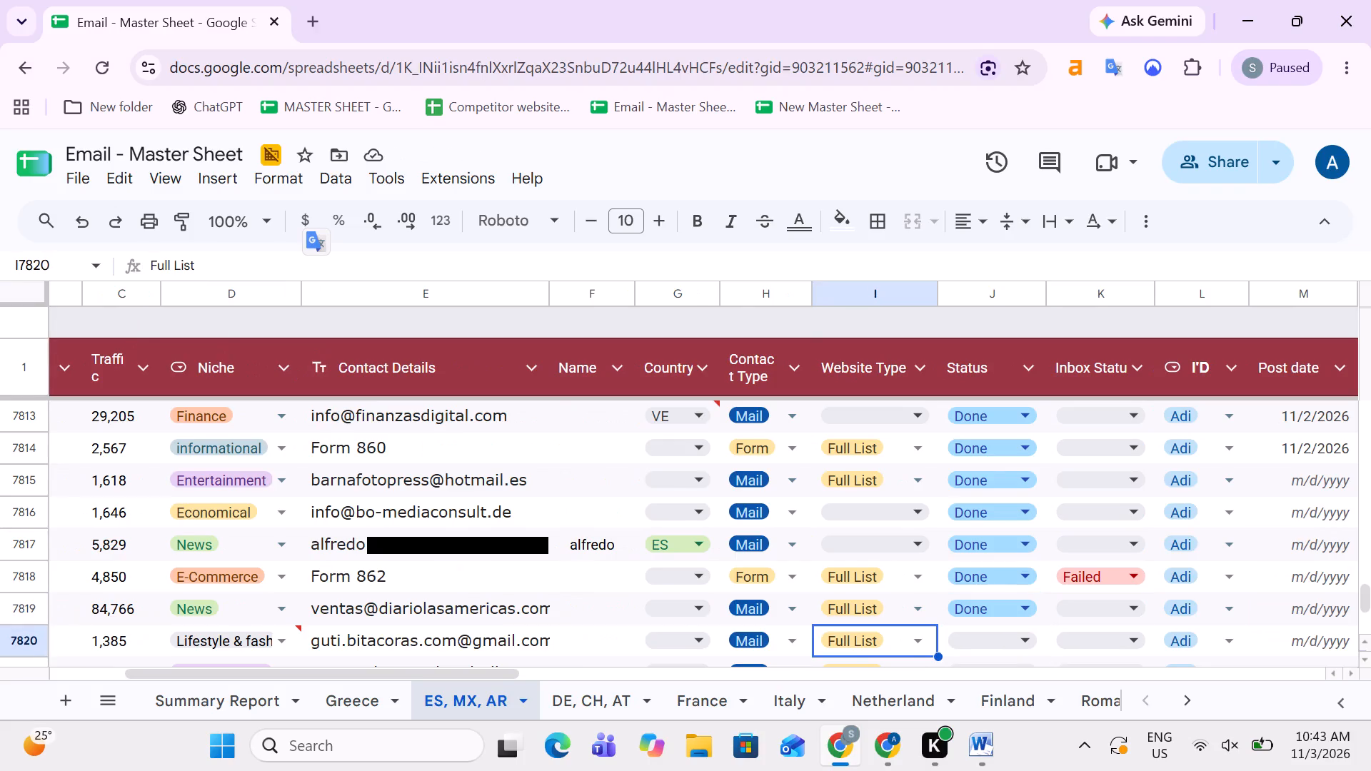
key(Right)
key(Right)
key(Right)
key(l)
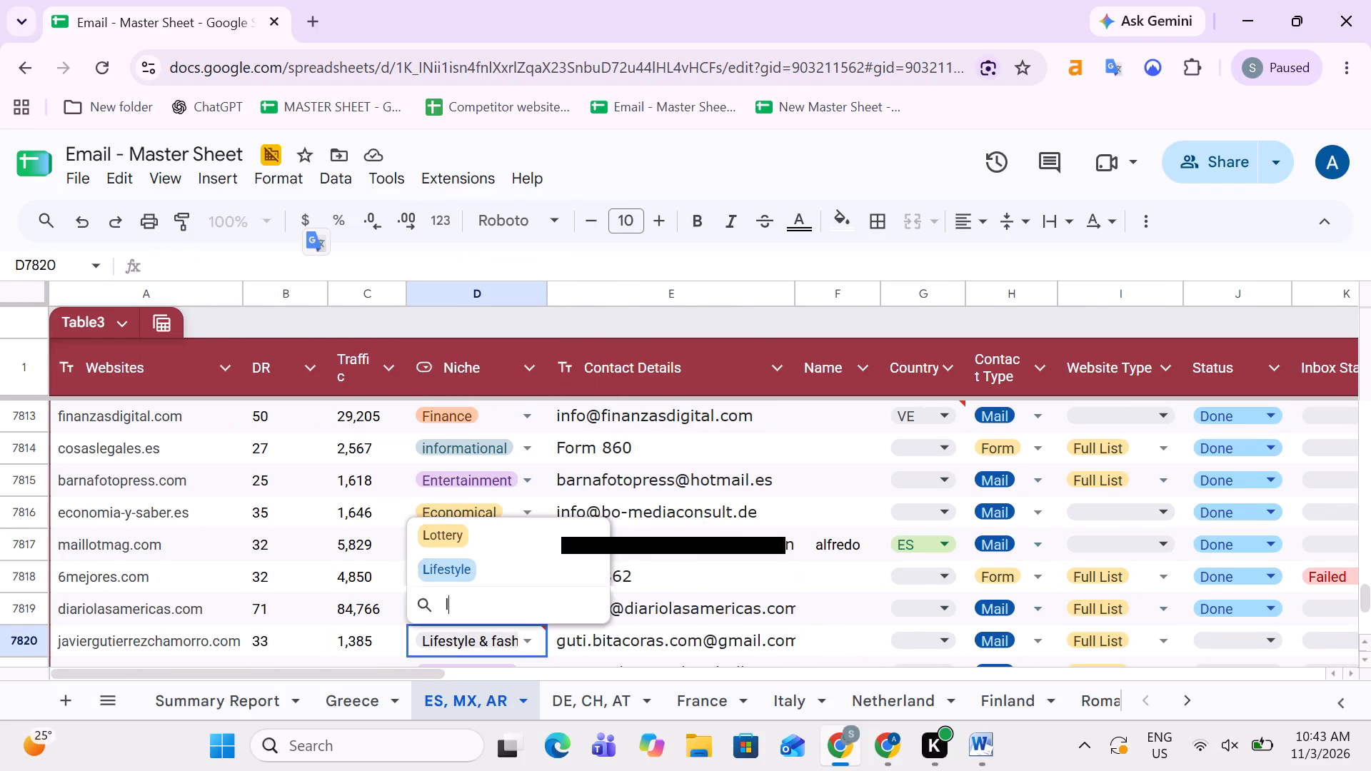
key(Down)
key(Return)
Copy the full contact e-mail address of the website in row 7820.
key(Up)
key(Right)
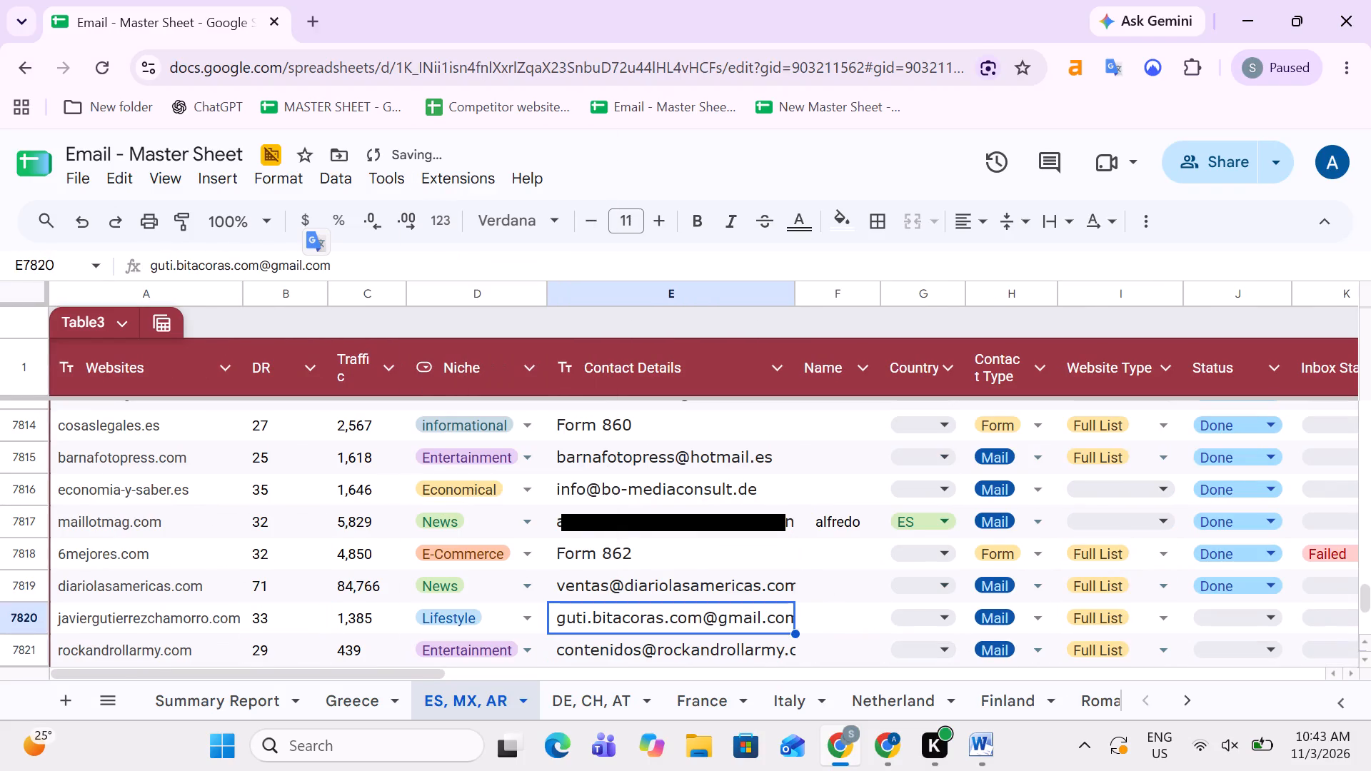
triple_click(254, 259)
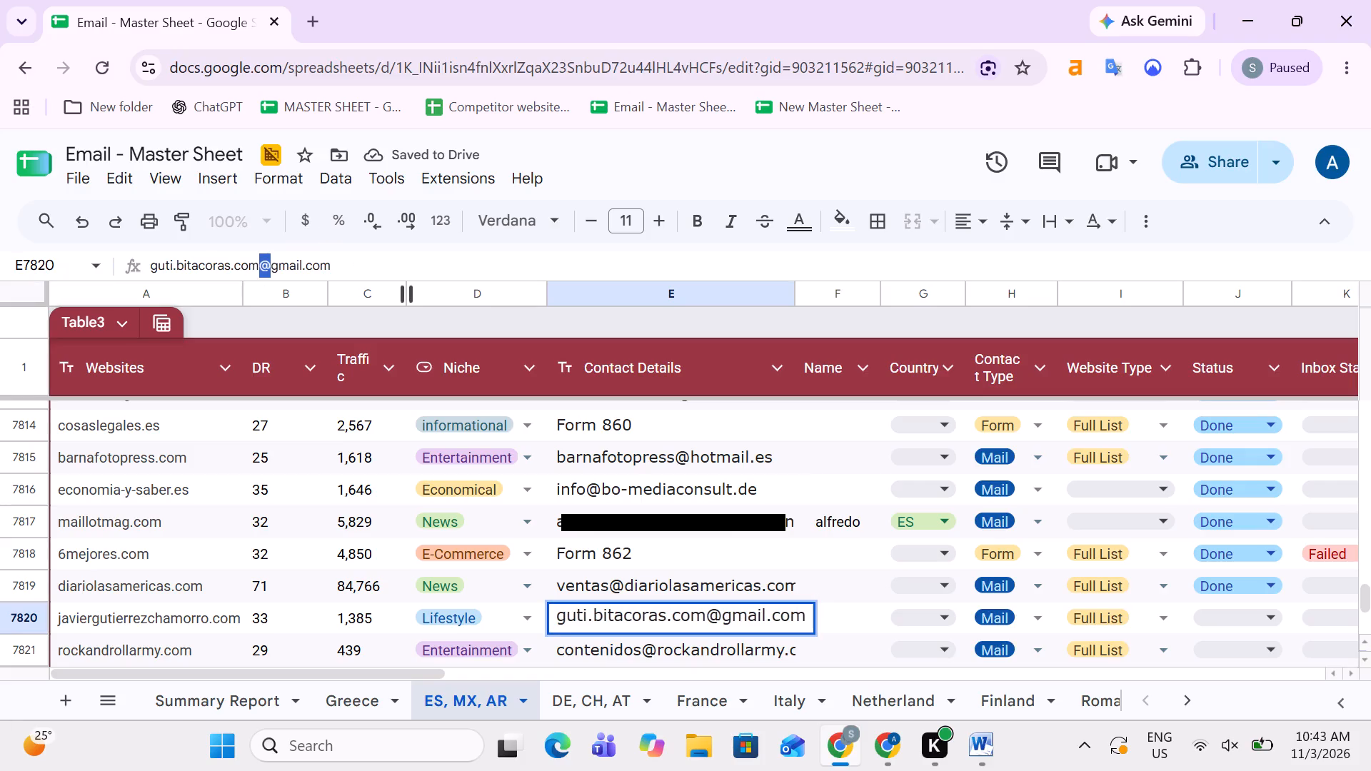
key(ctrl+c)
key(ctrl+c)
key(ctrl+c)
key(ctrl+c)
key(ctrl+c)
key(ctrl+c)
key(ctrl+c)
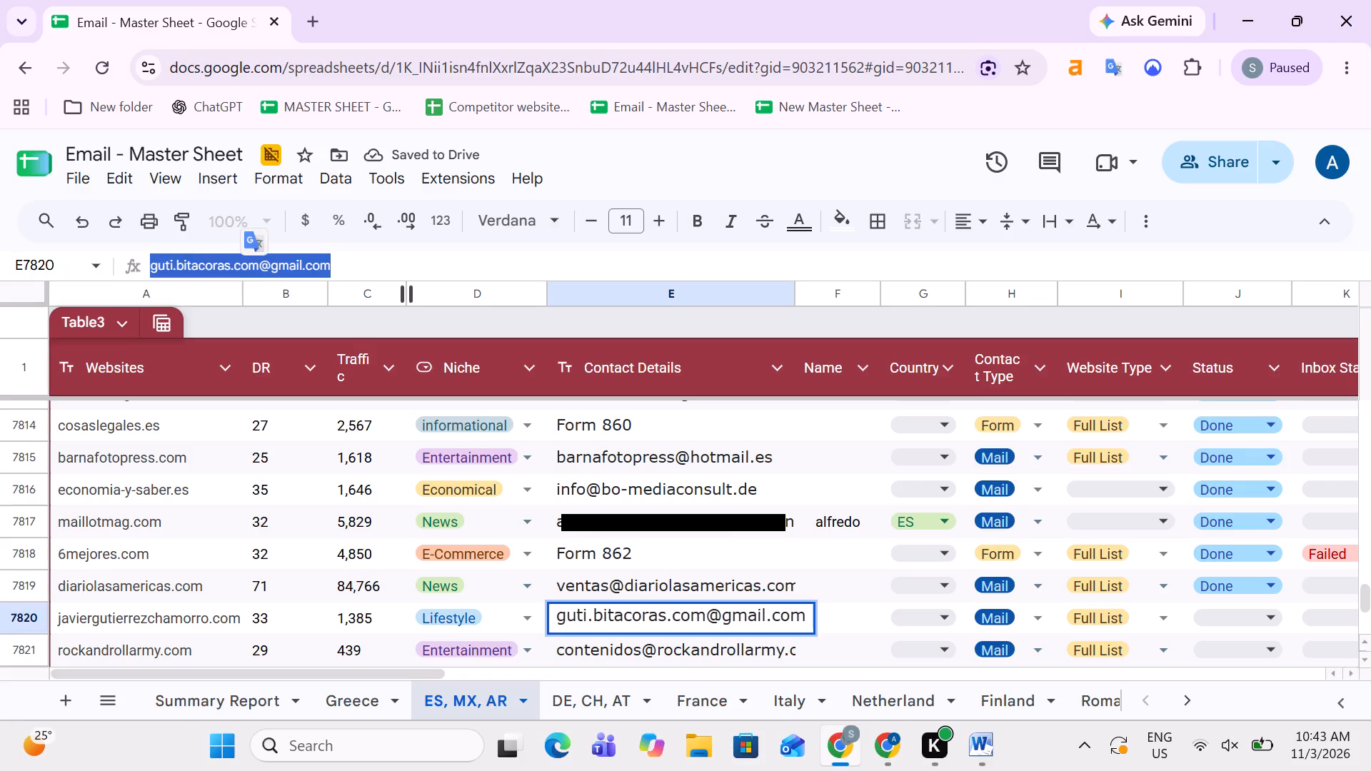
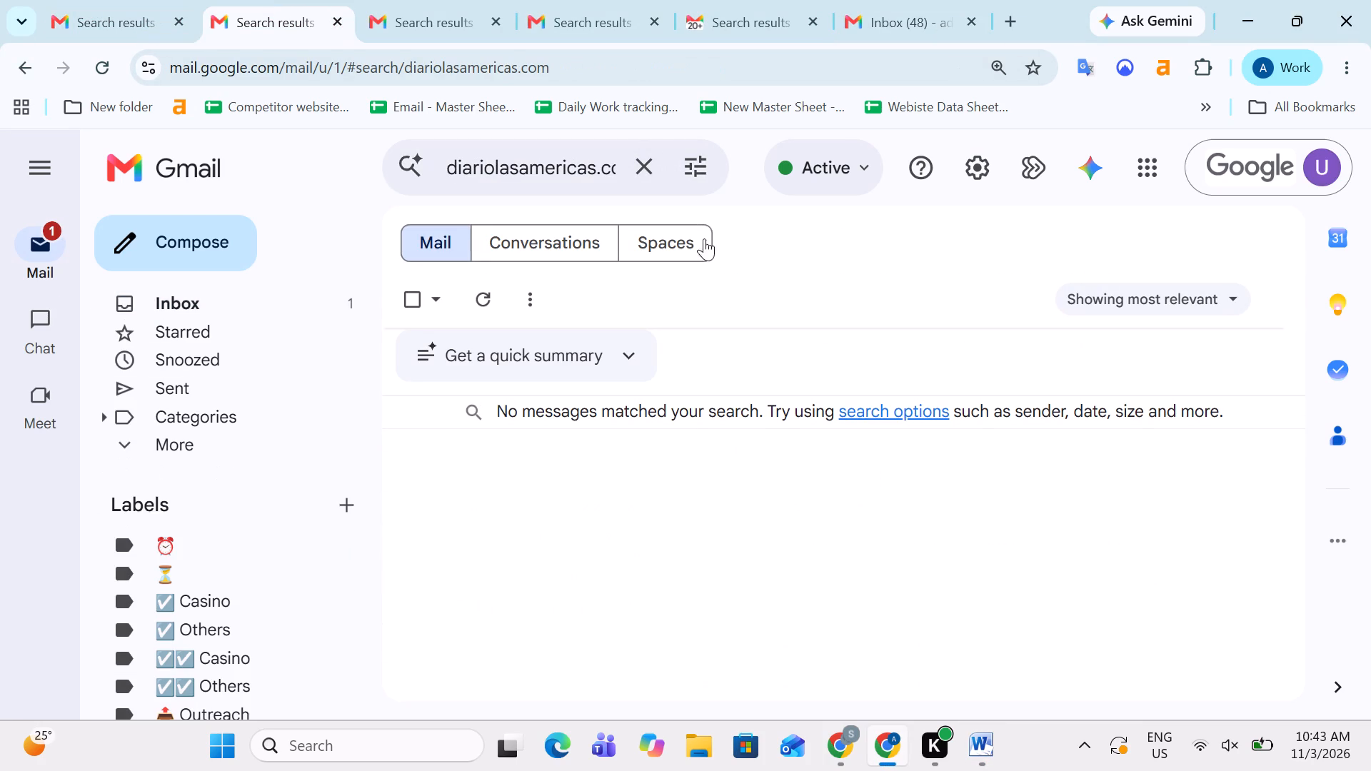
Search the second through fifth open Gmail mailboxes for the copied Guti Bitacoras contact address to check for prior contact.
click(656, 159)
key(ctrl+v)
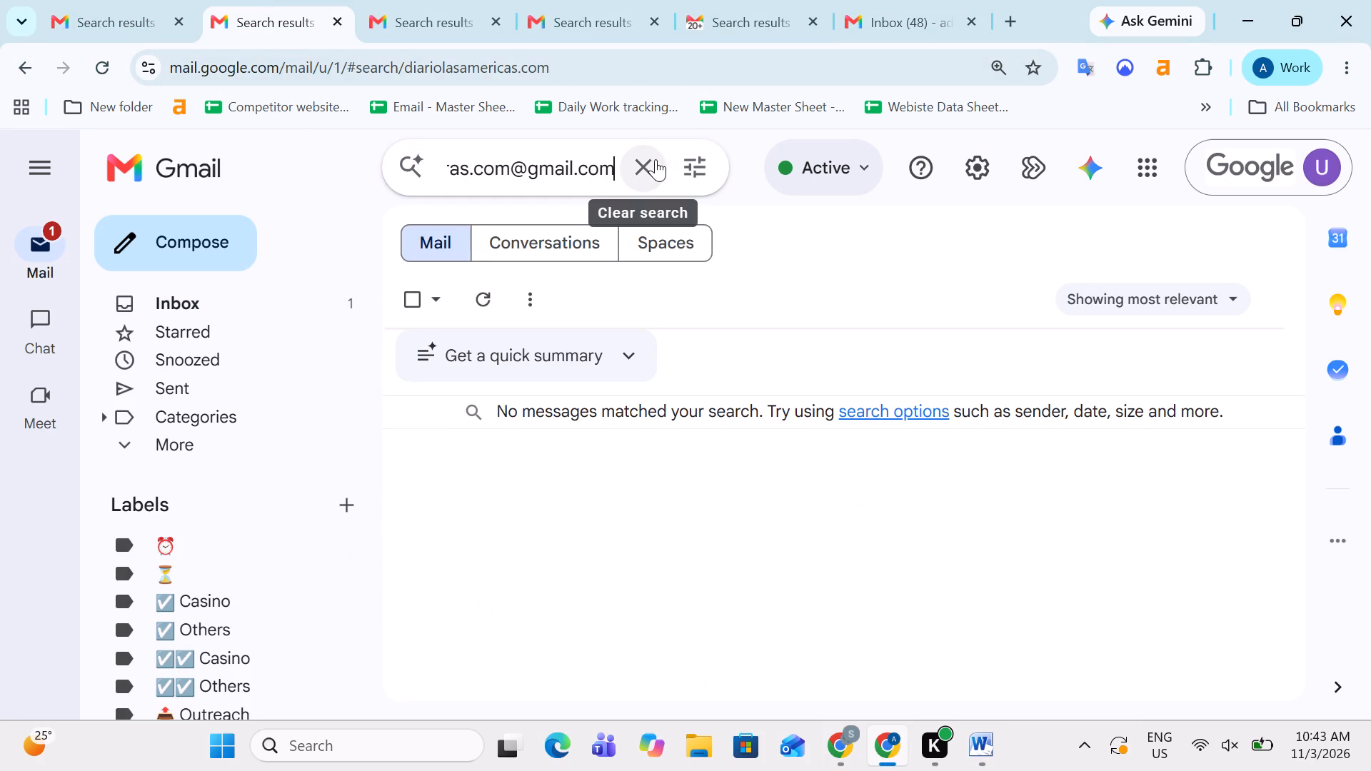
key(Return)
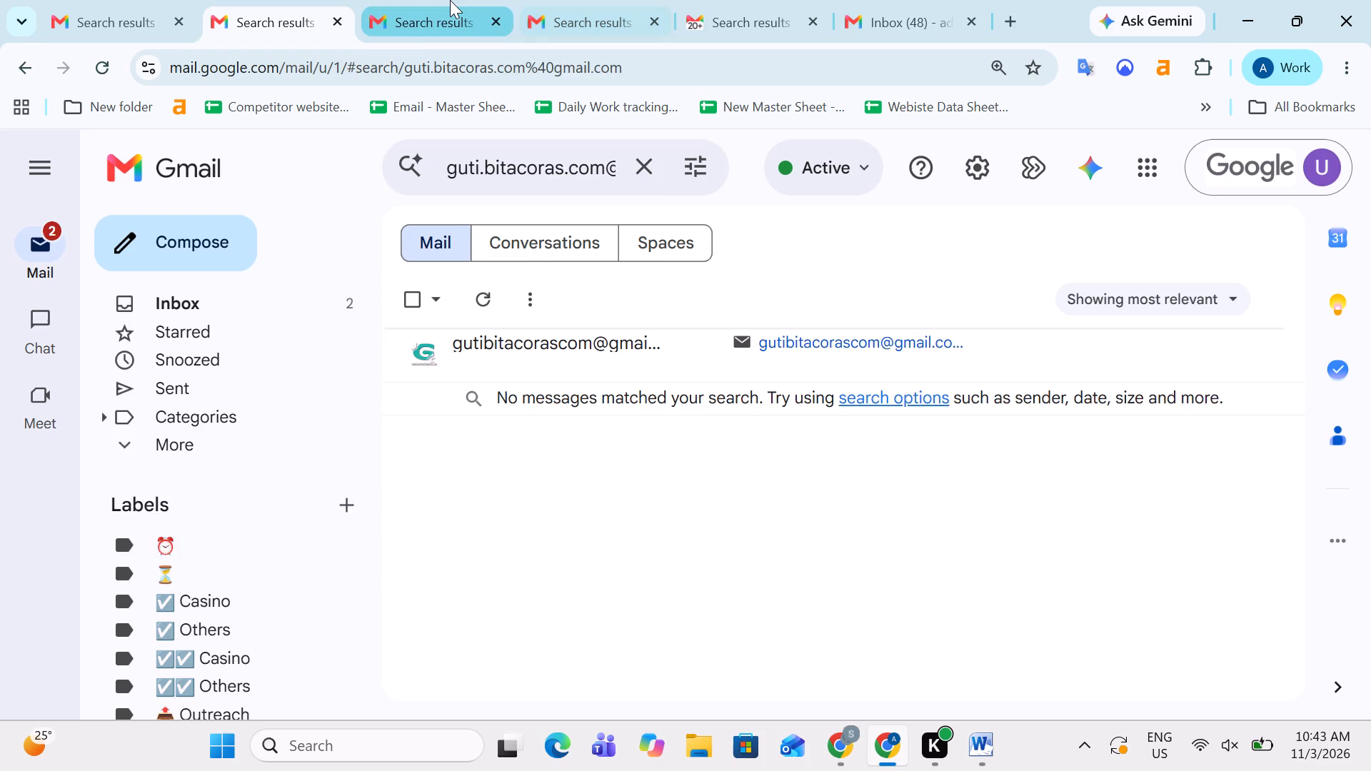
click(450, 0)
click(658, 167)
key(ctrl+v)
key(Return)
click(583, 0)
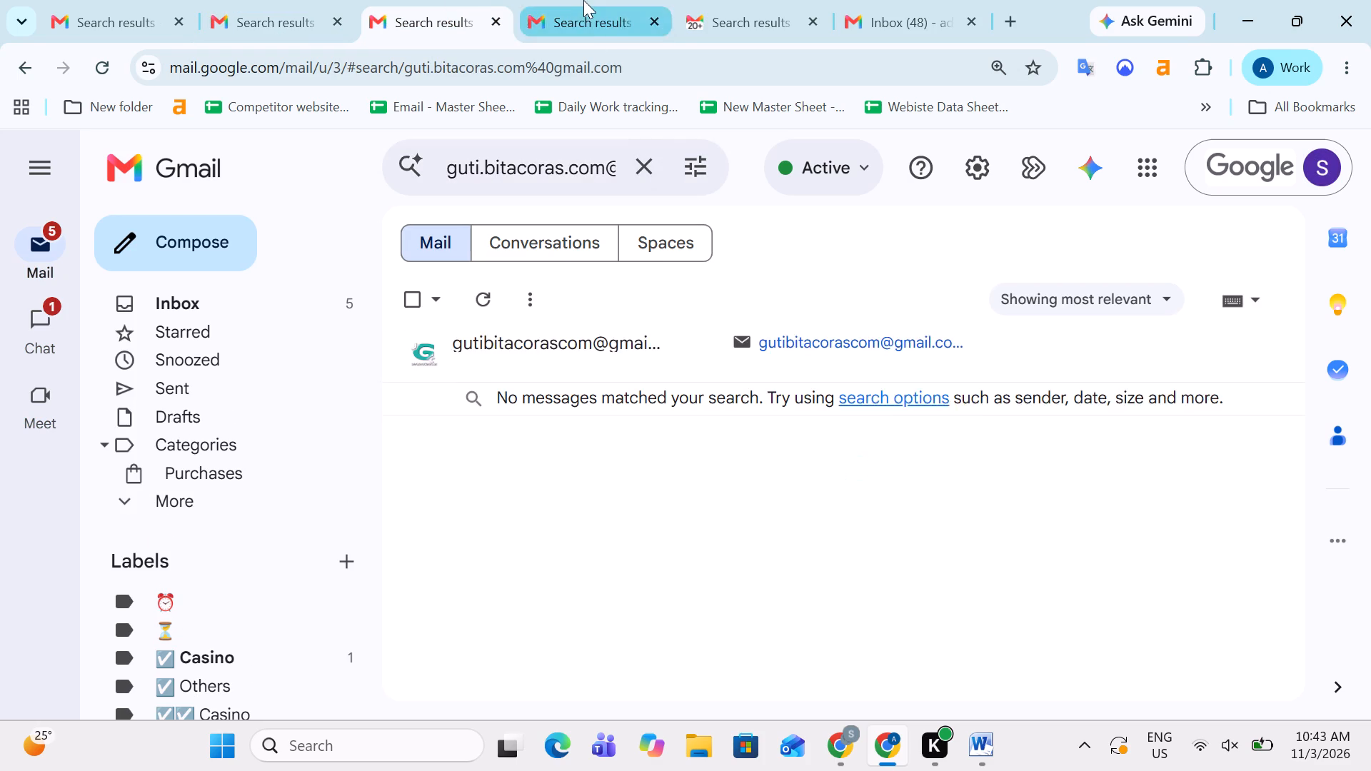
click(633, 158)
key(ctrl+v)
key(Return)
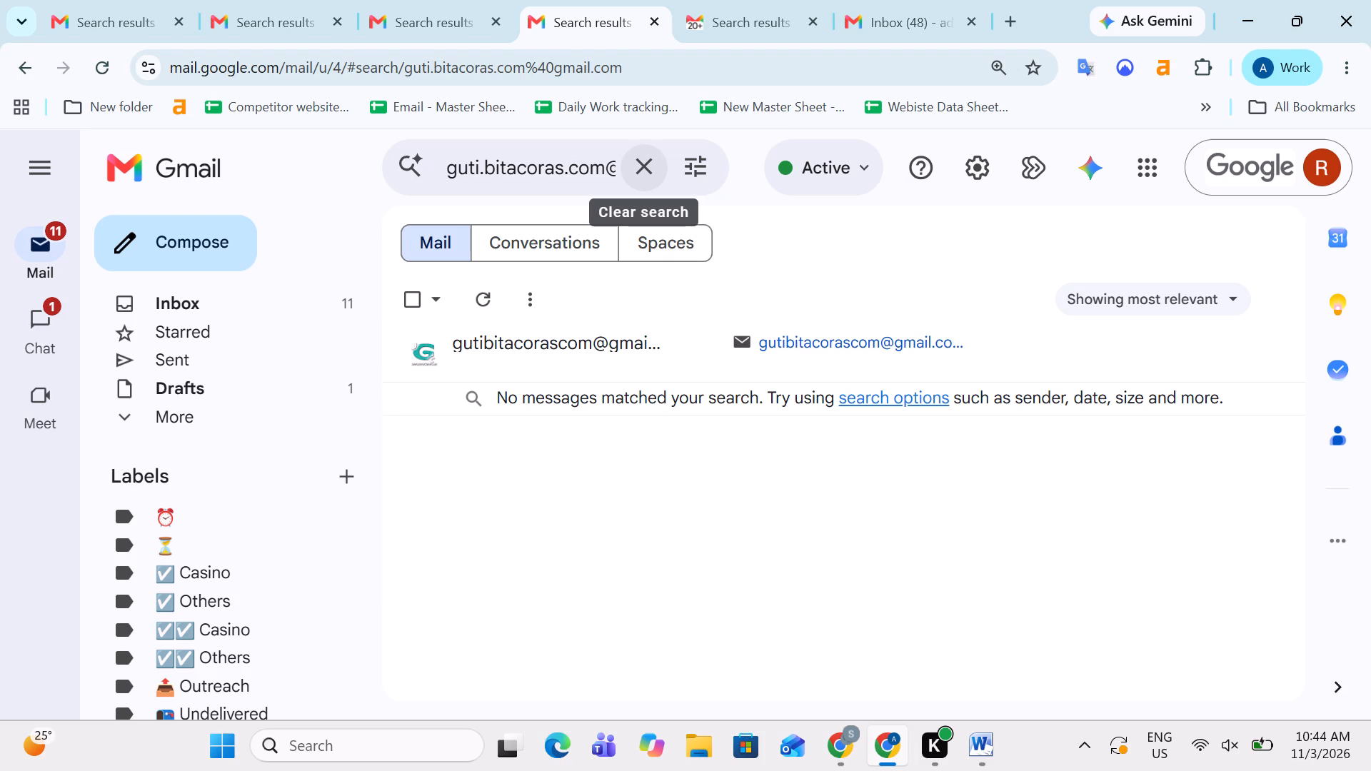
click(749, 0)
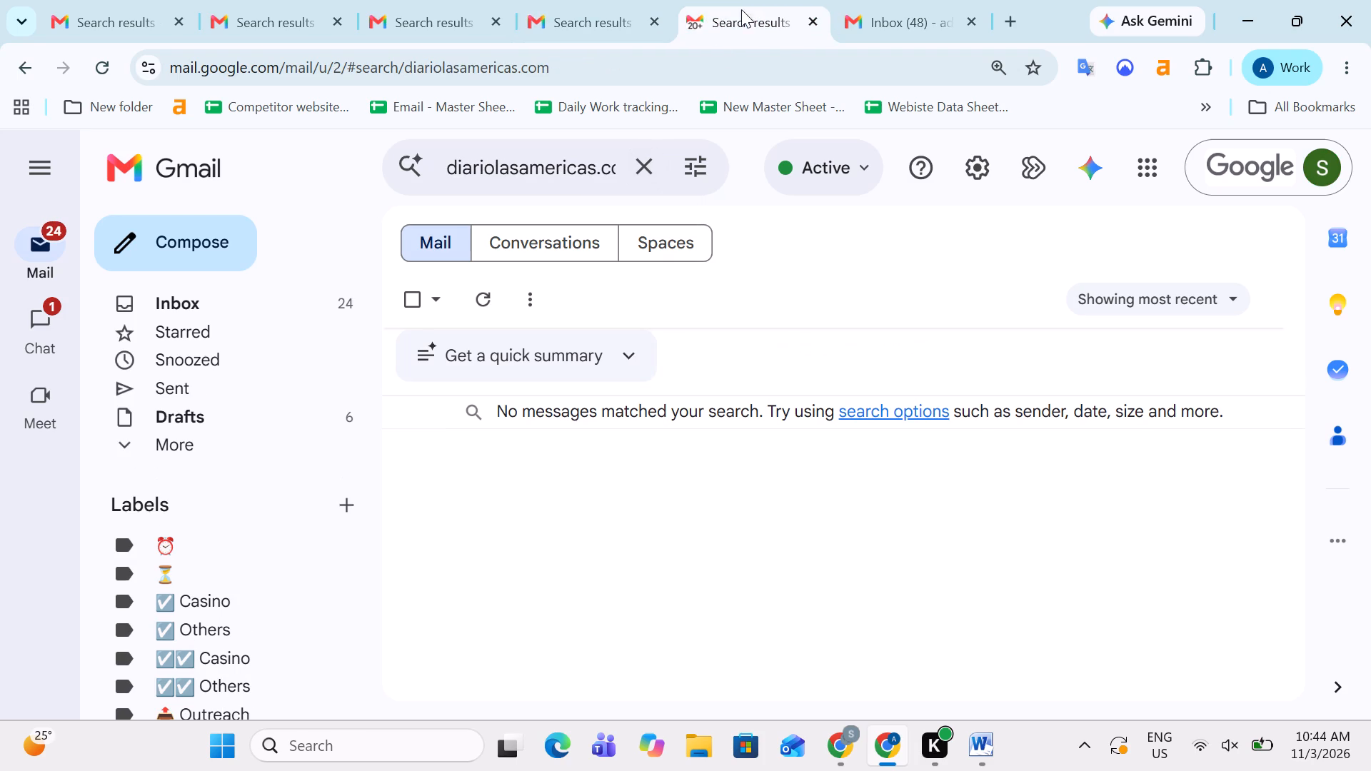
click(654, 151)
key(Return)
key(ctrl+v)
key(Return)
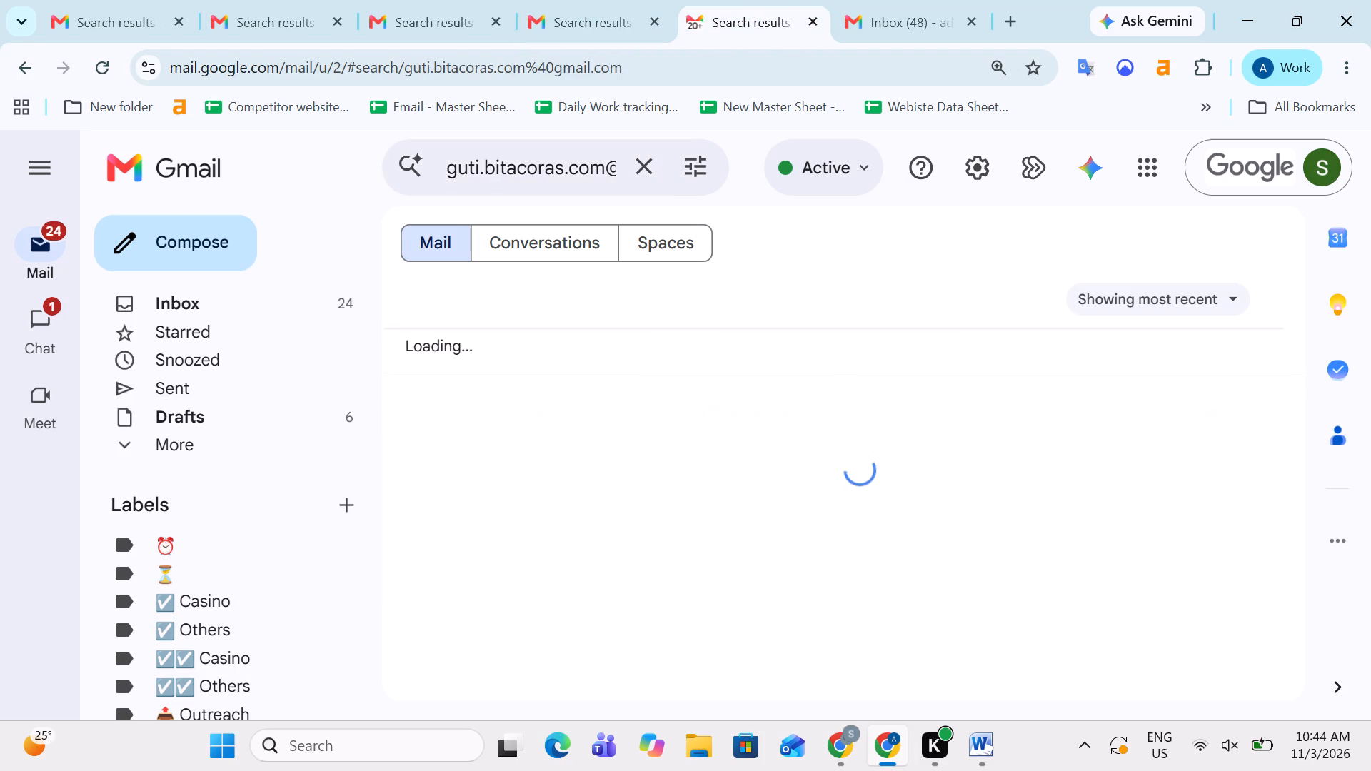
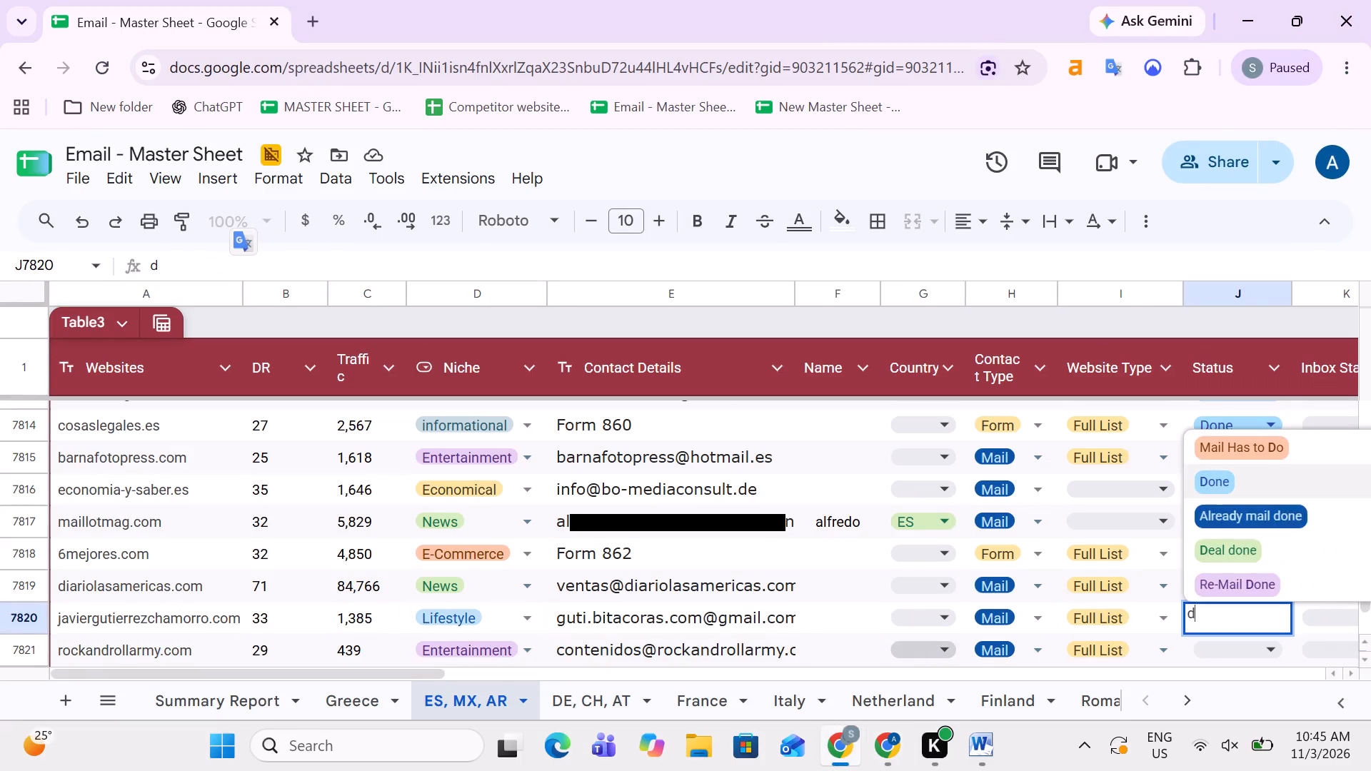
Set the status in row 7820 to Done.
key(Return)
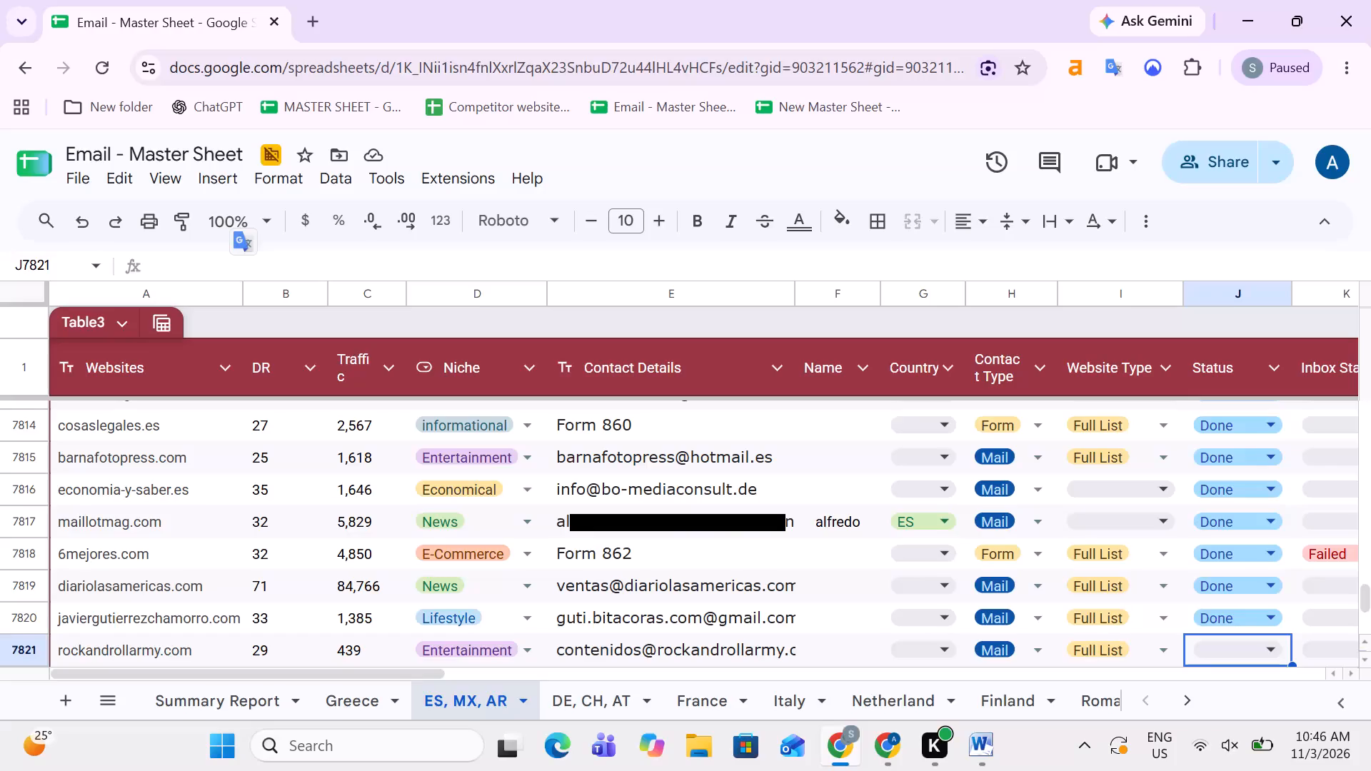
Select the first e-mail address within the contact details of rockandrollarmy.com in row 7821.
key(Left)
key(Left)
key(Left)
key(Left)
key(Left)
key(Left)
key(Left)
key(Left)
key(Left)
key(Left)
key(Left)
key(Left)
key(Left)
key(Left)
key(Left)
key(Left)
key(Right)
key(Right)
key(Right)
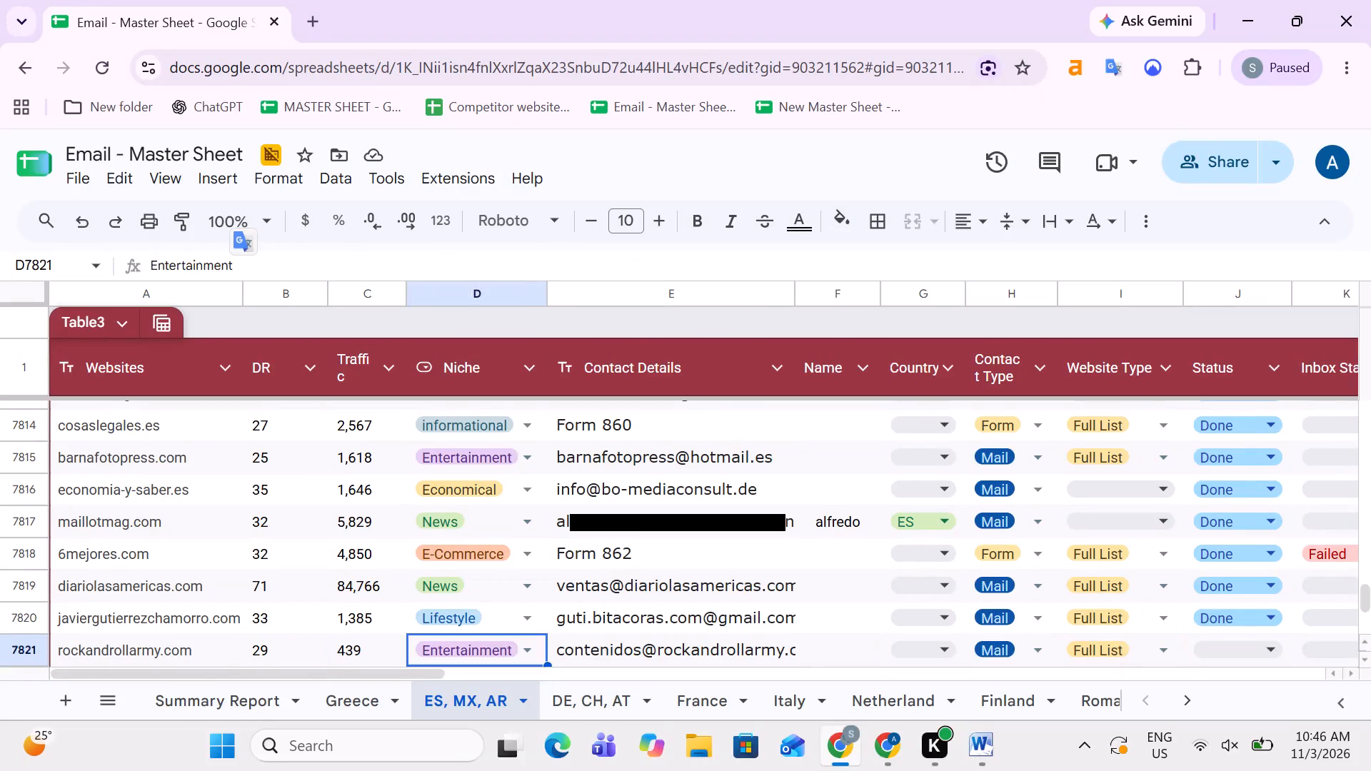
key(Right)
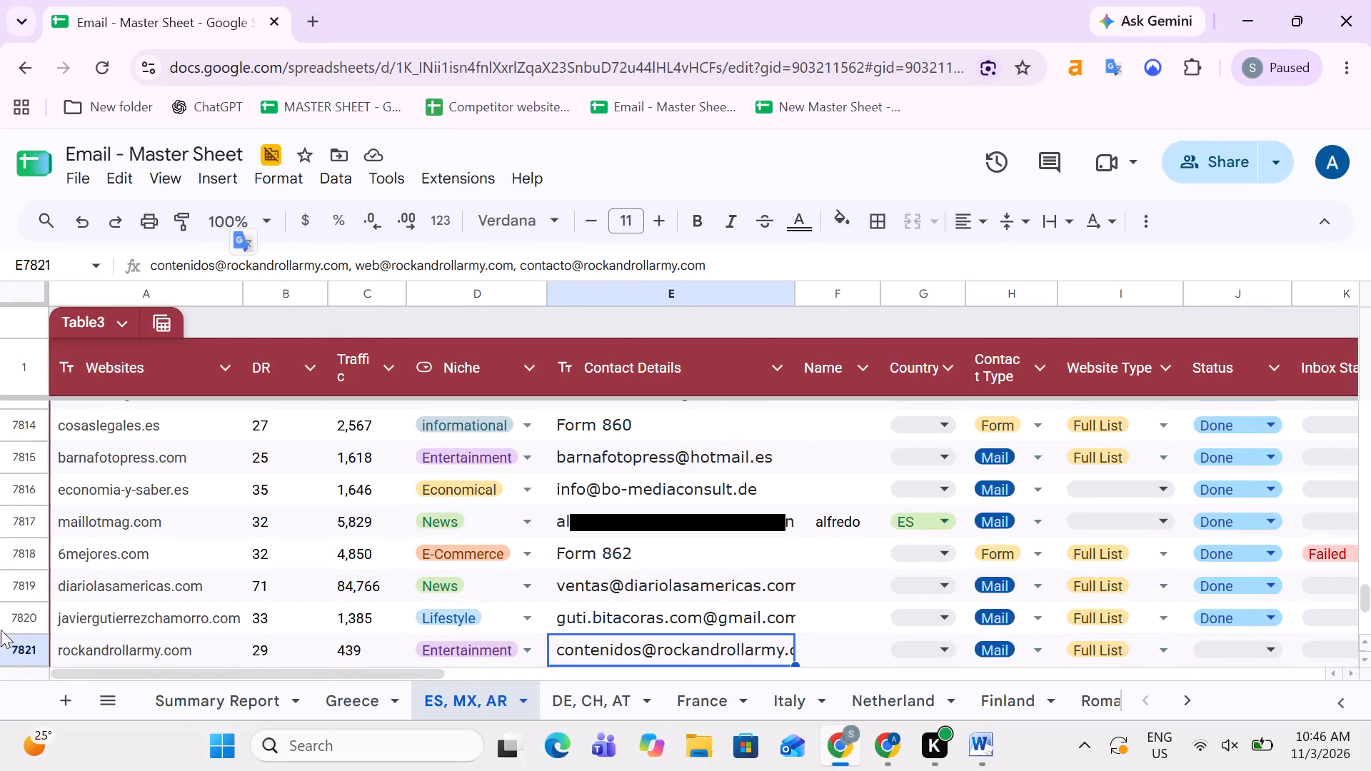
click(331, 264)
drag(331, 264, 186, 265)
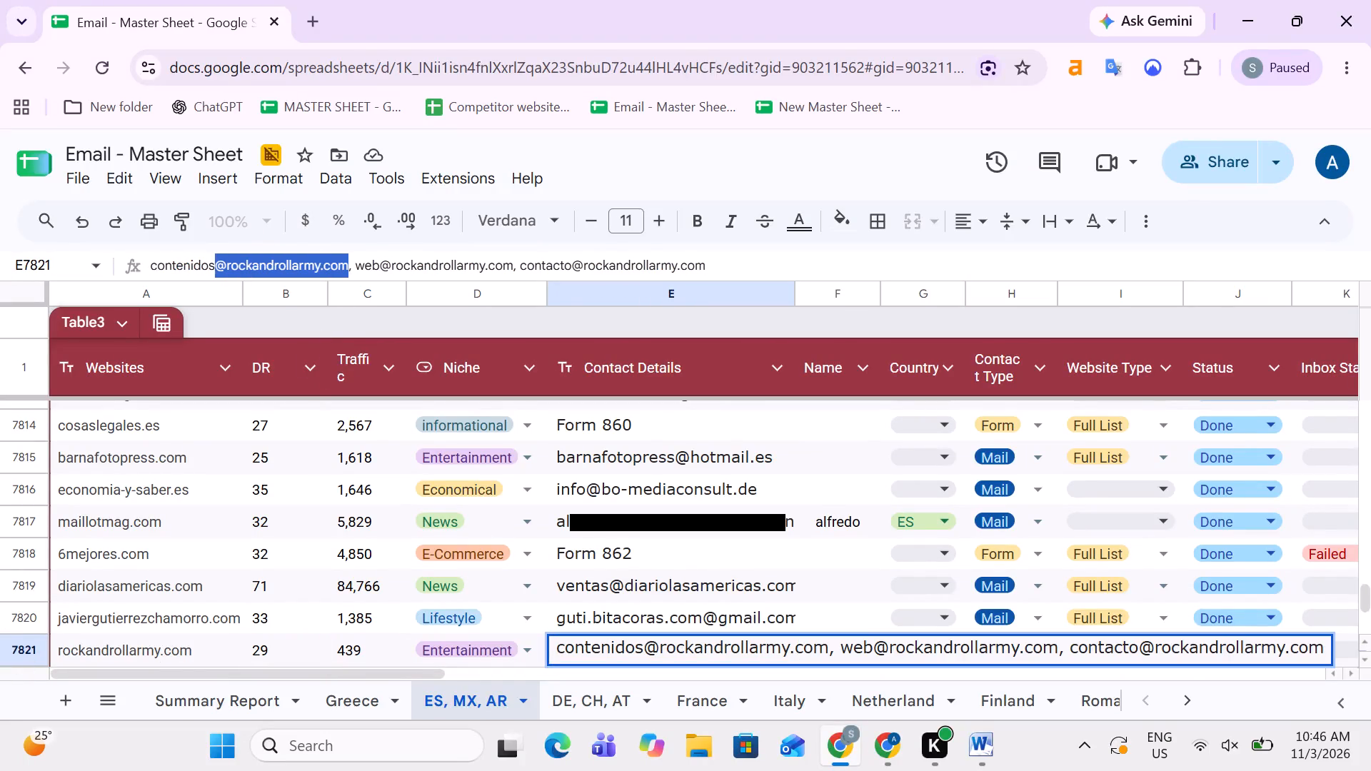
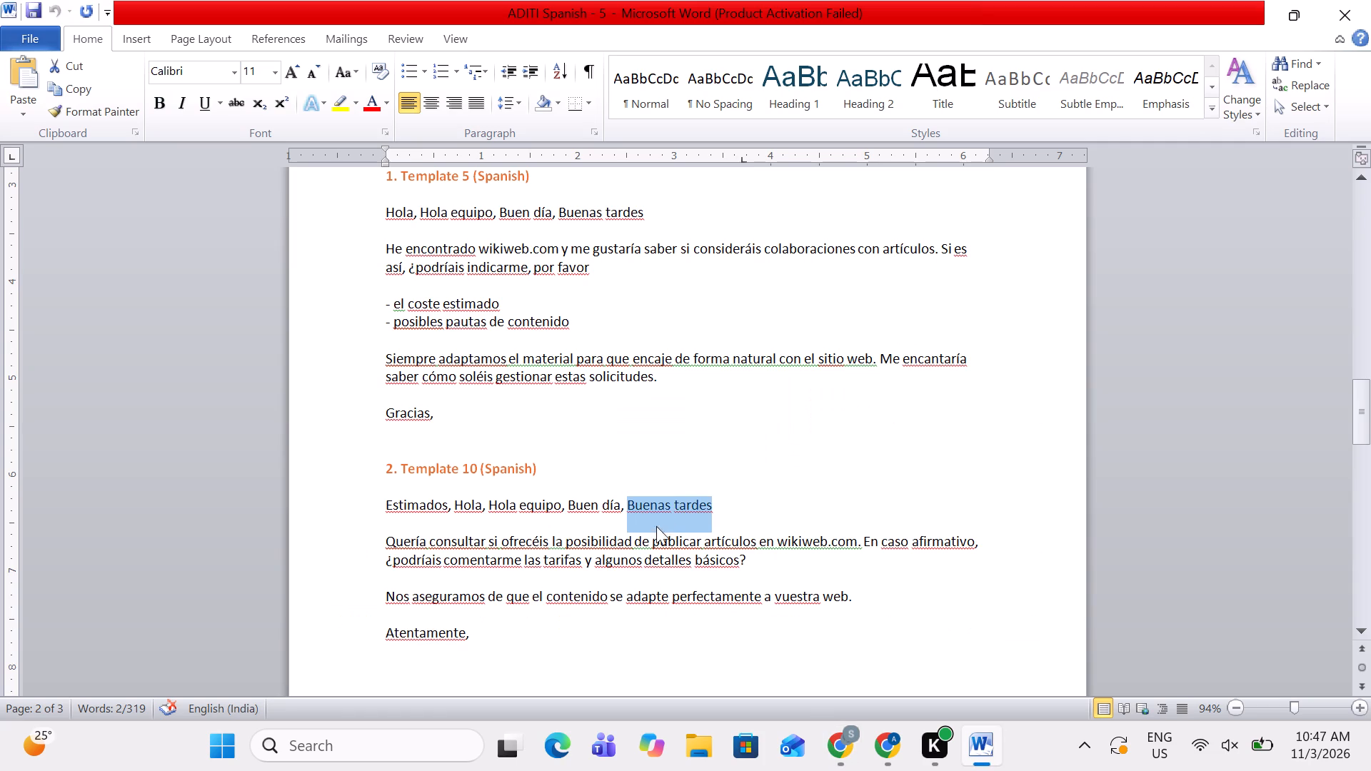
Select subject 7, "Pregunta editorial – wikiweb.com", in the ADITI Spanish – Subjects list.
scroll(618, 532, up, 20)
scroll(618, 532, up, 20)
scroll(618, 532, up, 14)
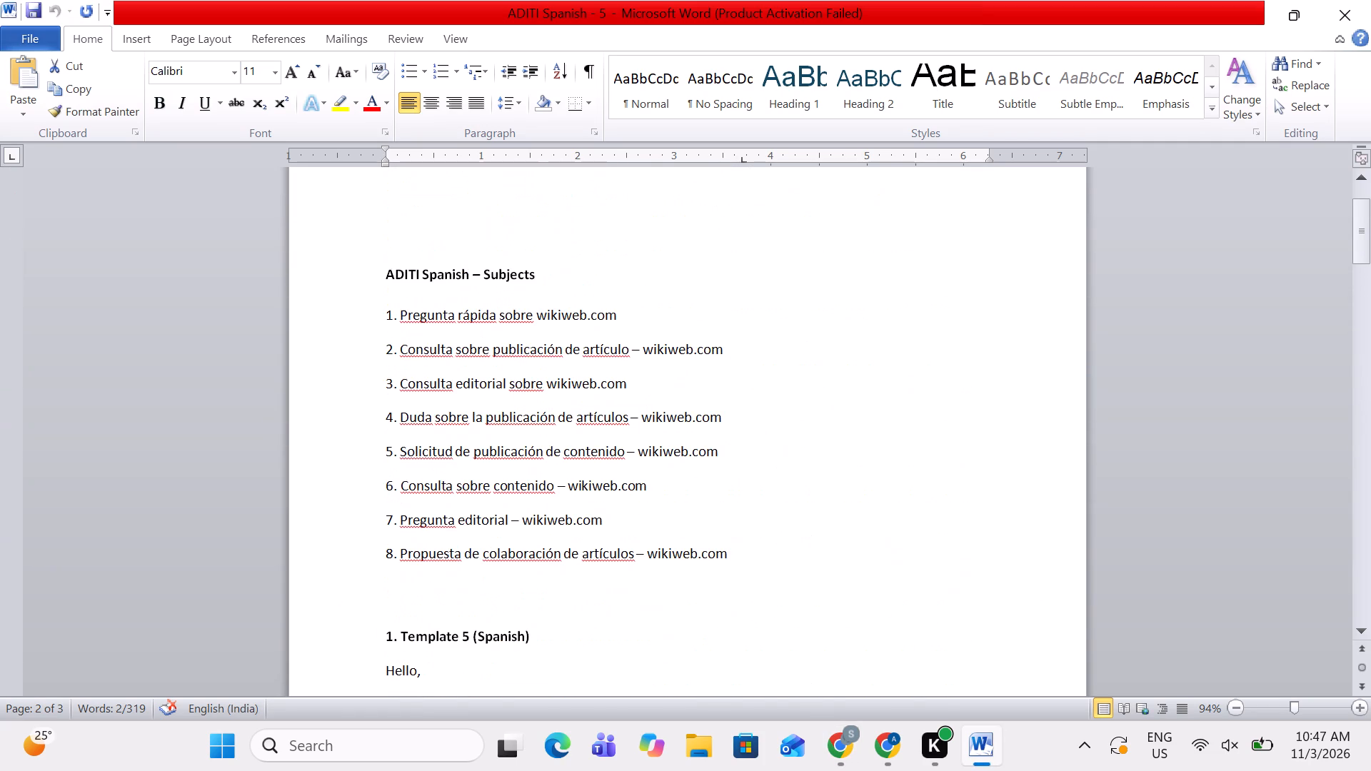
scroll(628, 528, up, 6)
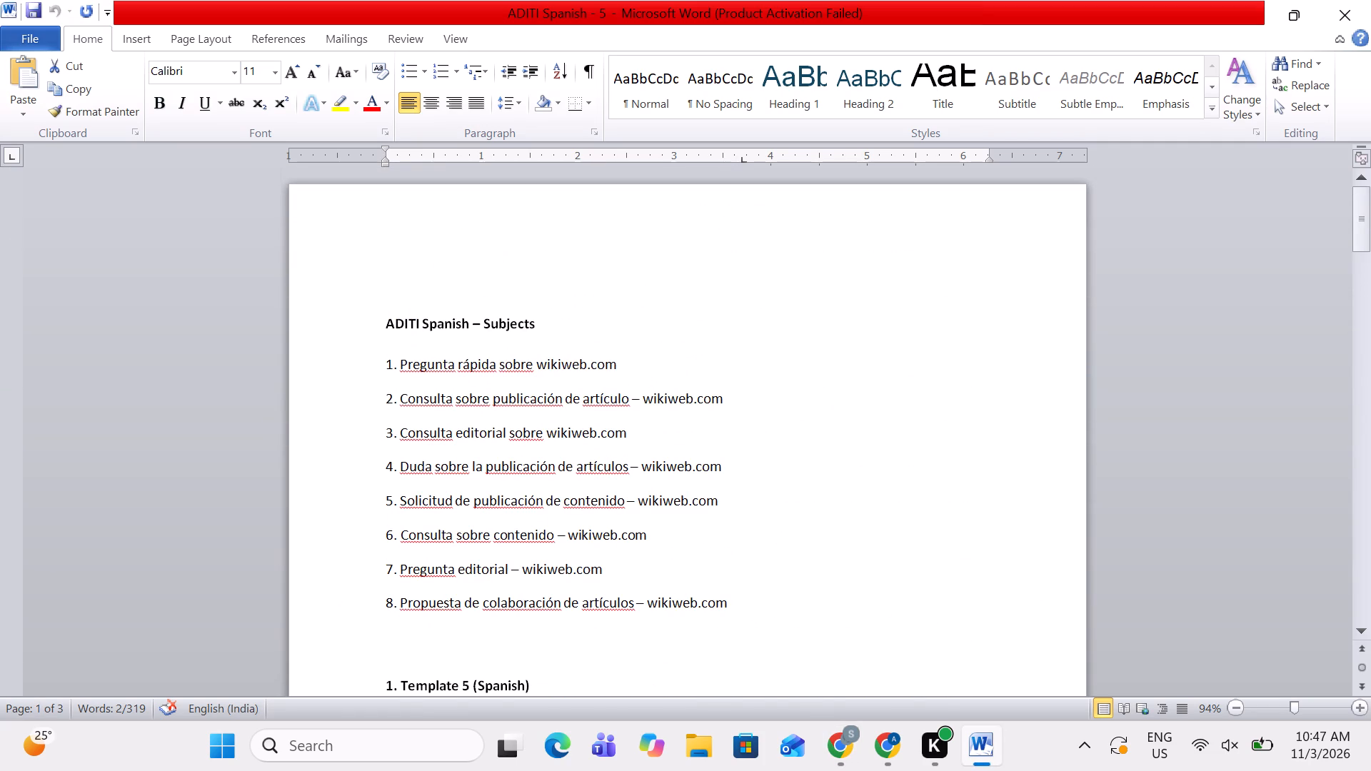
click(410, 568)
drag(410, 568, 585, 566)
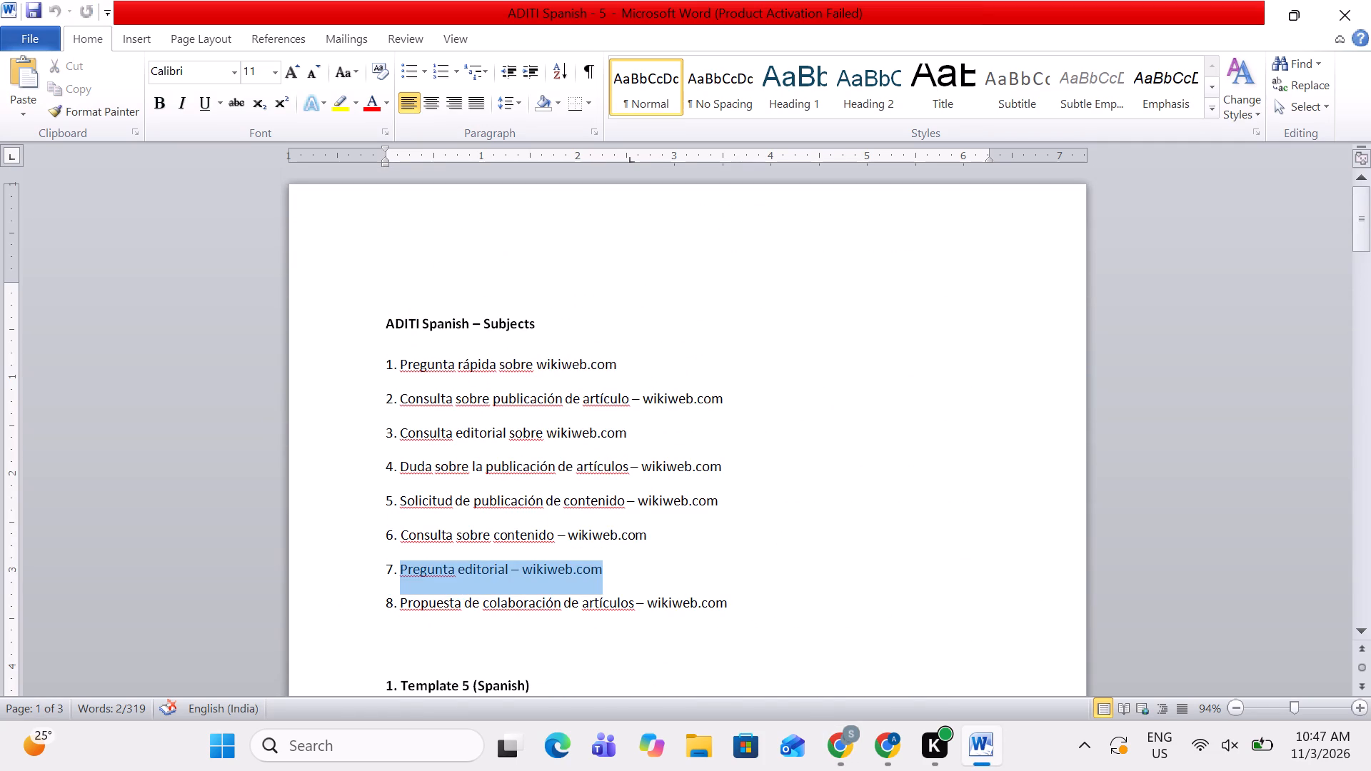
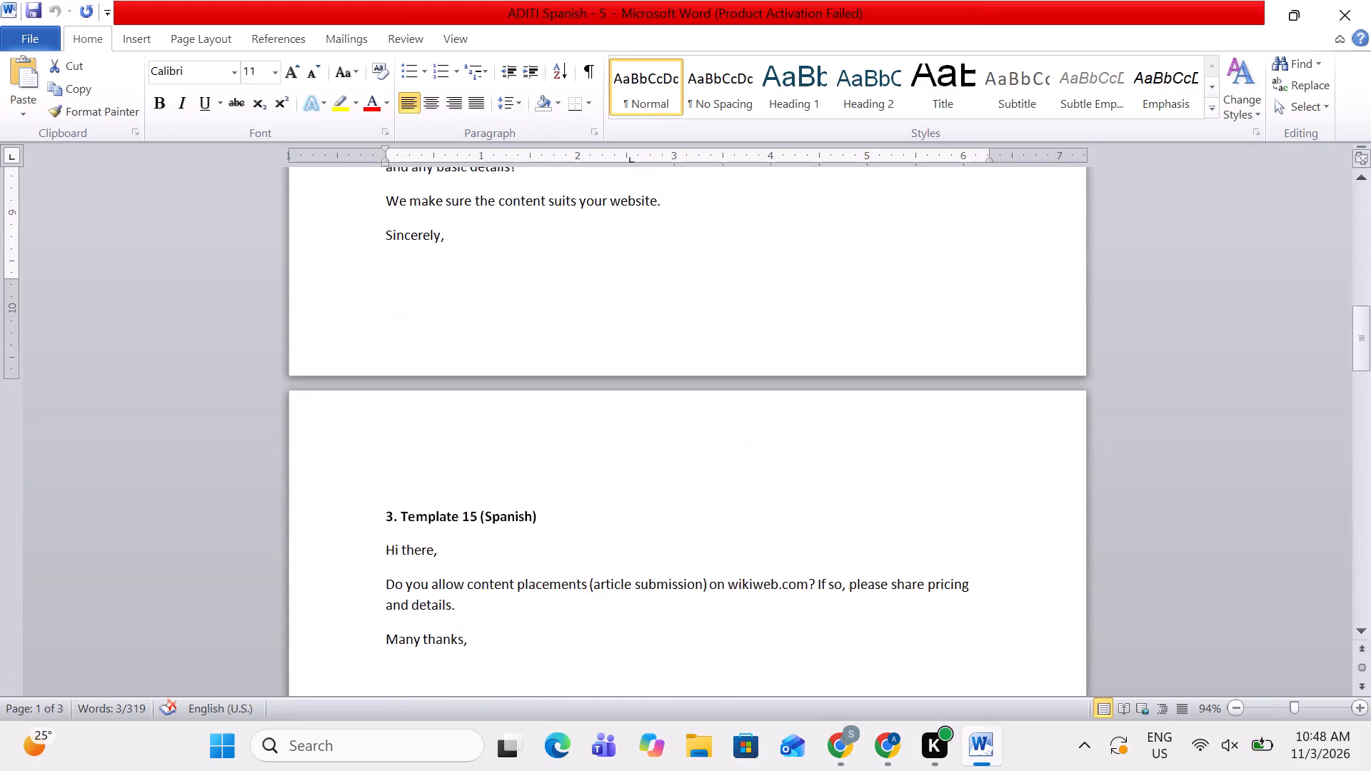
Find Template 5 (Spanish) in the ADITI Spanish - 5 document and place the cursor in its greeting line.
scroll(597, 554, down, 8)
click(512, 417)
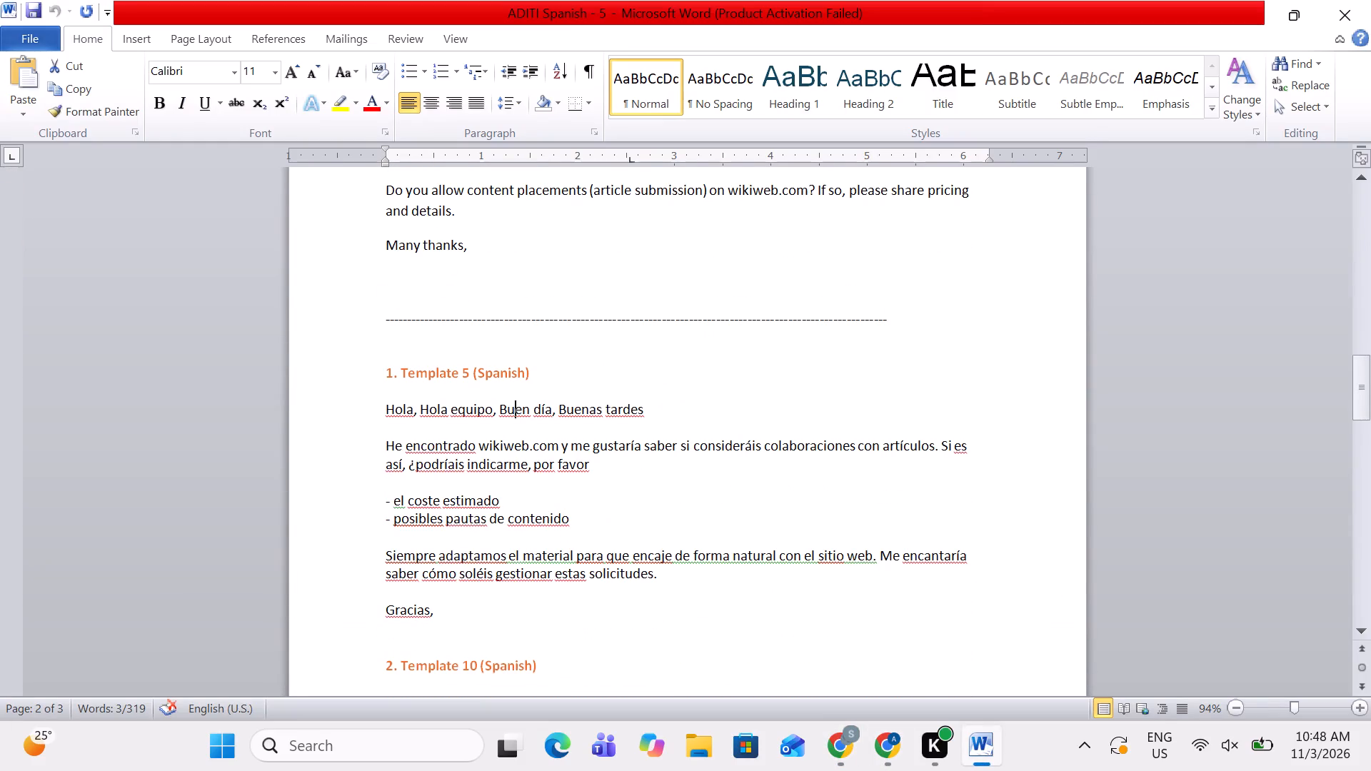
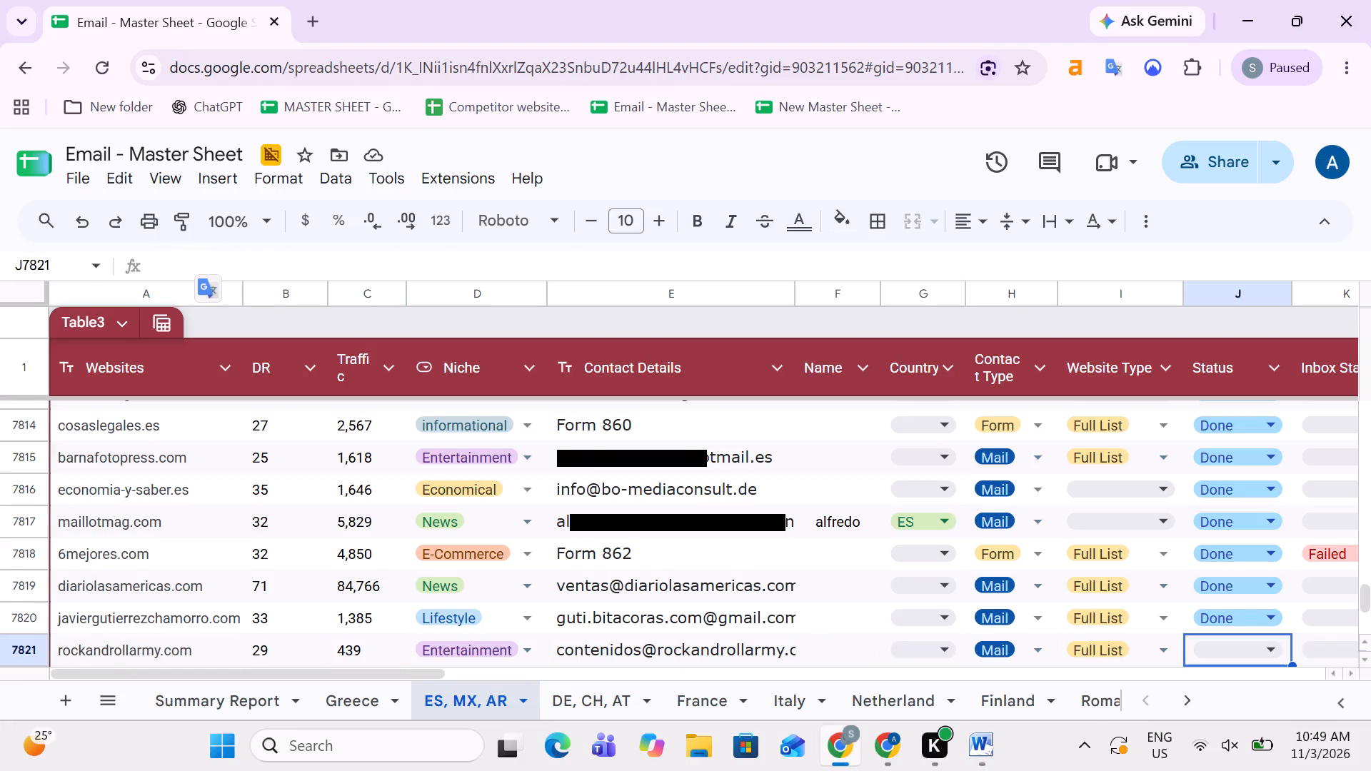
Set the status of the rockandrollarmy.com row to Done.
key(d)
key(Down)
key(Return)
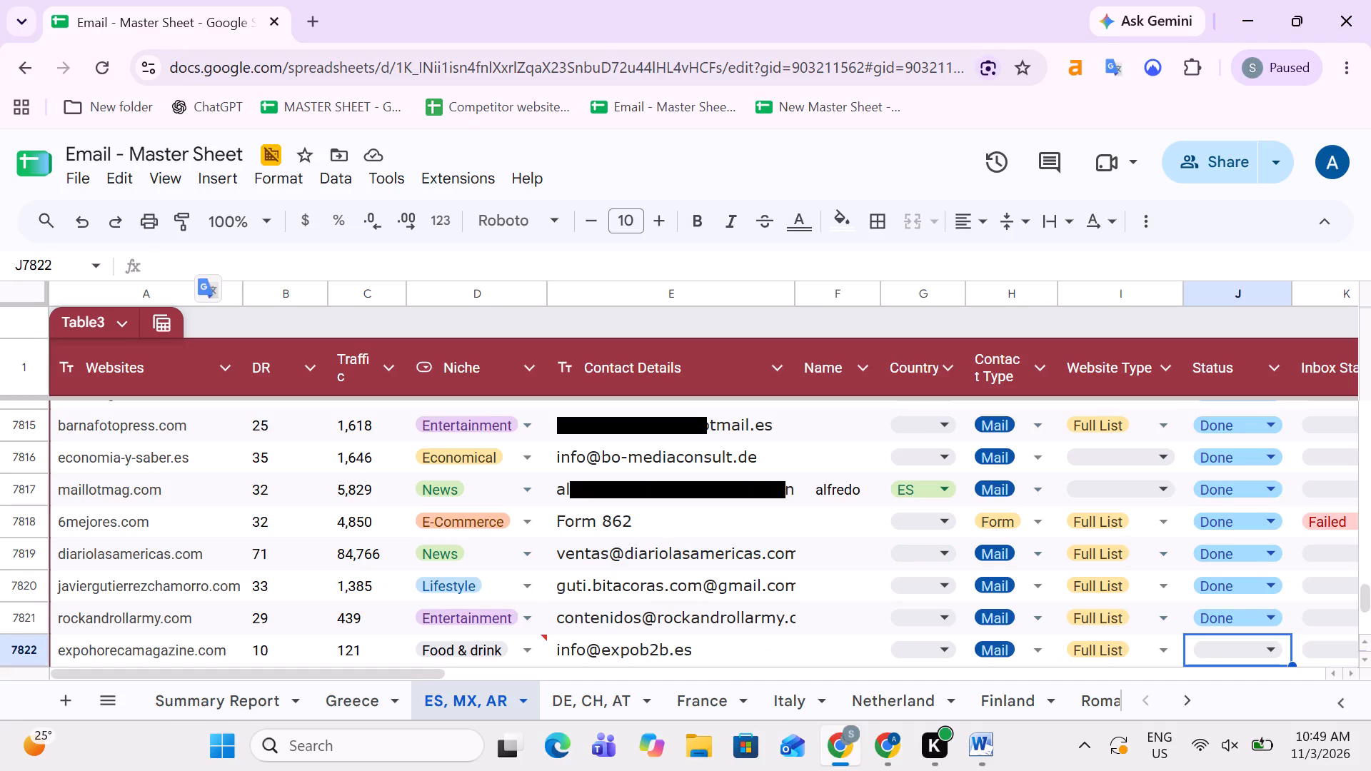
Locate the last filled post date above the rockandrollarmy.com row.
key(Up)
key(Down)
key(Left)
key(Left)
key(Left)
key(Left)
key(Left)
key(Left)
key(Left)
key(Left)
key(Left)
key(Left)
key(Left)
key(Left)
key(Left)
key(Left)
key(Right)
key(Right)
key(Right)
key(Right)
key(Right)
key(Right)
key(Right)
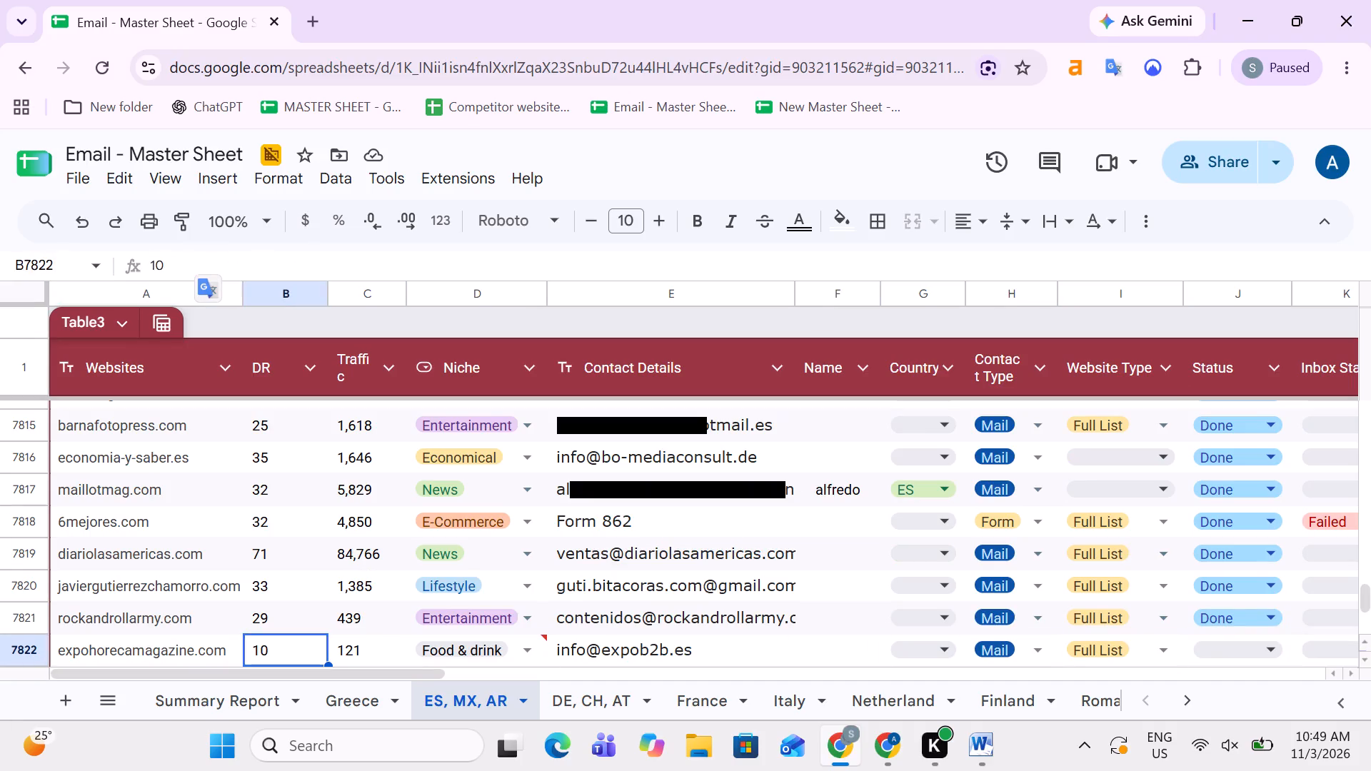
key(Up)
key(Right)
key(Right)
key(Right)
key(Right)
key(Left)
key(Left)
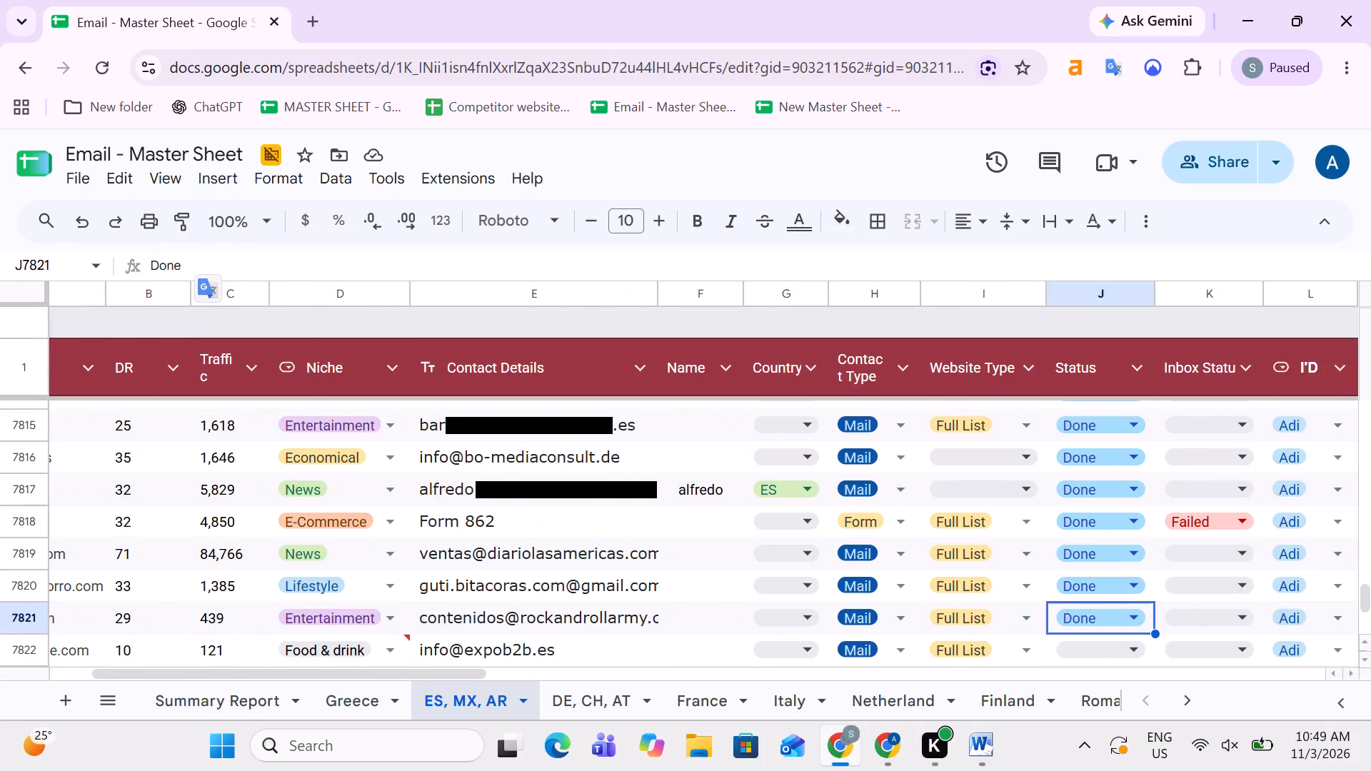
key(Right)
key(Right)
key(Right)
key(Left)
key(Right)
key(ctrl+Up)
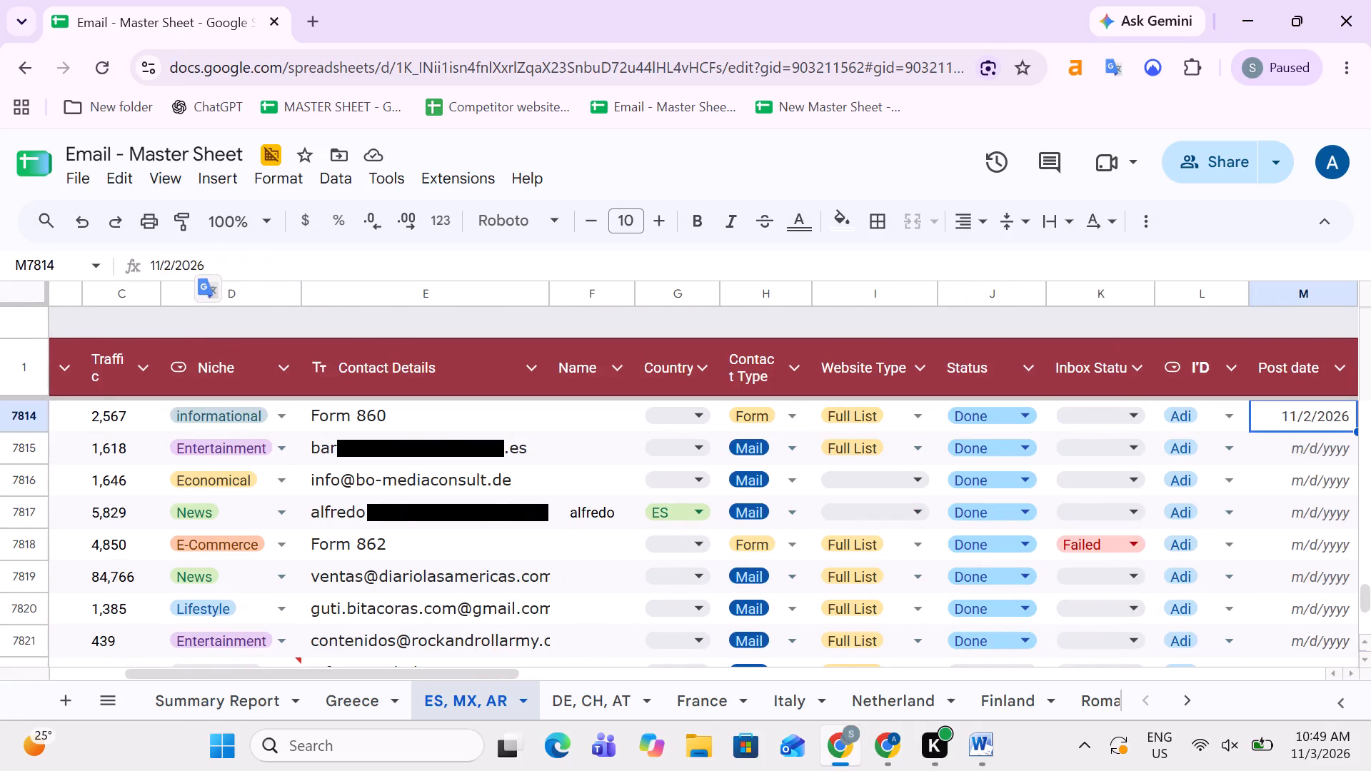
Select the Done cells in the Status column from row 7815 down to count the entries without a post date.
key(Down)
key(Left)
key(Left)
key(Left)
key(ctrl+shift+Down)
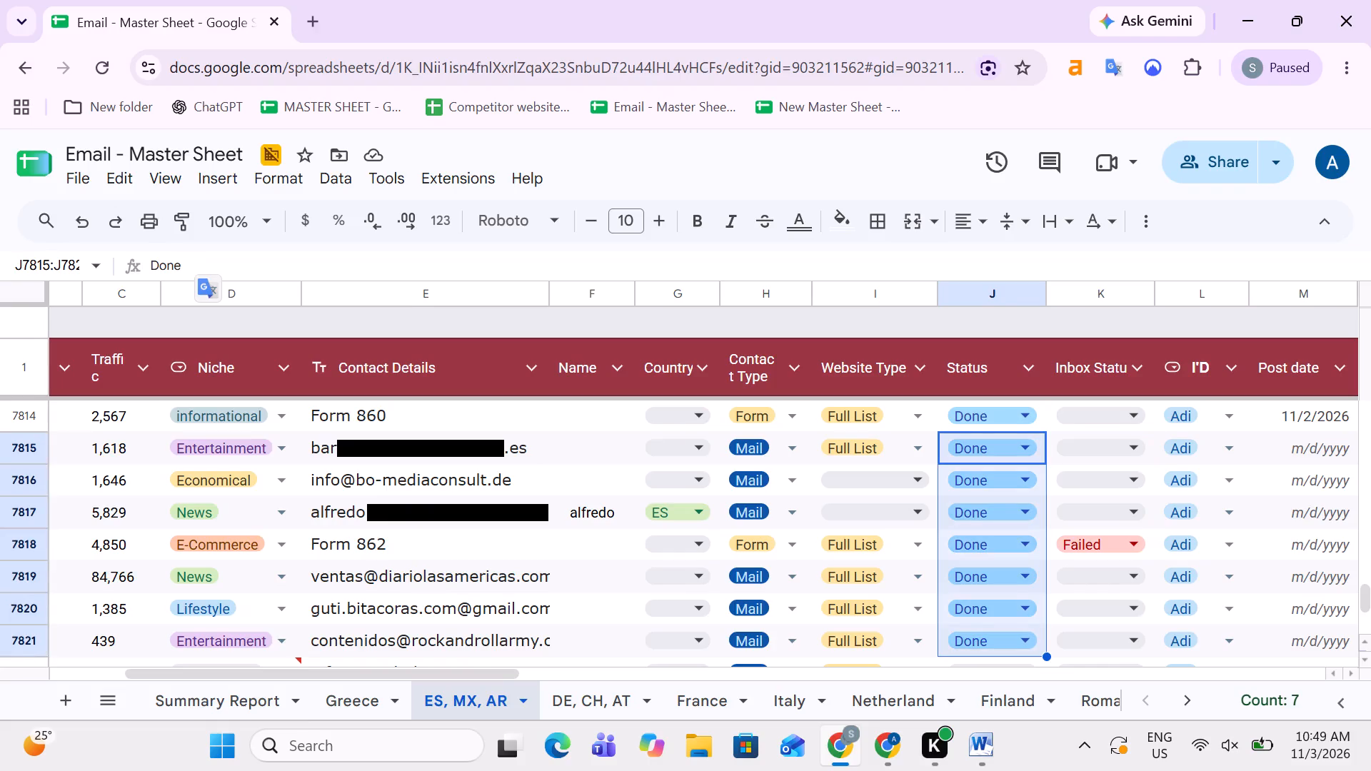
key(ctrl+shift+Down)
Examine the Status and Post date entries in the rows around 7815 for where the dated Done entries end and the undated ones begin.
key(Up)
key(Up)
key(Down)
key(Down)
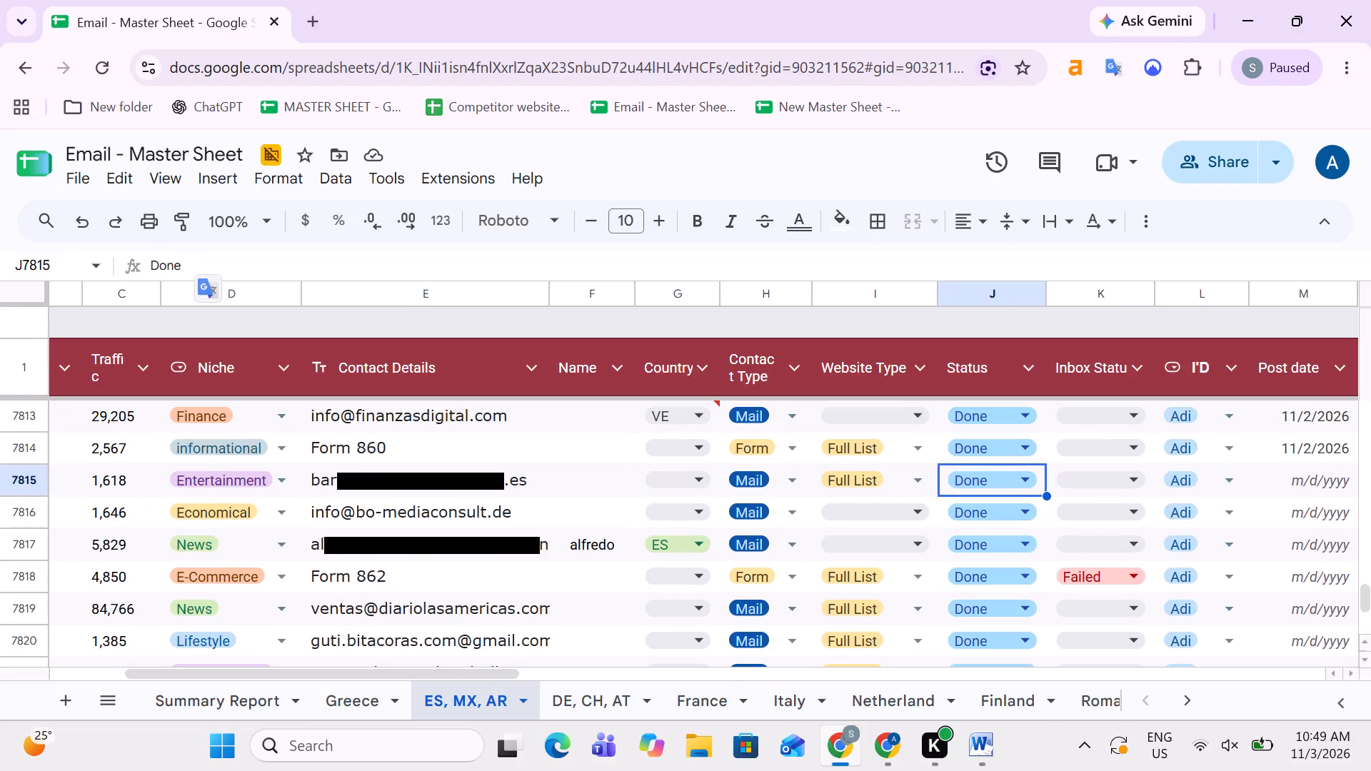
key(Down)
key(Down)
key(Down)
key(Down)
key(Down)
key(Down)
key(Down)
key(Down)
key(Up)
key(Up)
key(Up)
key(Up)
key(Up)
key(Up)
key(Up)
key(Up)
key(Up)
key(Up)
key(Up)
key(Up)
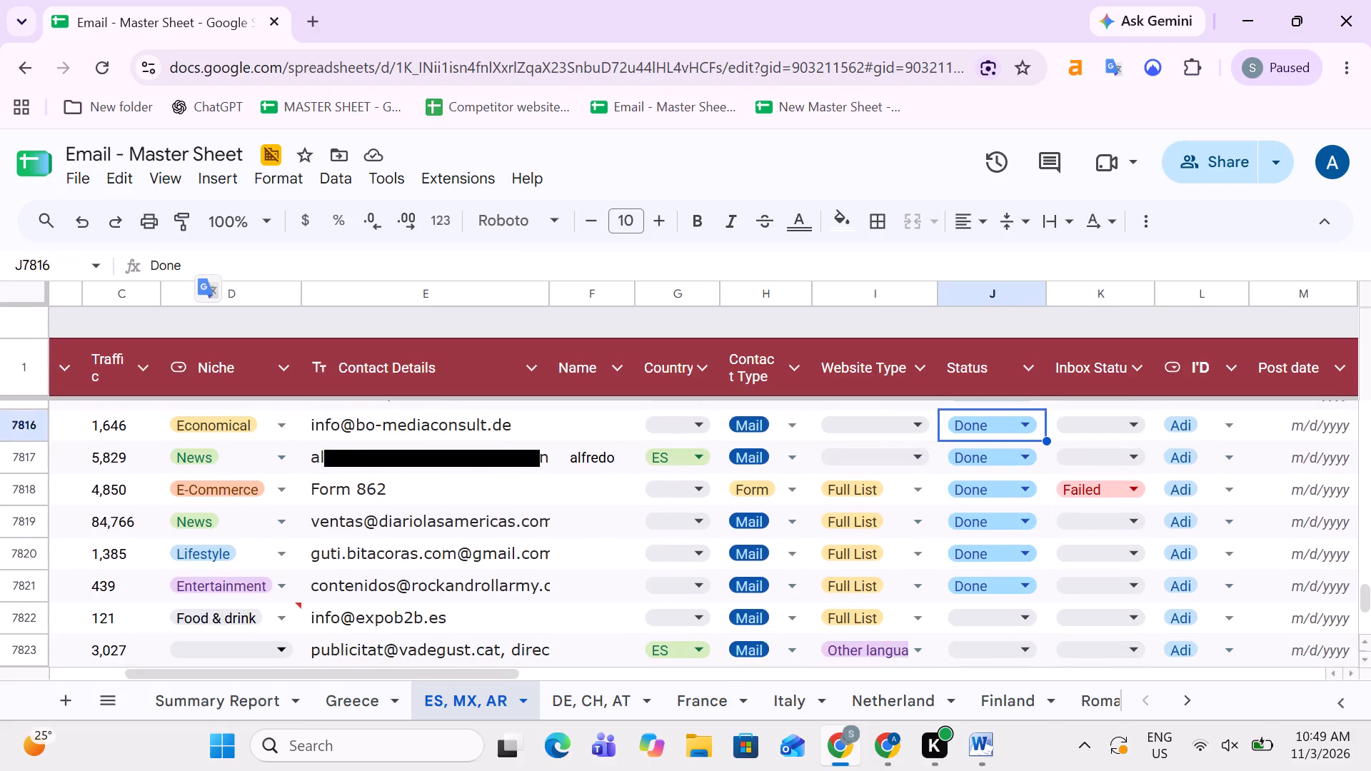
key(Up)
key(Up)
key(Down)
key(Down)
key(Down)
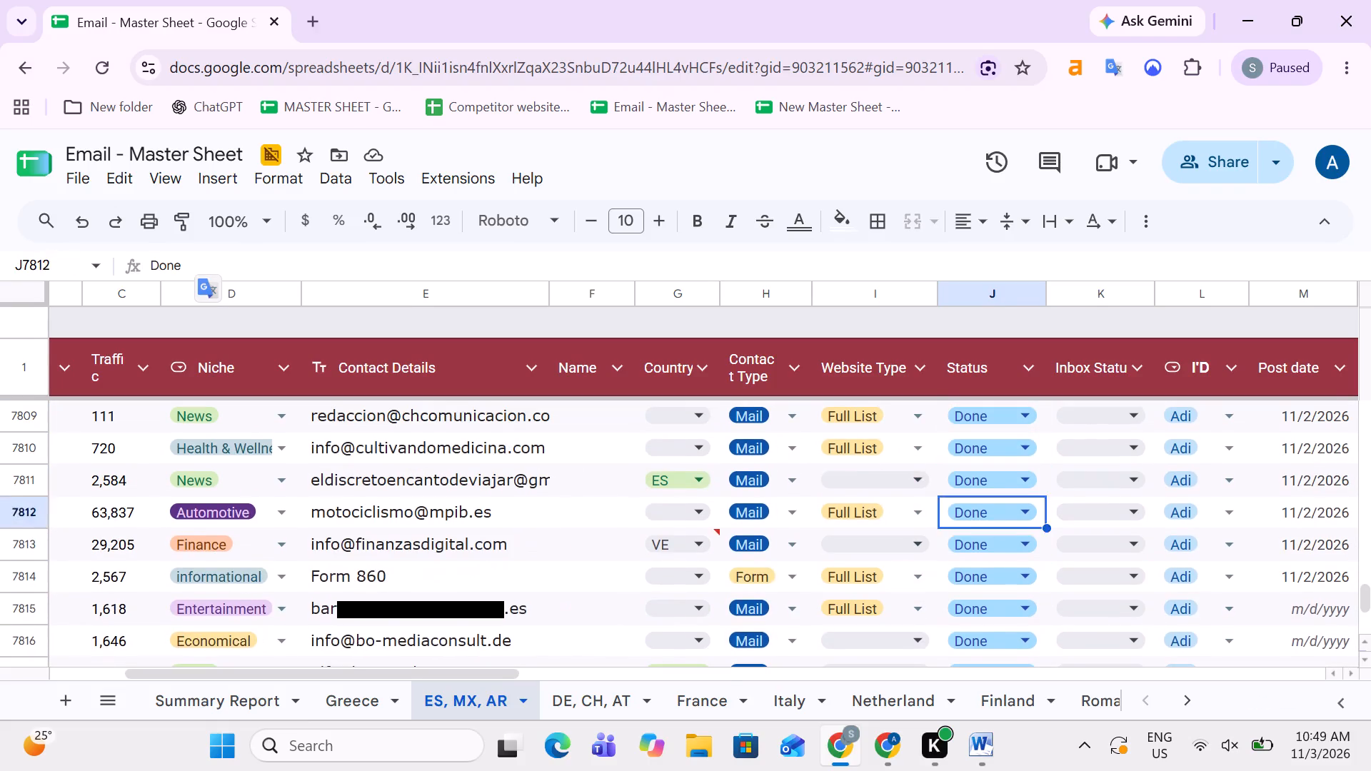
Check the post date of row 7815, and select the undated Done Status cells from row 7815 through row 7821 to count them.
key(Down)
key(Down)
key(Down)
key(Right)
key(Right)
key(Right)
key(Left)
key(Left)
key(Left)
key(ctrl+shift+Down)
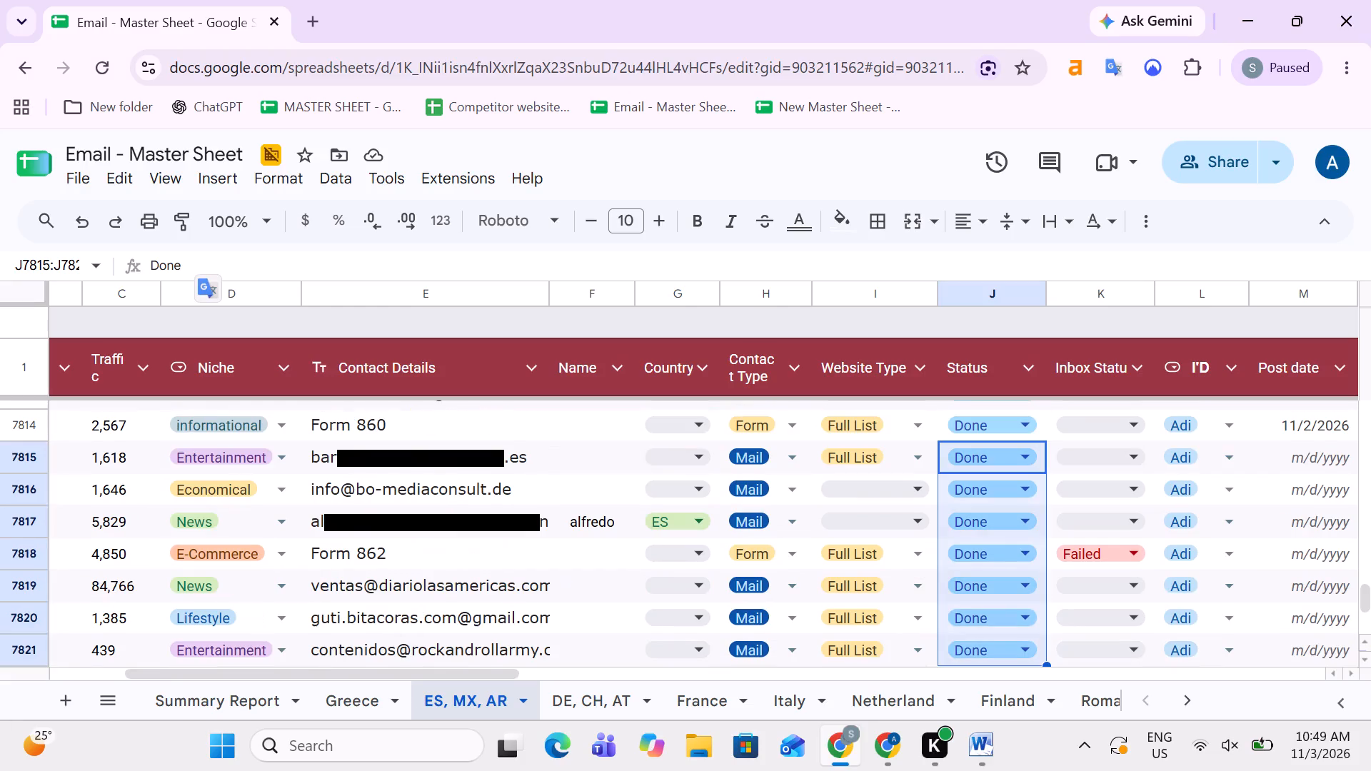
Examine the Status and Inbox Status entries from row 7814 down to row 7824 for the first unprocessed website.
key(ctrl+shift+Down)
key(Up)
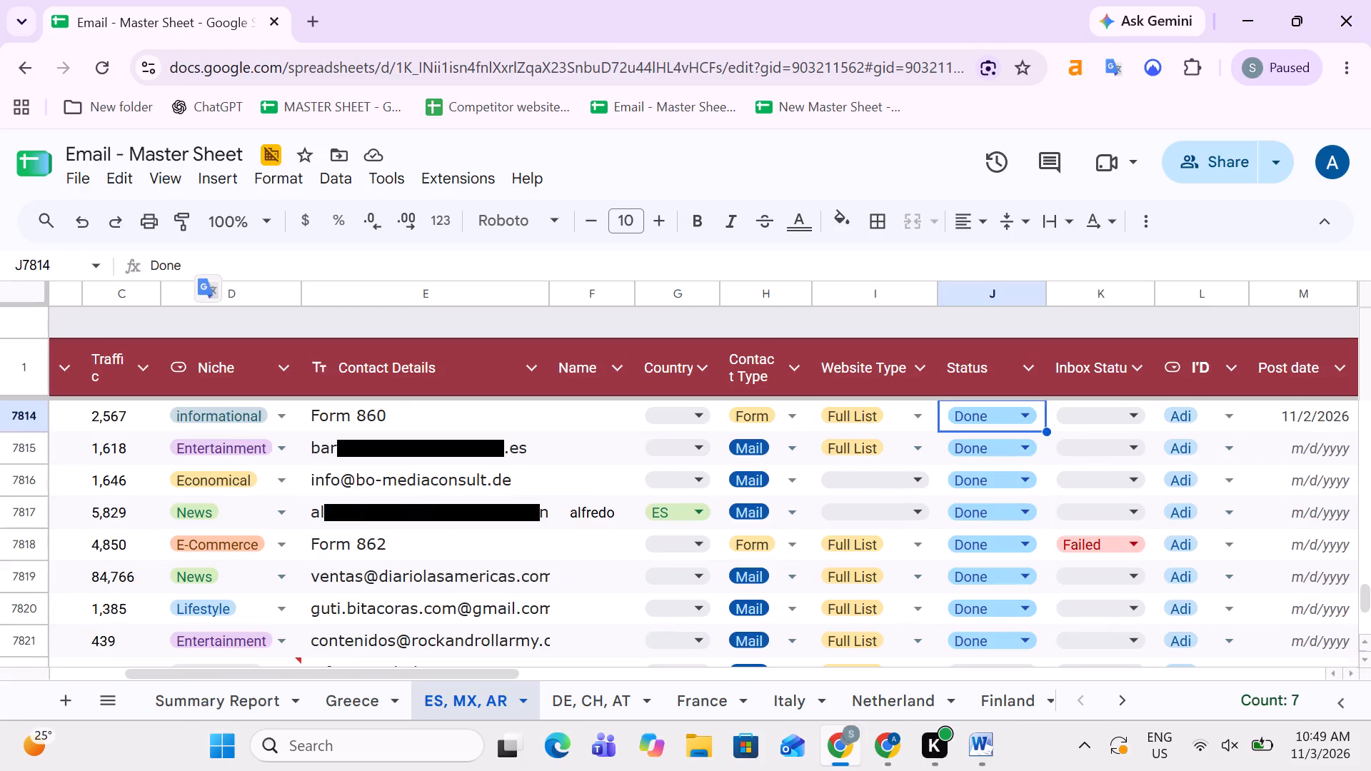
key(Down)
key(Right)
key(Down)
key(Down)
key(Down)
key(Down)
key(Down)
key(Down)
key(Down)
key(Down)
key(Down)
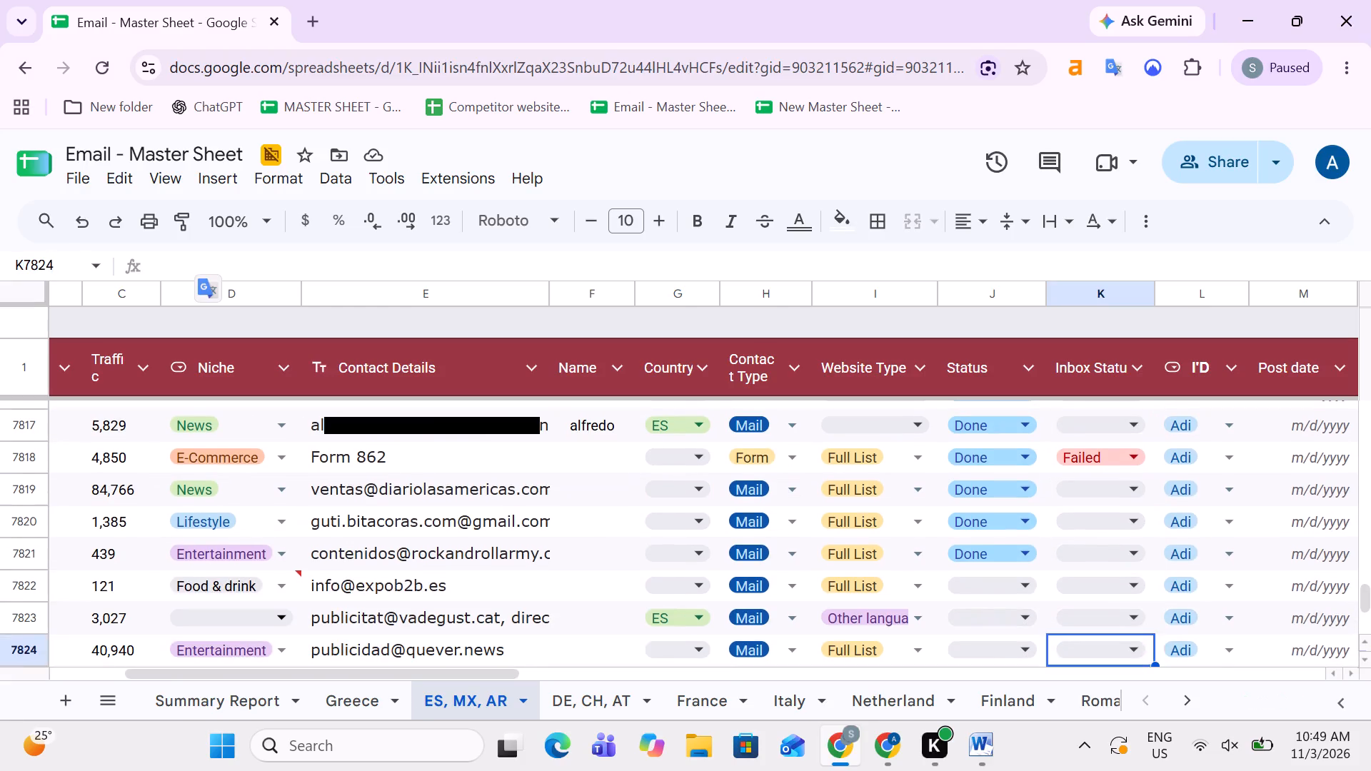
key(Up)
key(Up)
key(Up)
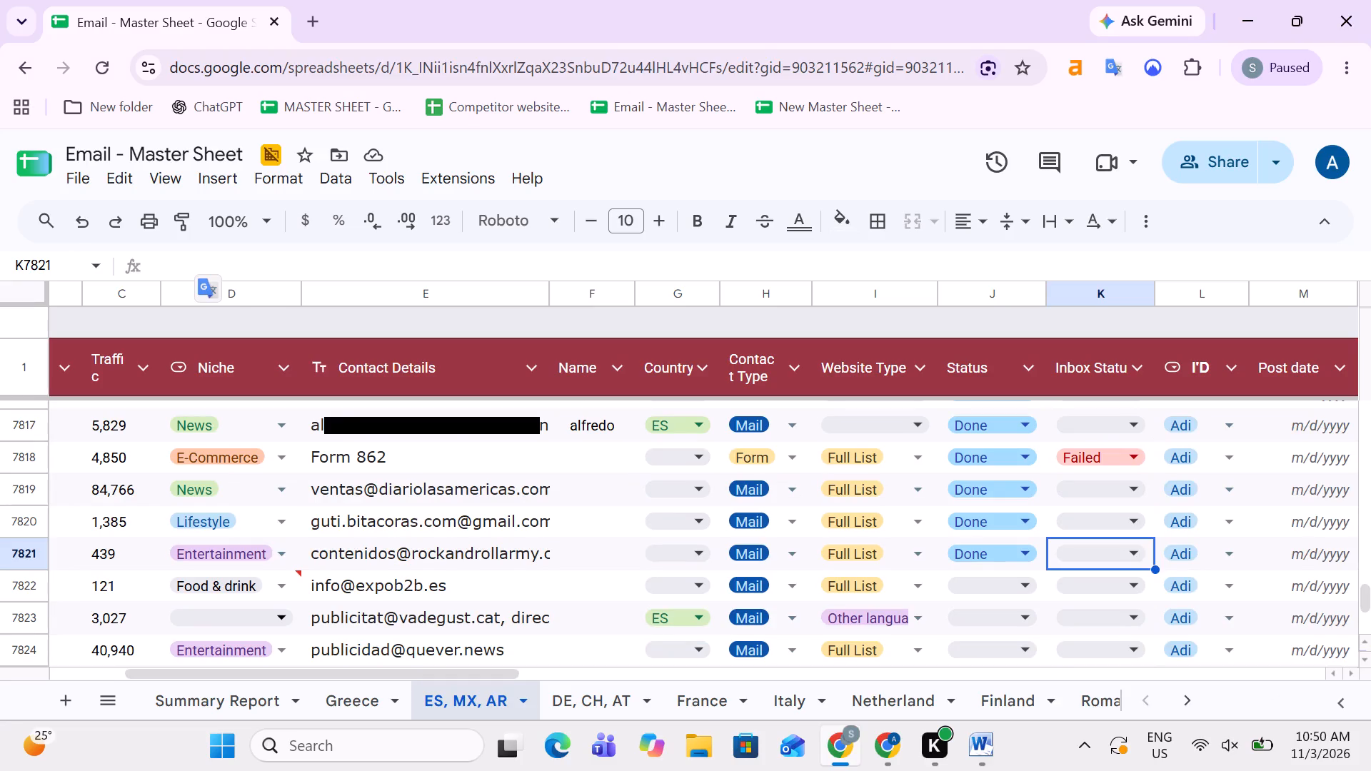
Set the niche of expohorecamagazine.com in row 7822 to Food & Drinks.
key(Down)
key(Left)
key(Left)
key(Left)
key(Left)
key(Left)
key(Left)
key(Left)
key(Left)
key(Left)
key(Left)
key(Left)
key(Left)
key(Left)
key(Left)
key(Left)
key(Left)
key(Left)
key(Left)
key(Left)
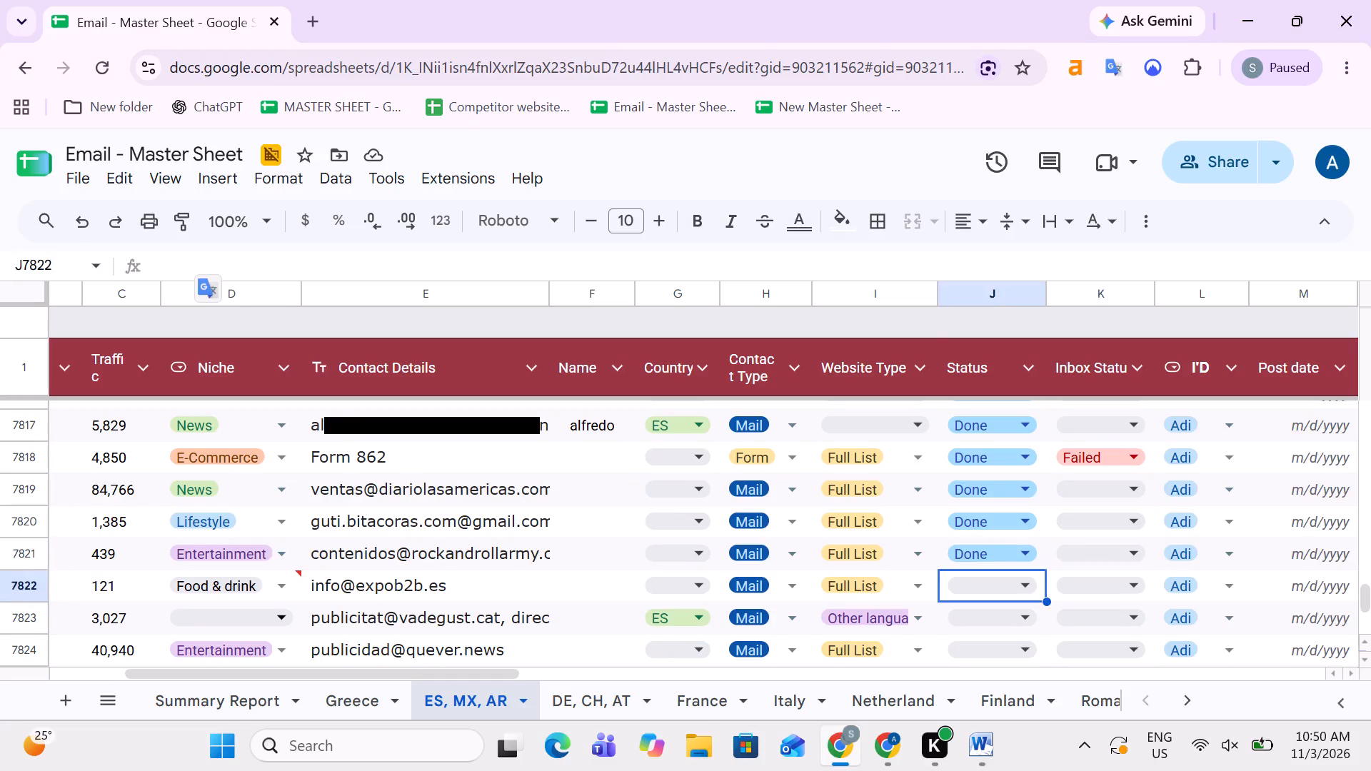
key(Right)
key(Right)
key(Right)
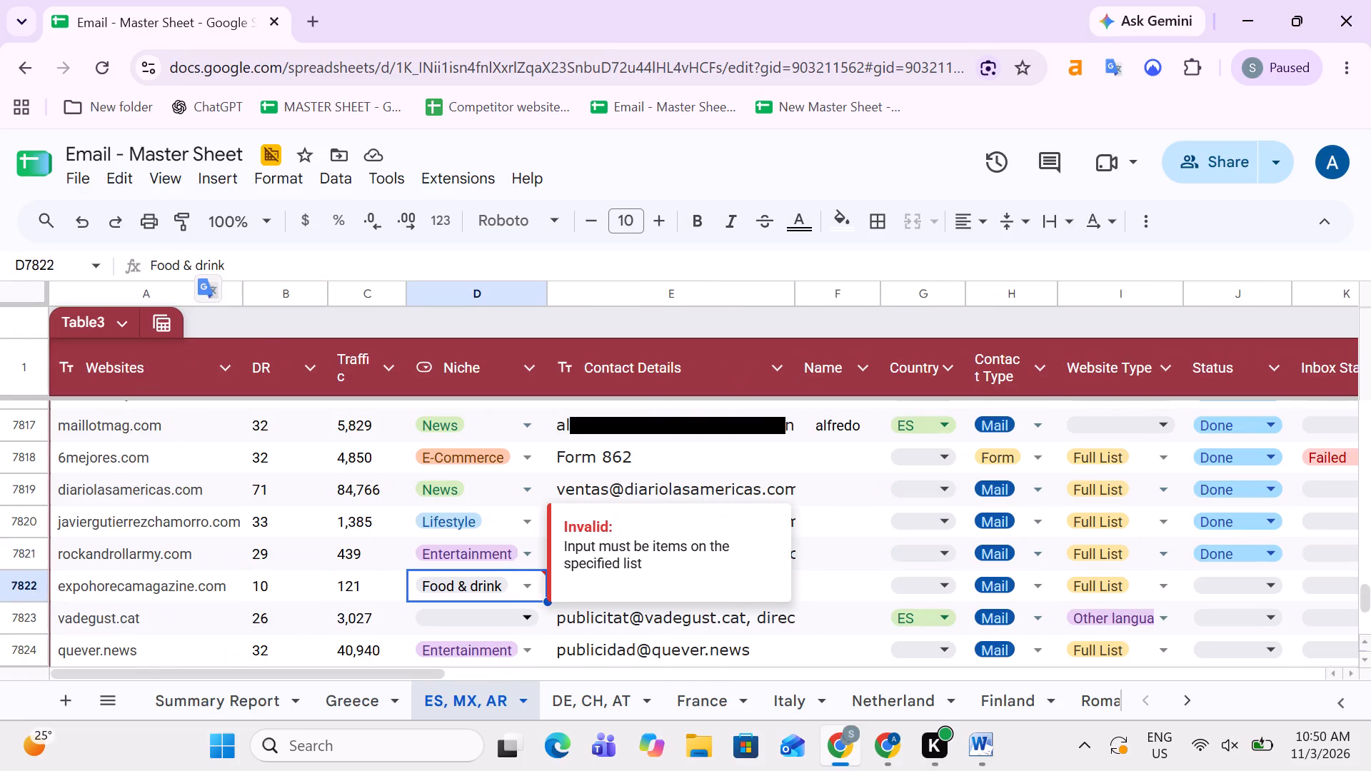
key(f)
key(Down)
key(Down)
key(Return)
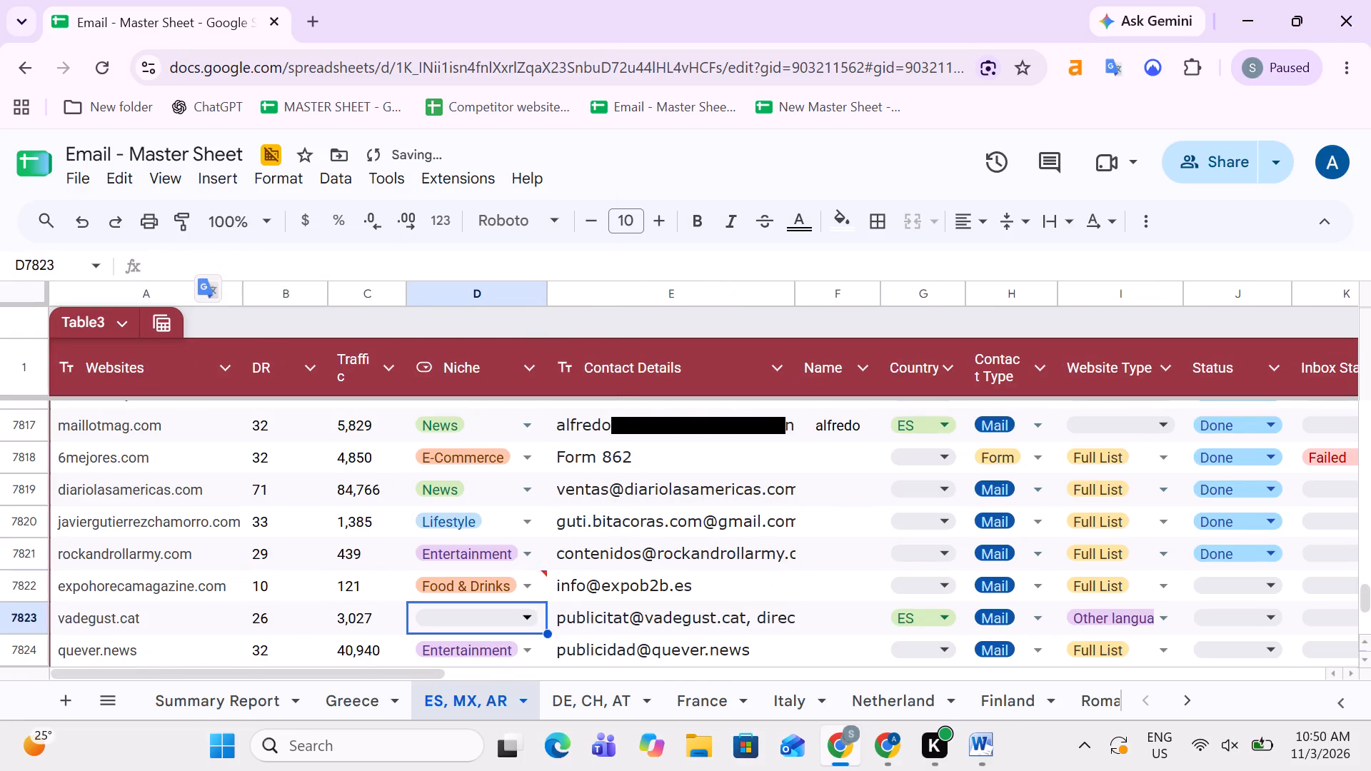
Copy the contact e-mail address of expohorecamagazine.com from its Contact Details cell in row 7822.
key(Up)
key(Right)
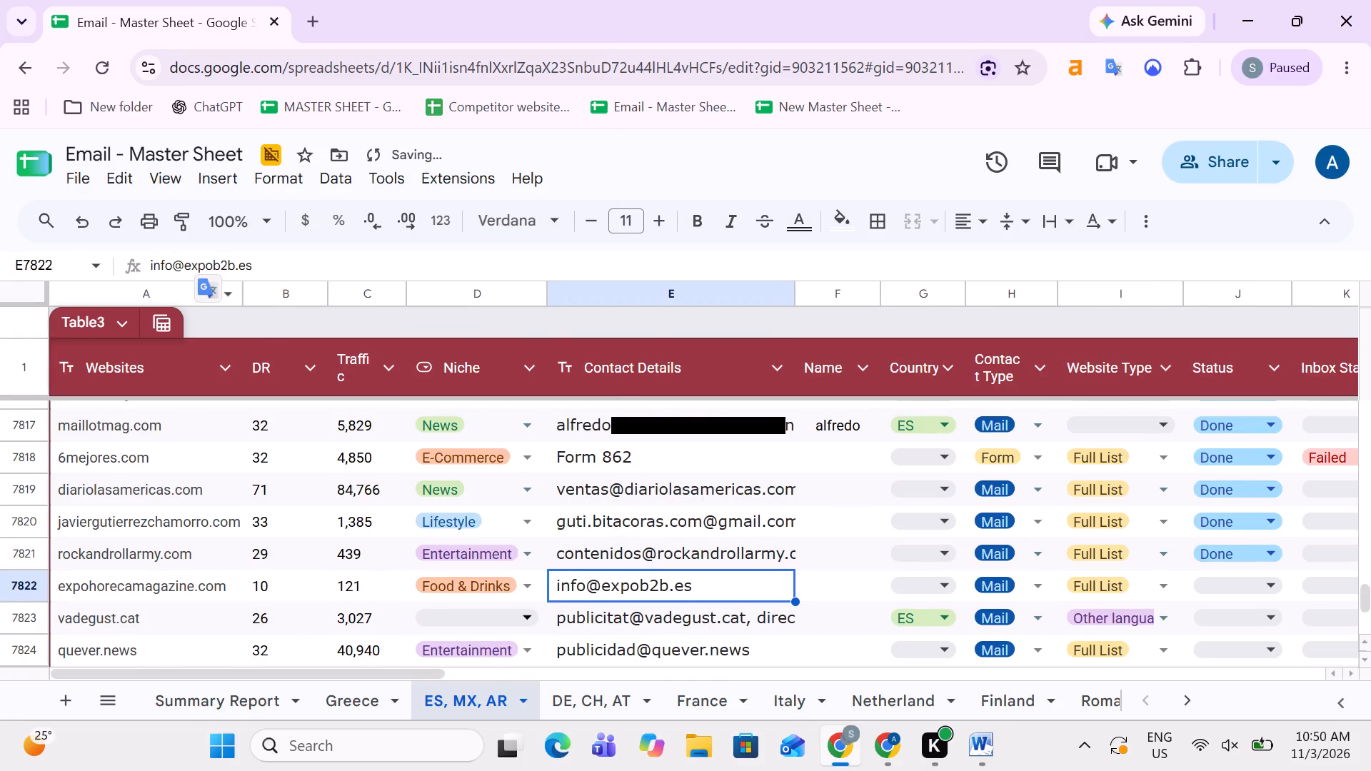
triple_click(211, 261)
key(ctrl+c)
key(ctrl+c)
key(ctrl+c)
key(ctrl+c)
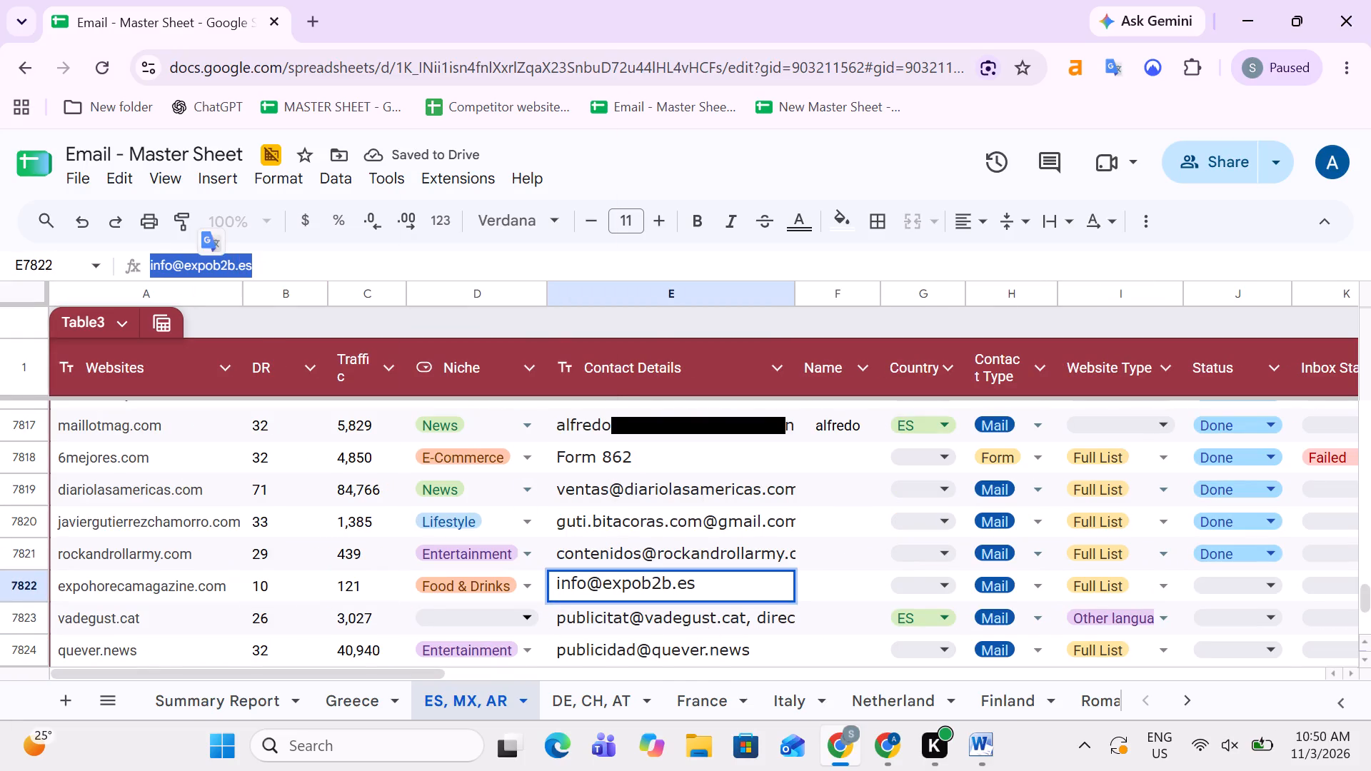
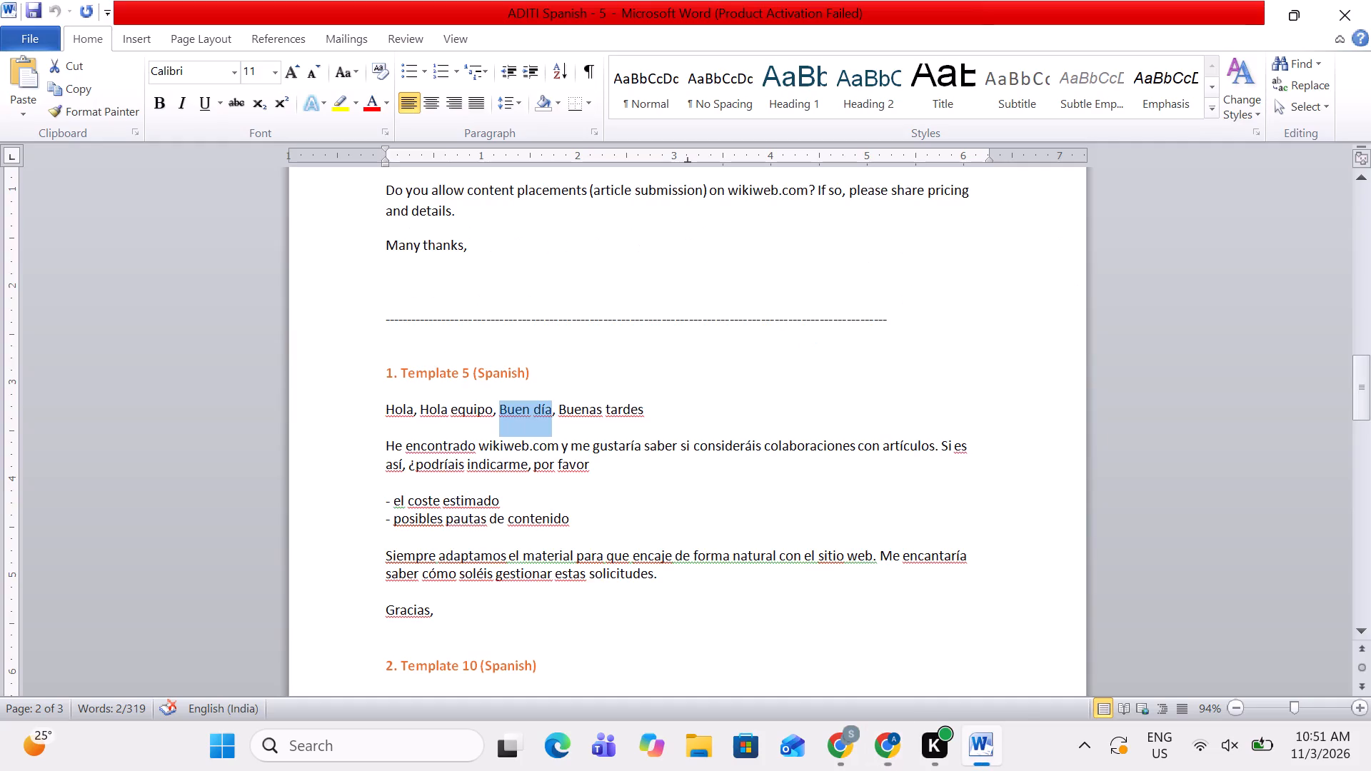
key(alt+Tab)
key(alt+Tab)
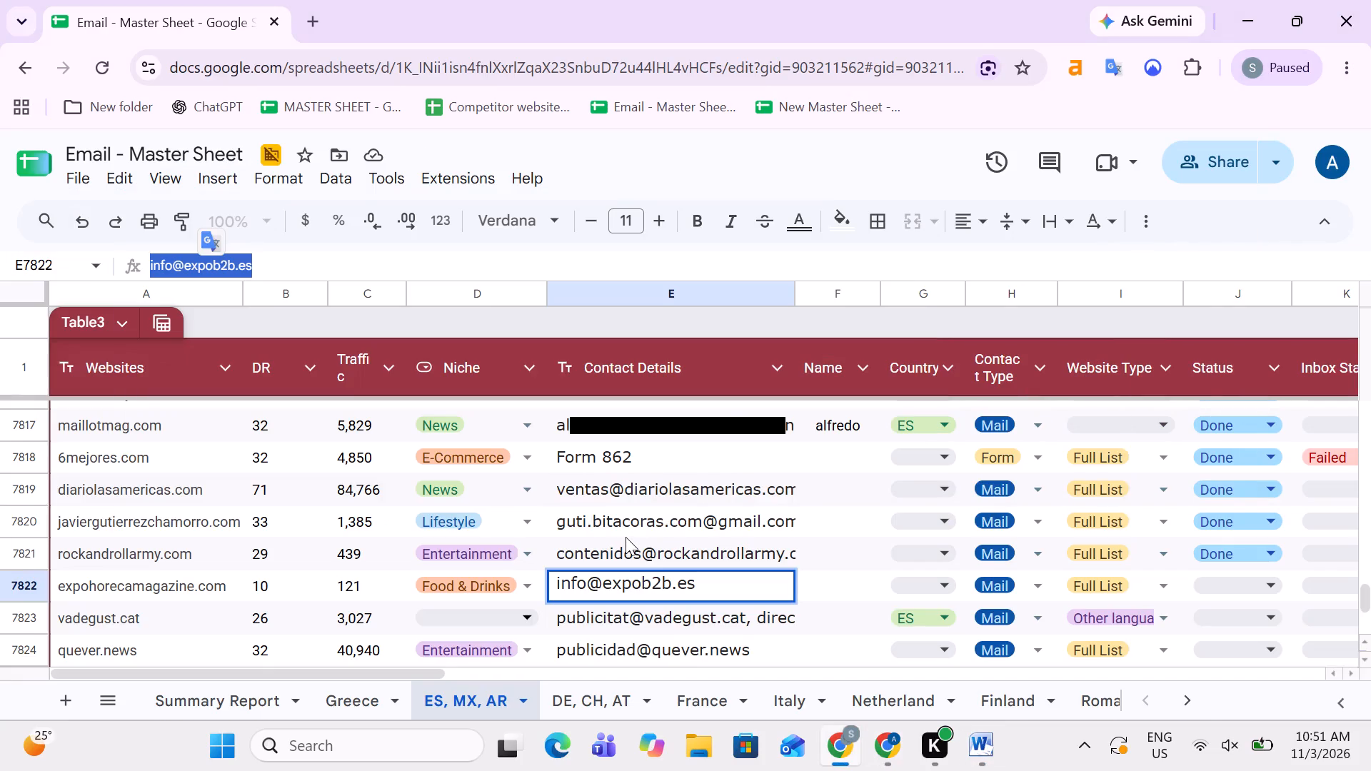
click(211, 580)
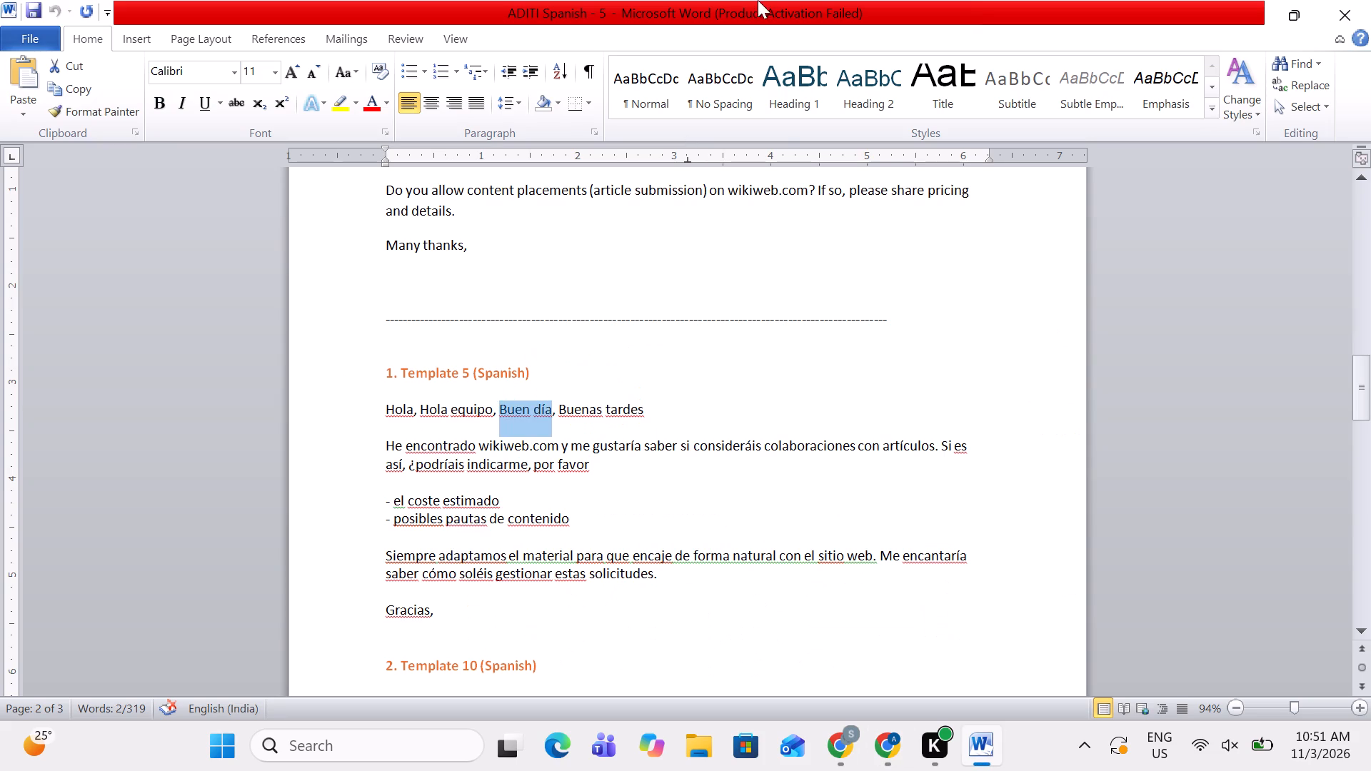
key(alt+Tab)
key(alt+Tab)
key(Tab)
key(Right)
key(Right)
key(Right)
key(Right)
key(Right)
key(Right)
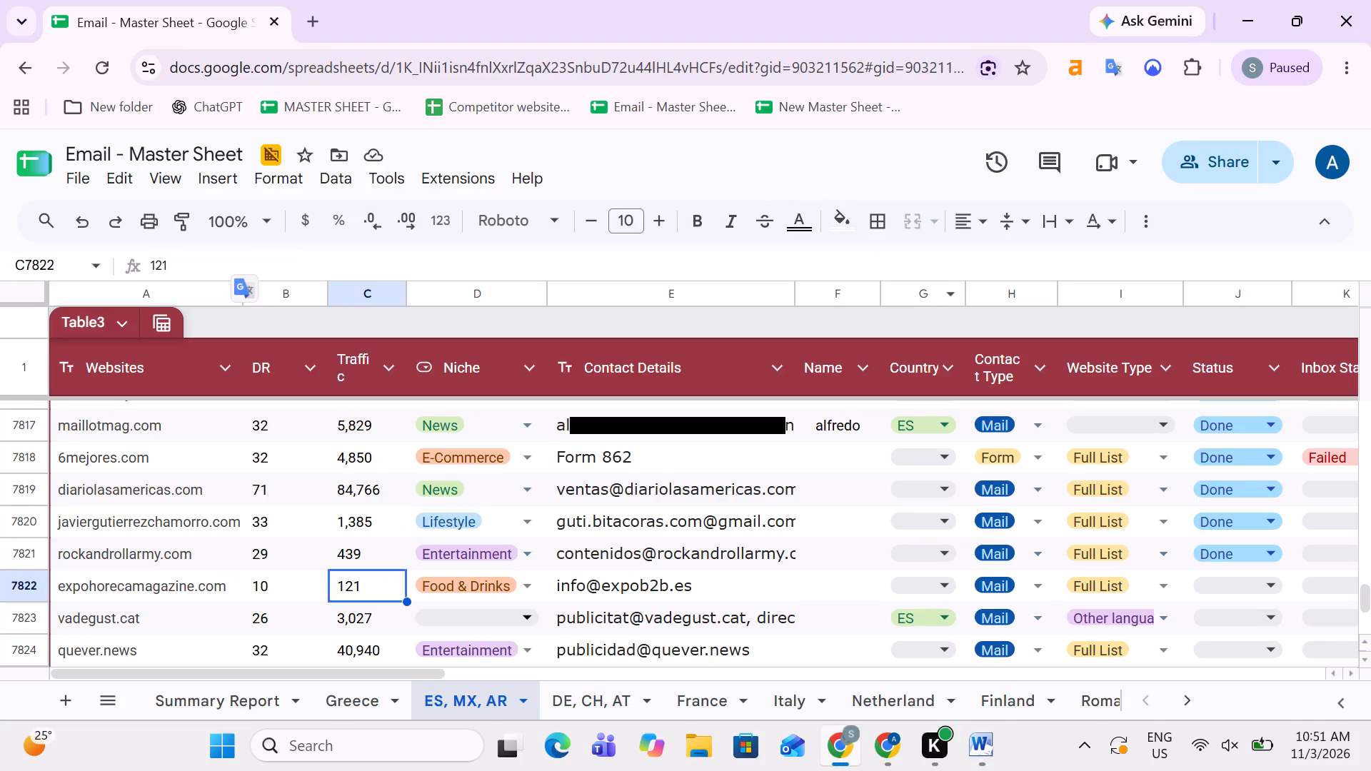
key(Right)
key(Right)
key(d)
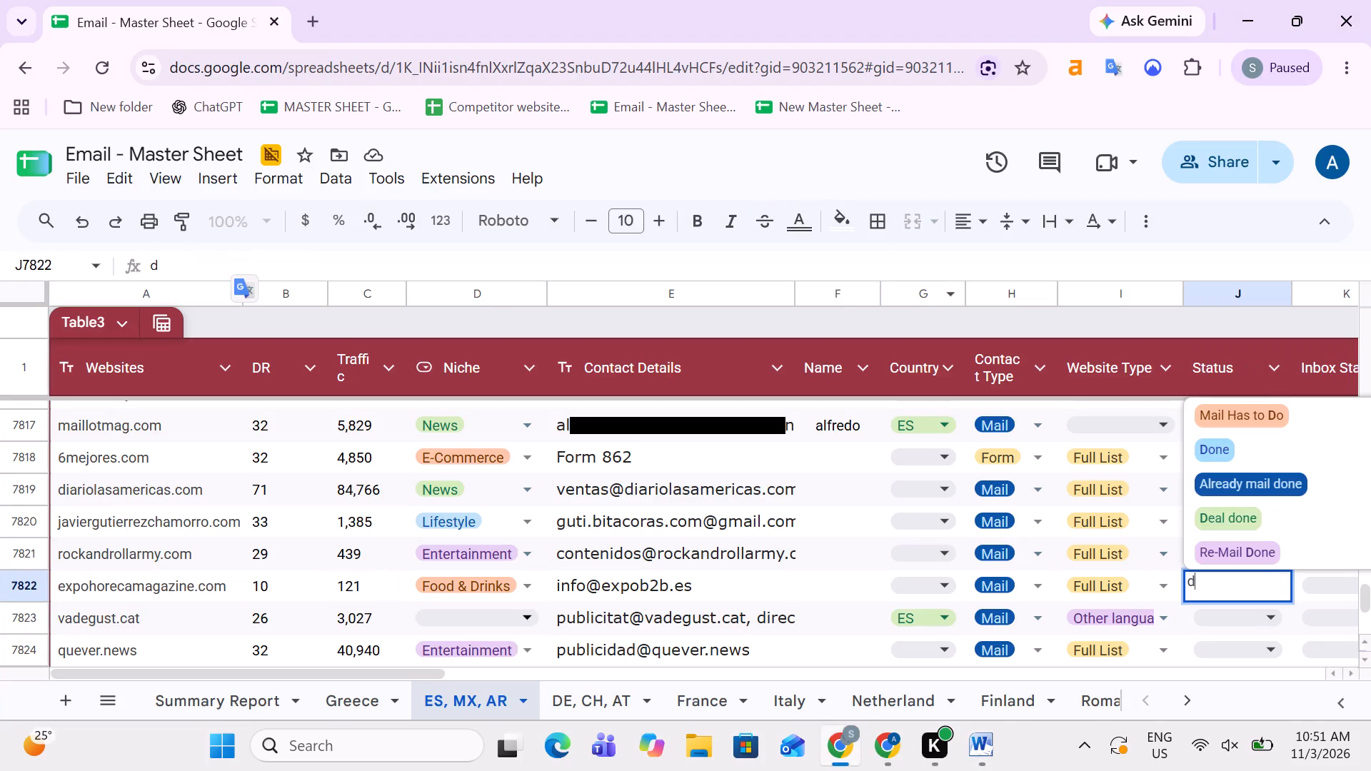
key(Down)
key(Return)
Set the Inbox Status of row 7822 to Yes.
key(Up)
key(Right)
key(Right)
key(Left)
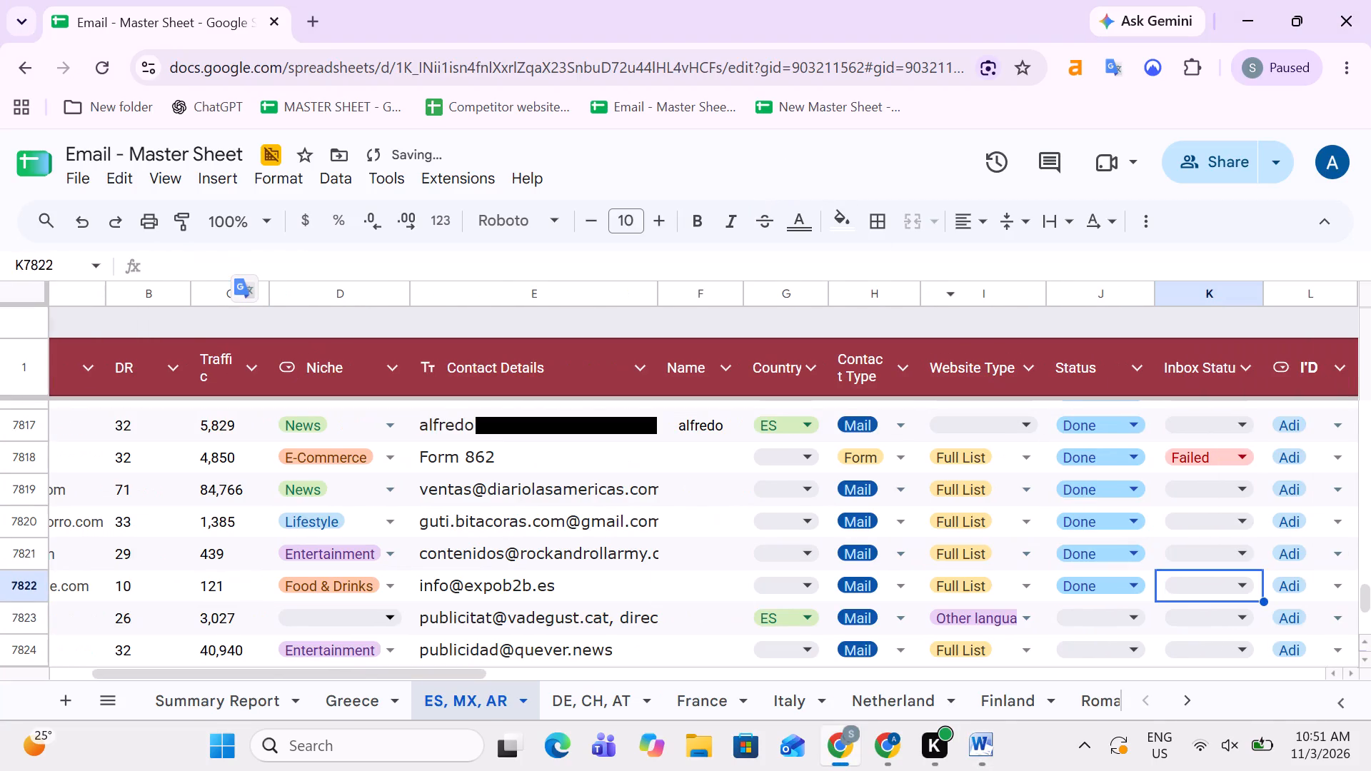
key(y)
key(Down)
key(Return)
key(Up)
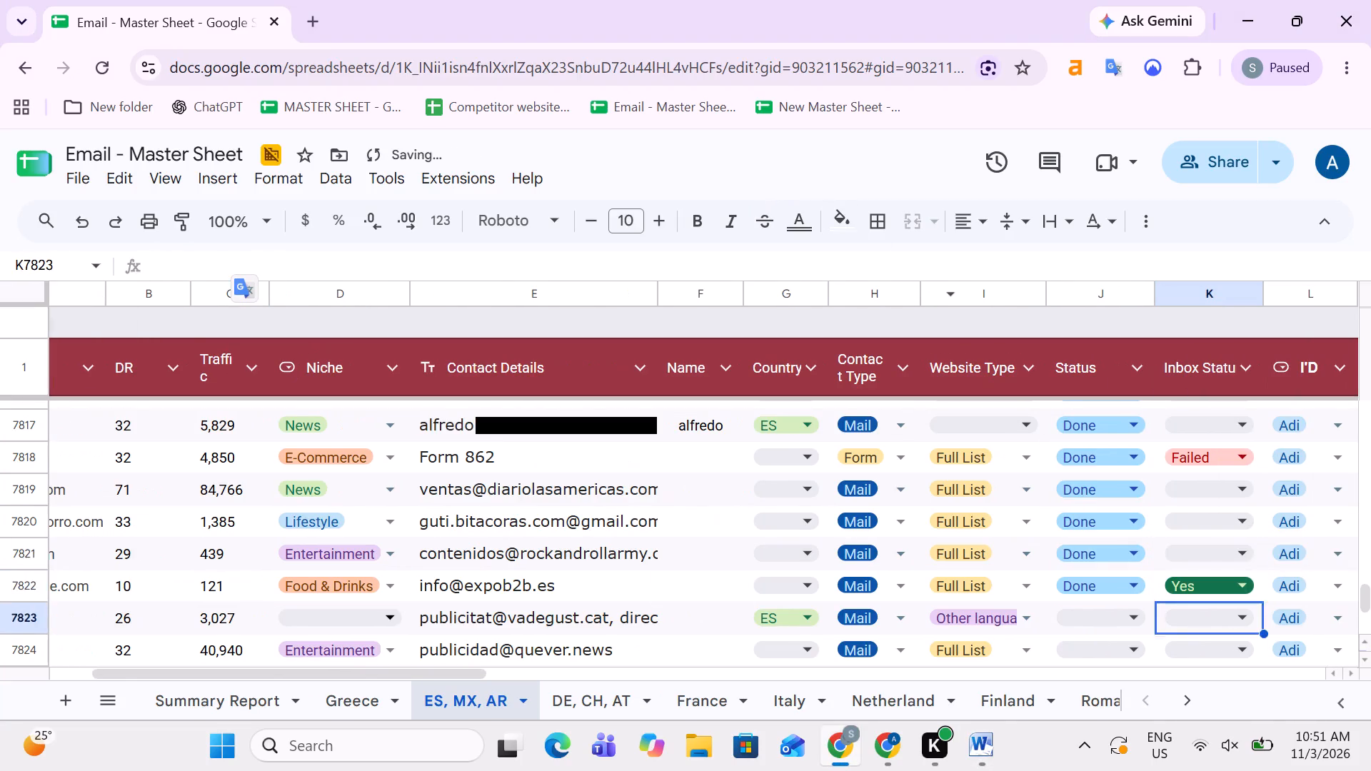
key(Right)
key(Right)
key(Right)
key(Left)
key(Left)
key(Right)
key(alt+Tab)
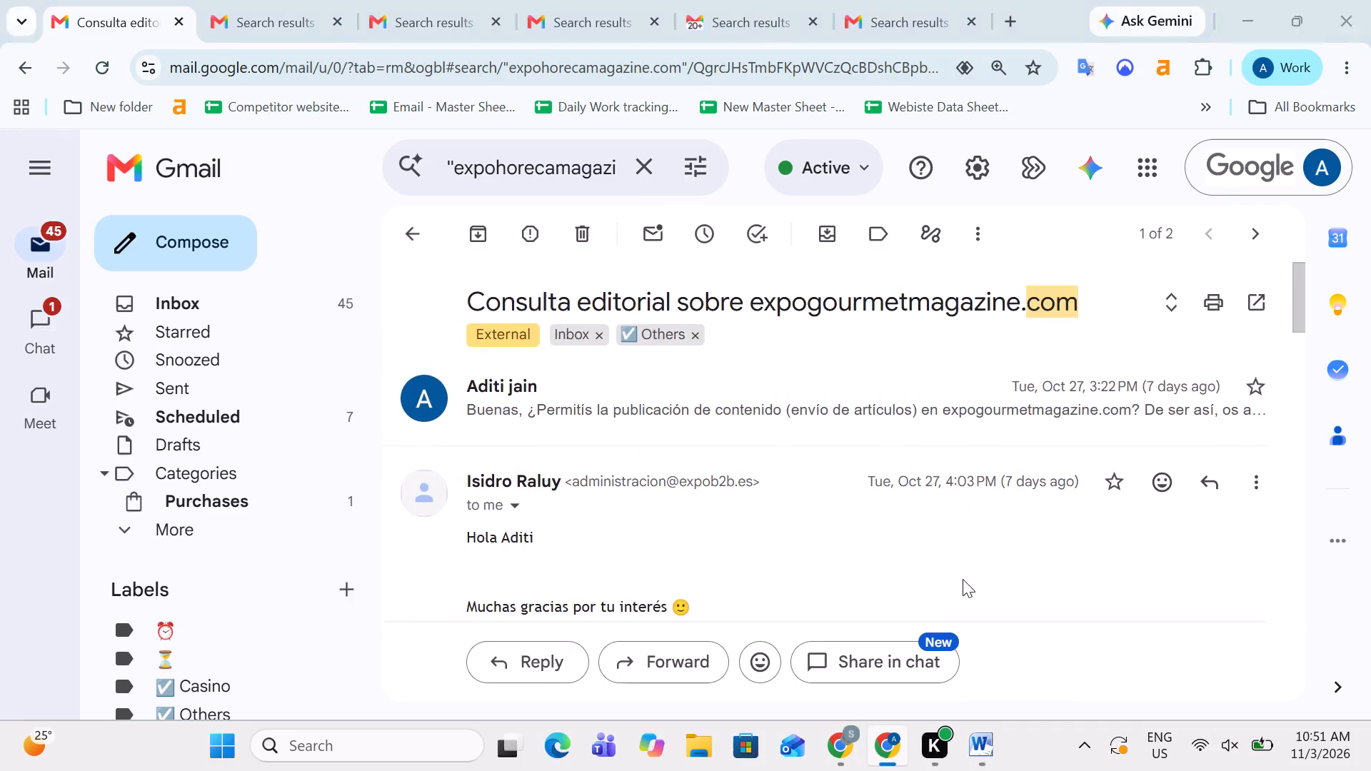
key(alt+Tab)
key(alt+Tab)
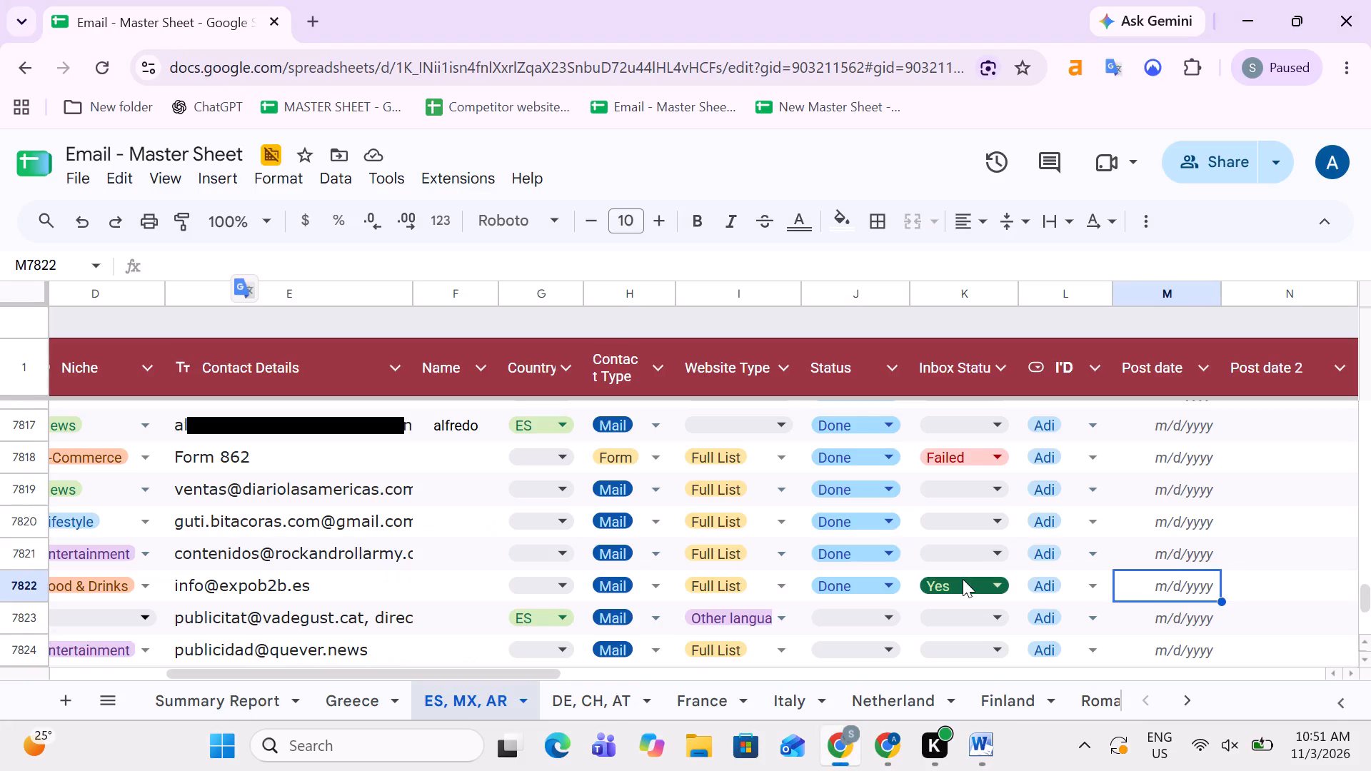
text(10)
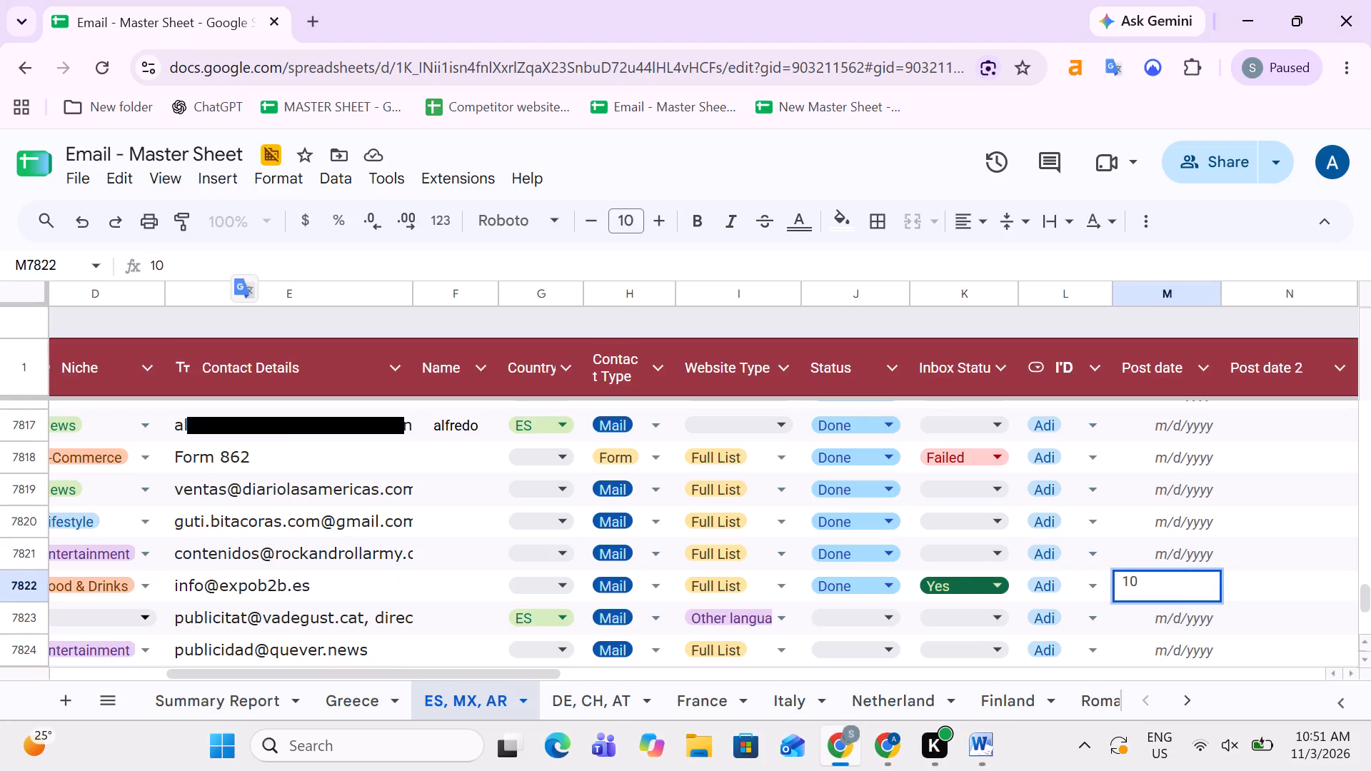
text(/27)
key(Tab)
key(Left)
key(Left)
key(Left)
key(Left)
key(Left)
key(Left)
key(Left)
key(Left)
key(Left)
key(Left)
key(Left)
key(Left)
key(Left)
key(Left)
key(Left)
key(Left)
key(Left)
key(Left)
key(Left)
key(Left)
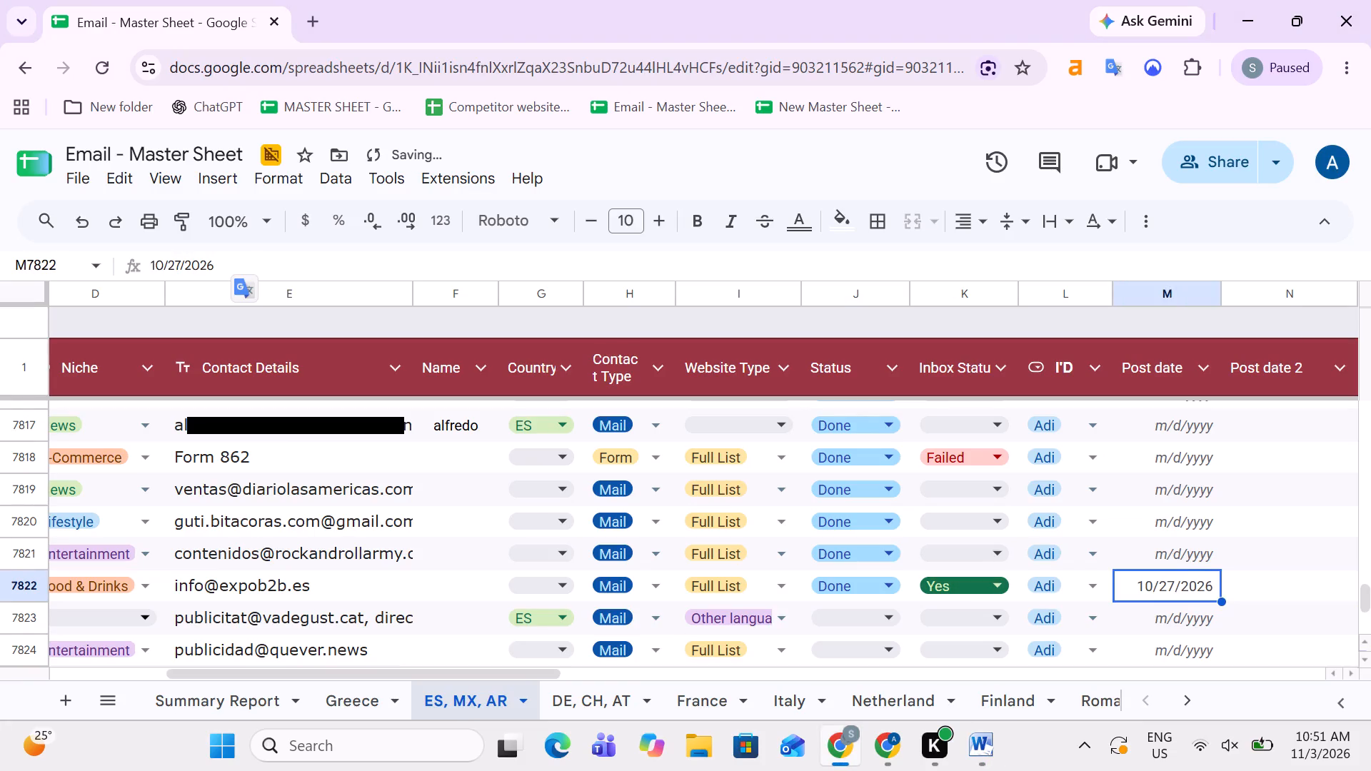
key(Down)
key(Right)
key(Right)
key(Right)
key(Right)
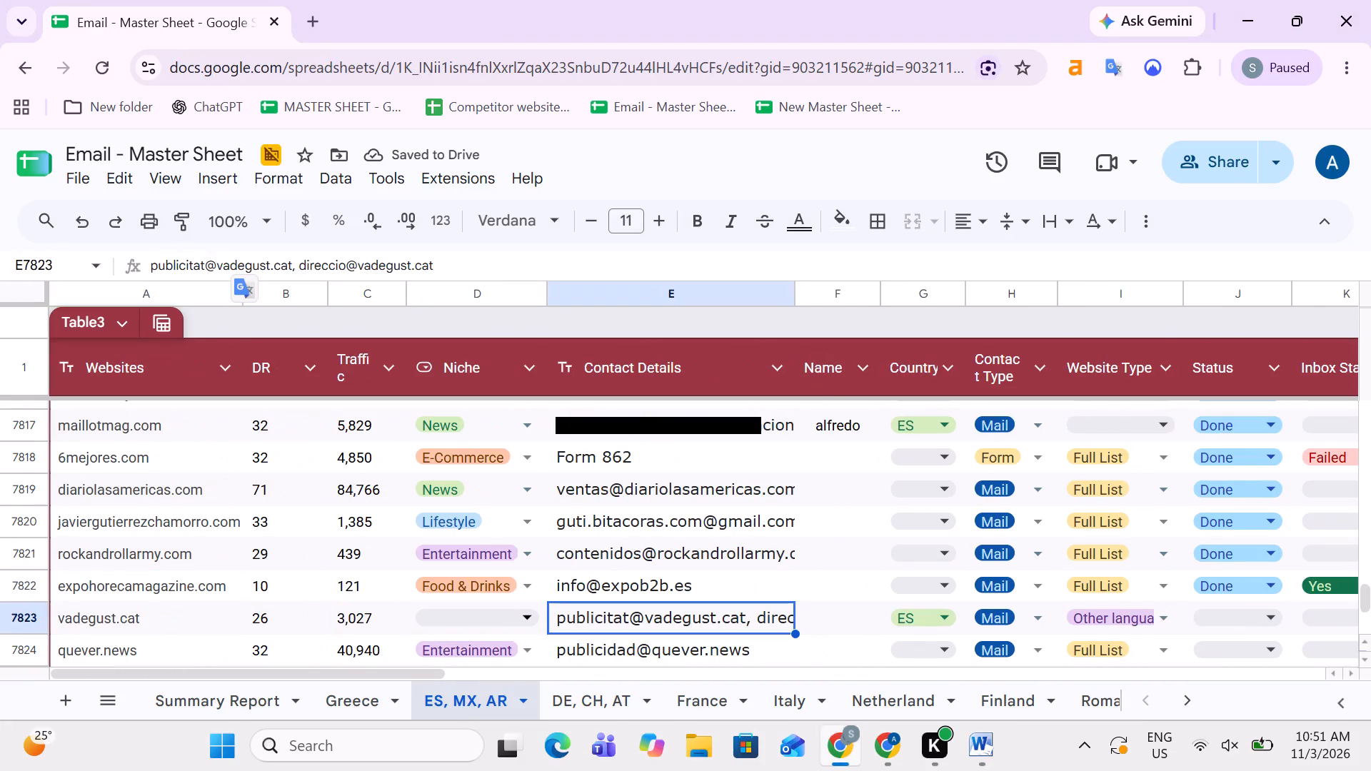
click(283, 262)
drag(283, 262, 146, 272)
key(ctrl+c)
key(ctrl+c)
key(ctrl+c)
key(ctrl+c)
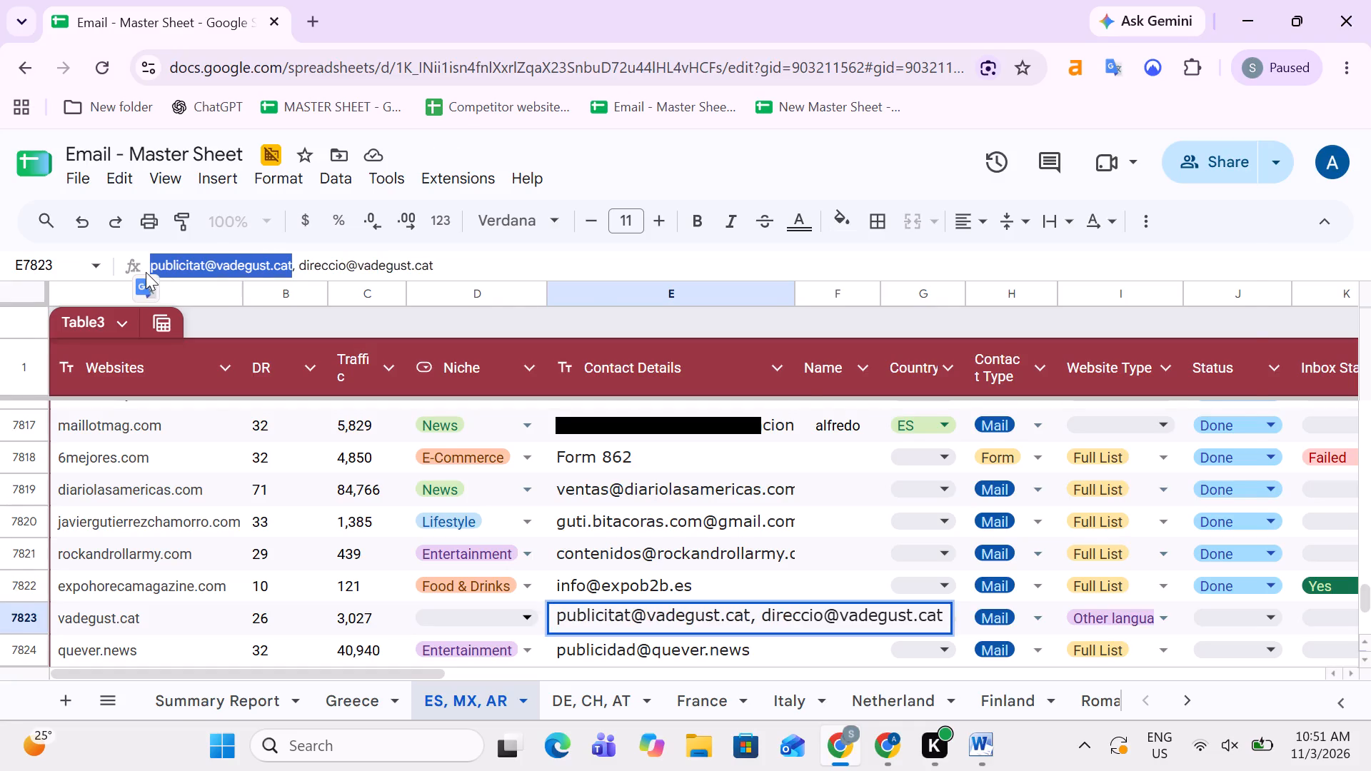
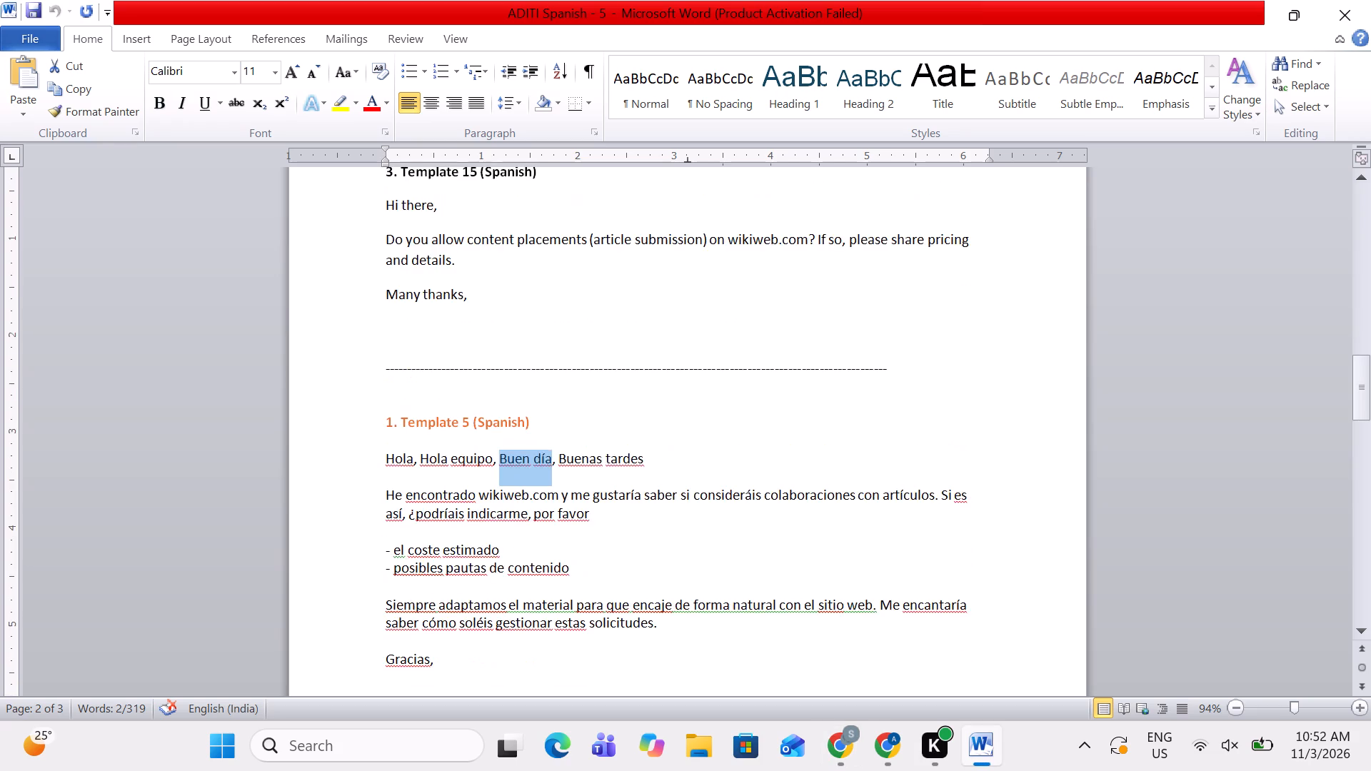
Select the fifth subject line, "Solicitud de publicación de contenido – wikiweb", in the ADITI Spanish subjects list.
scroll(653, 553, up, 20)
scroll(653, 553, up, 15)
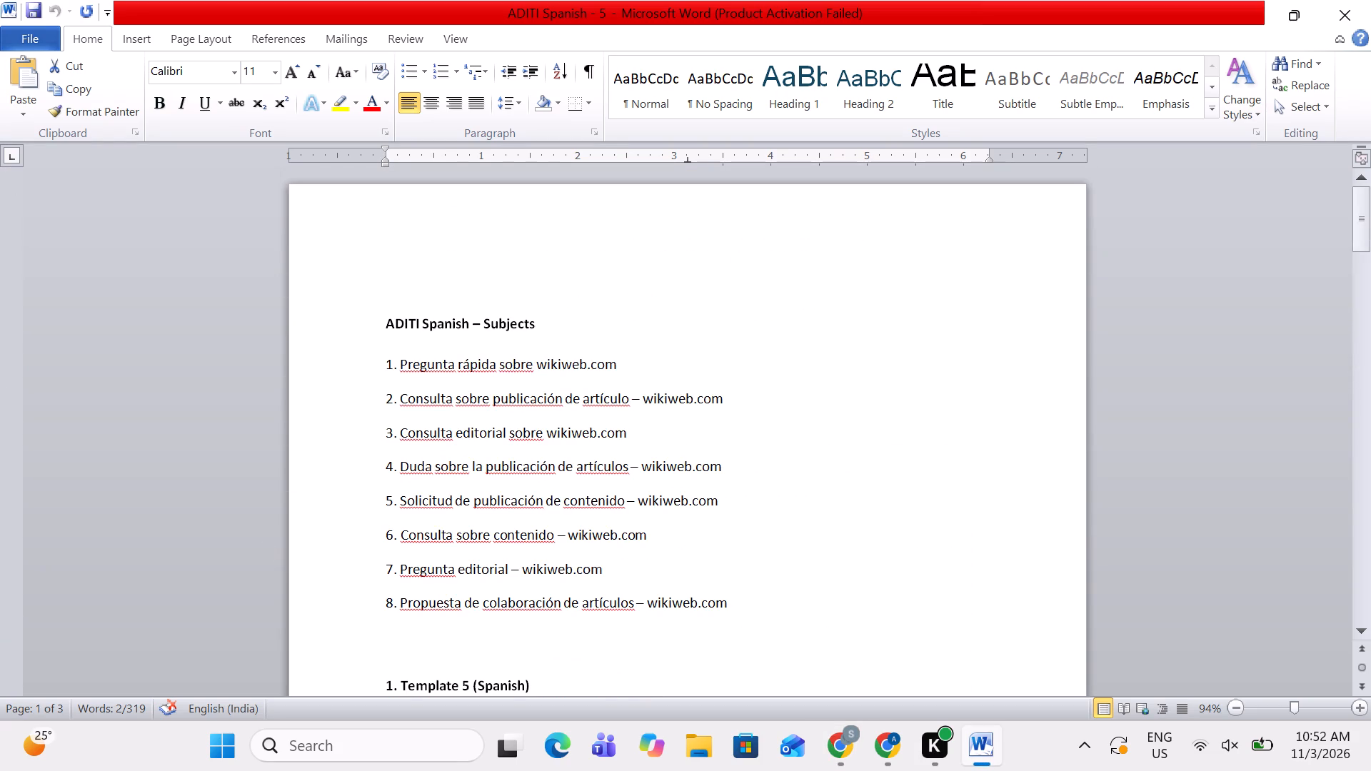
click(418, 498)
drag(418, 498, 683, 493)
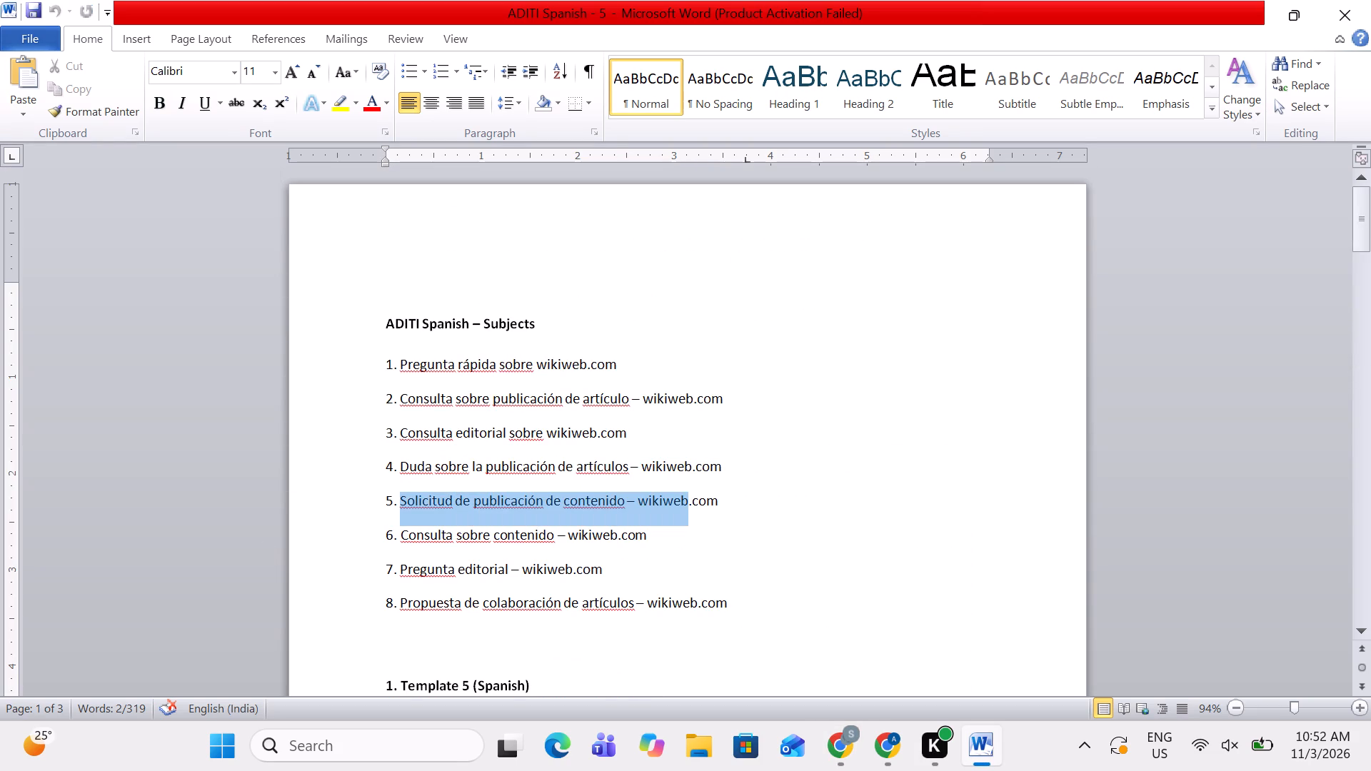
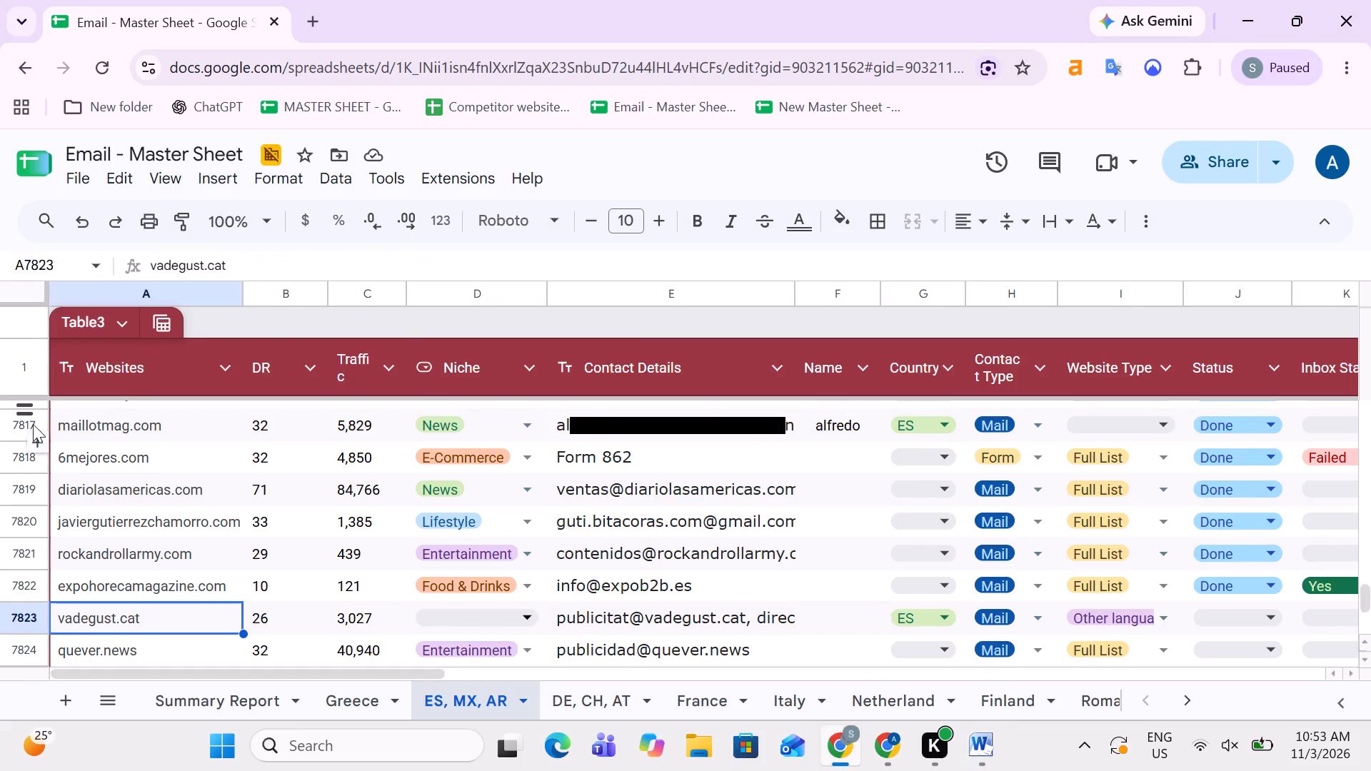
Copy the website address vadegust.cat from the Websites column of row 7823.
triple_click(228, 267)
key(ctrl+c)
key(ctrl+c)
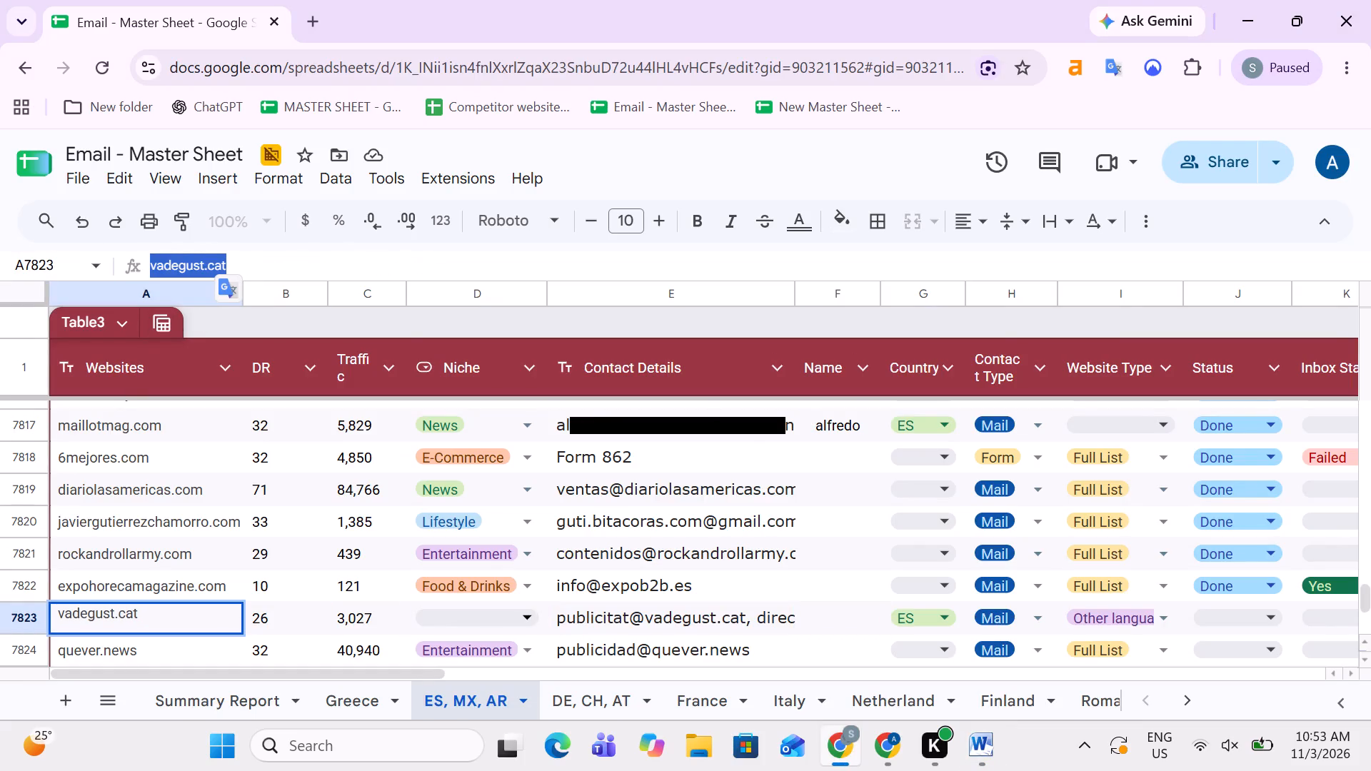
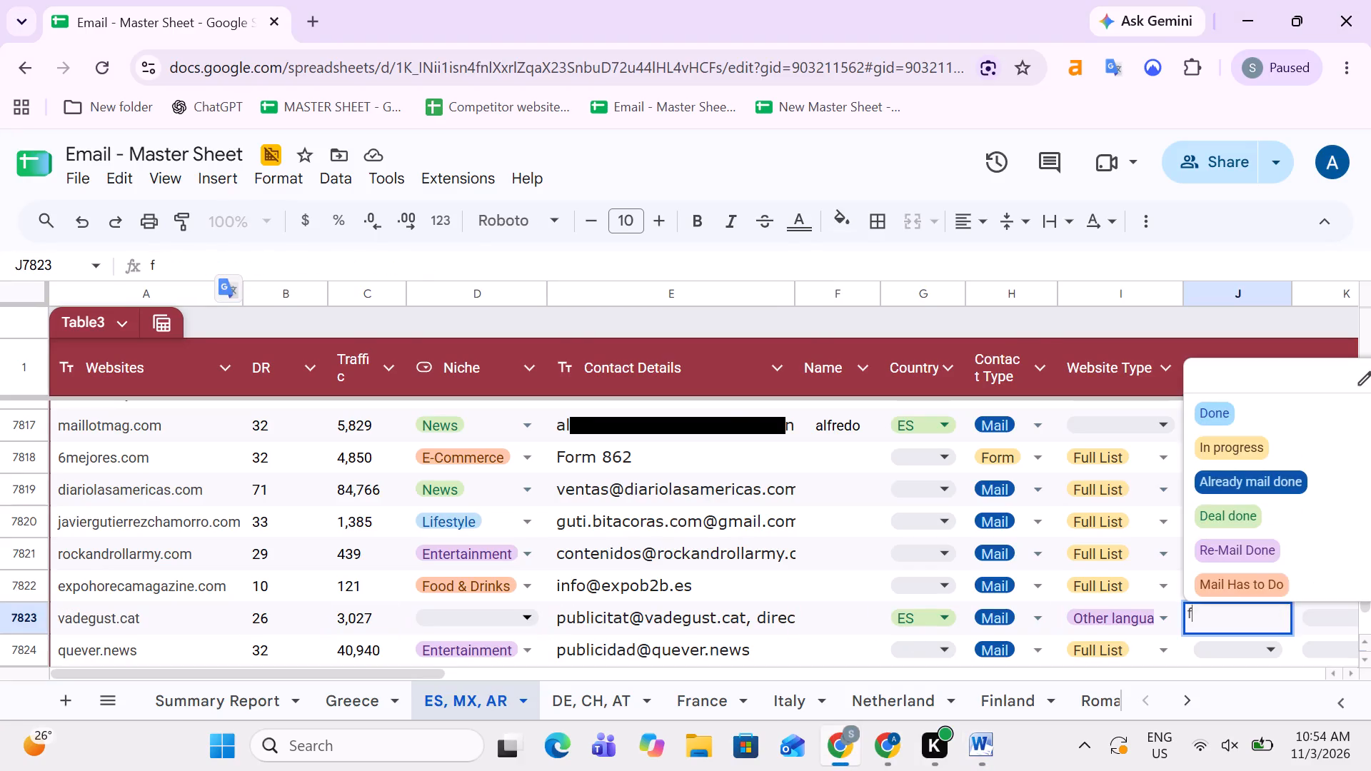
Set the Status of vadegust.cat in row 7823 to Done.
key(BackSpace)
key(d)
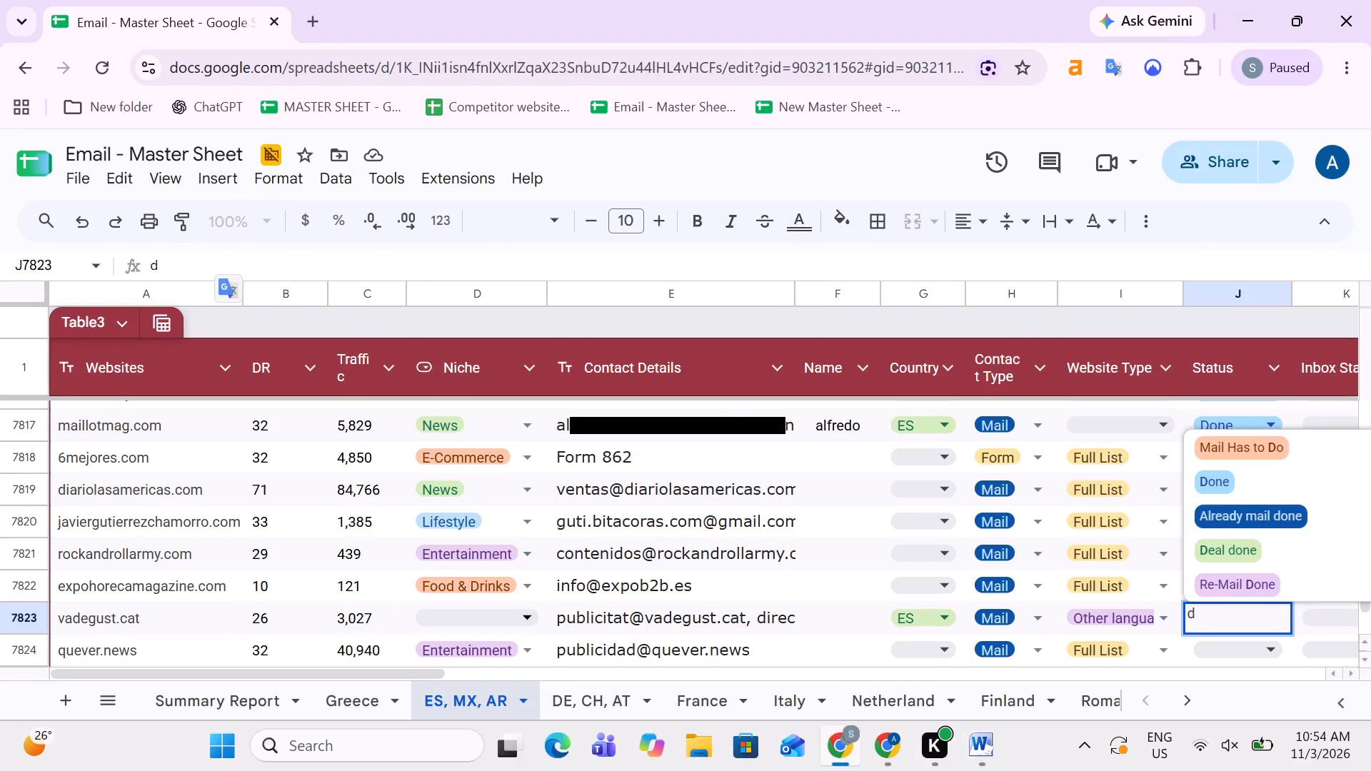
key(Down)
key(Return)
key(Up)
key(Right)
key(Right)
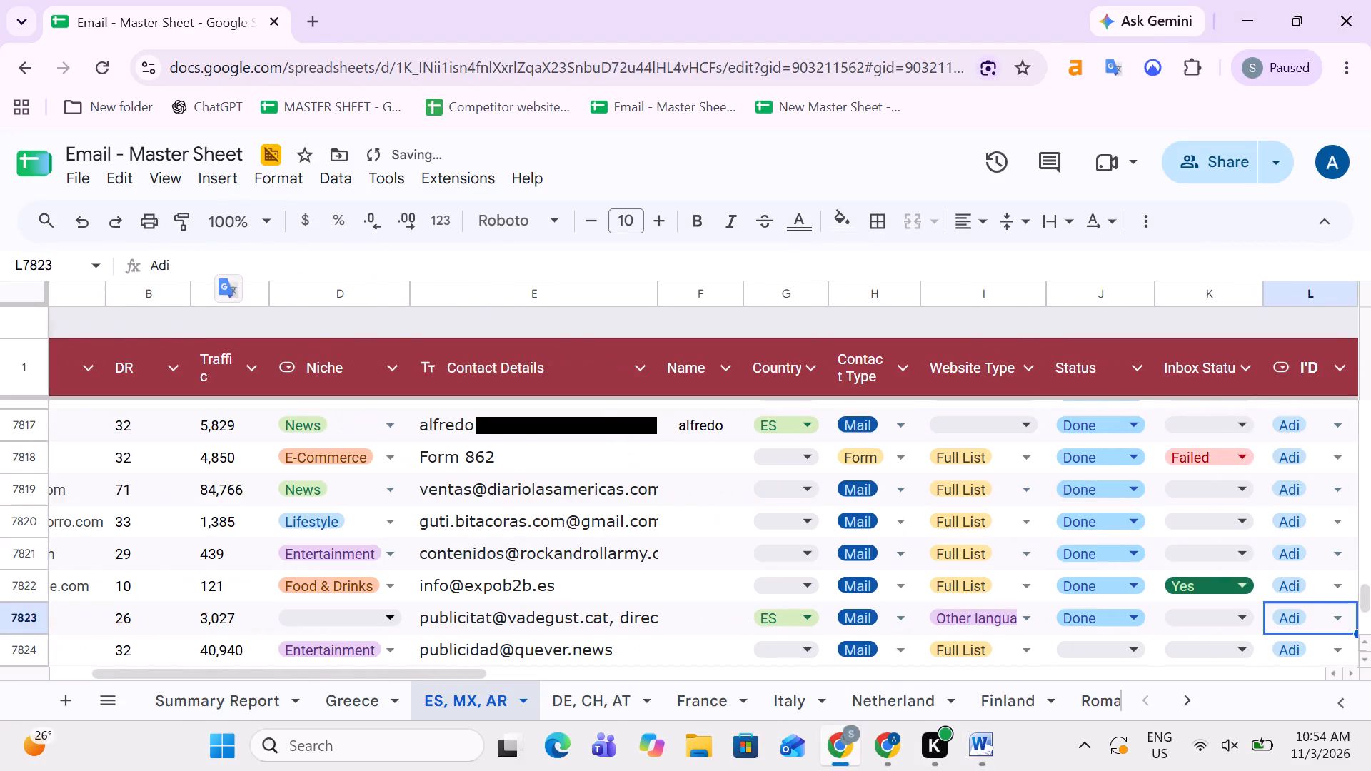
Select the full contact e-mail text in the Contact Details of quever.news in row 7824.
key(Left)
key(Left)
key(Left)
key(Left)
key(Left)
key(Left)
key(Left)
key(Left)
key(Left)
key(Left)
key(Left)
key(Left)
key(Left)
key(Left)
key(Left)
key(Left)
key(Left)
key(Left)
key(Left)
key(Left)
key(Down)
key(Right)
key(Right)
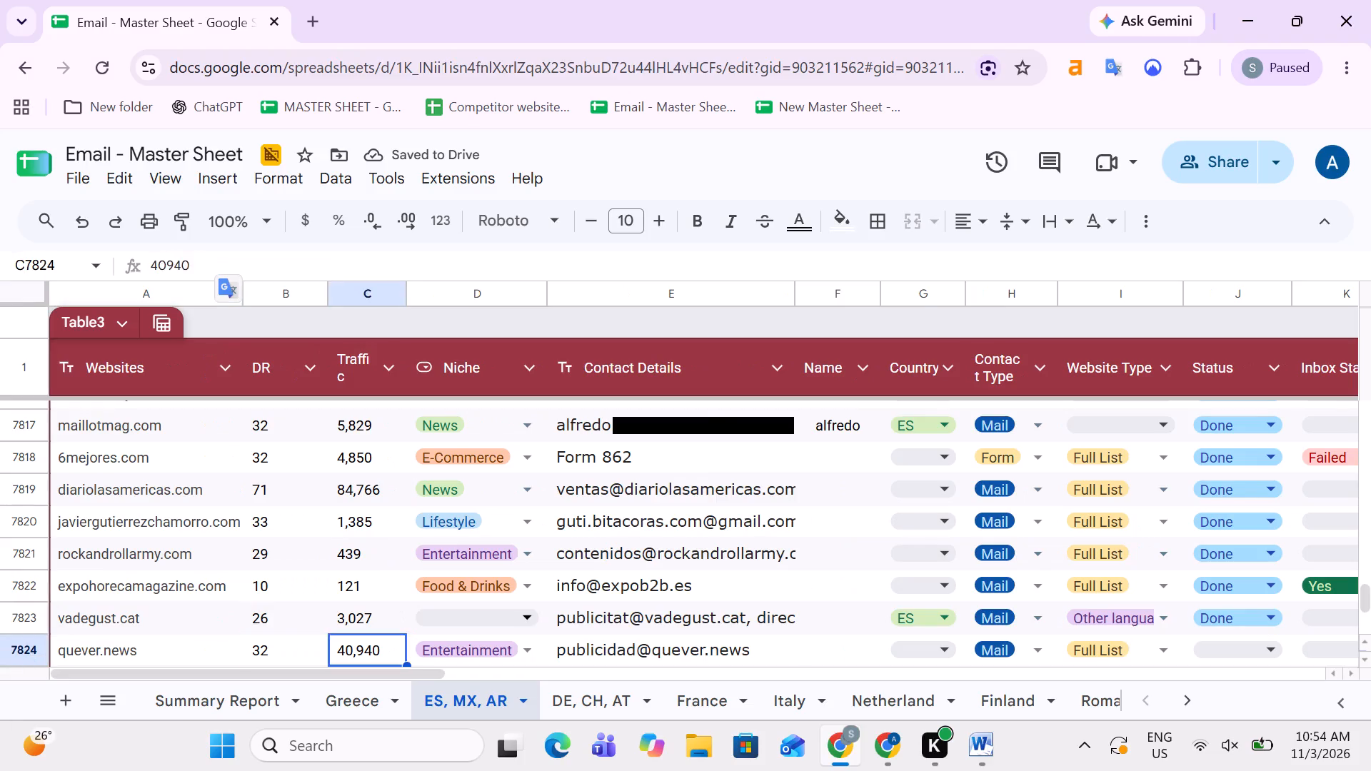
key(Right)
key(Right)
triple_click(260, 264)
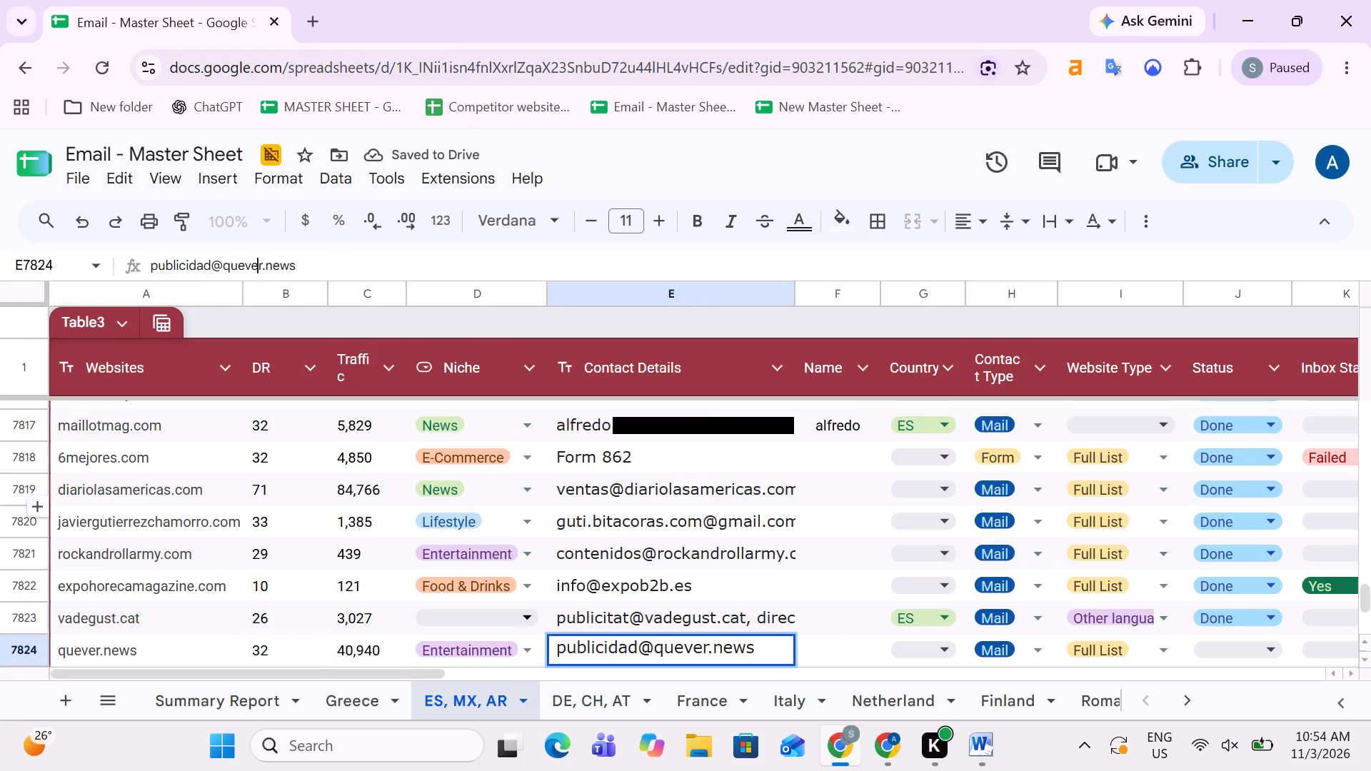
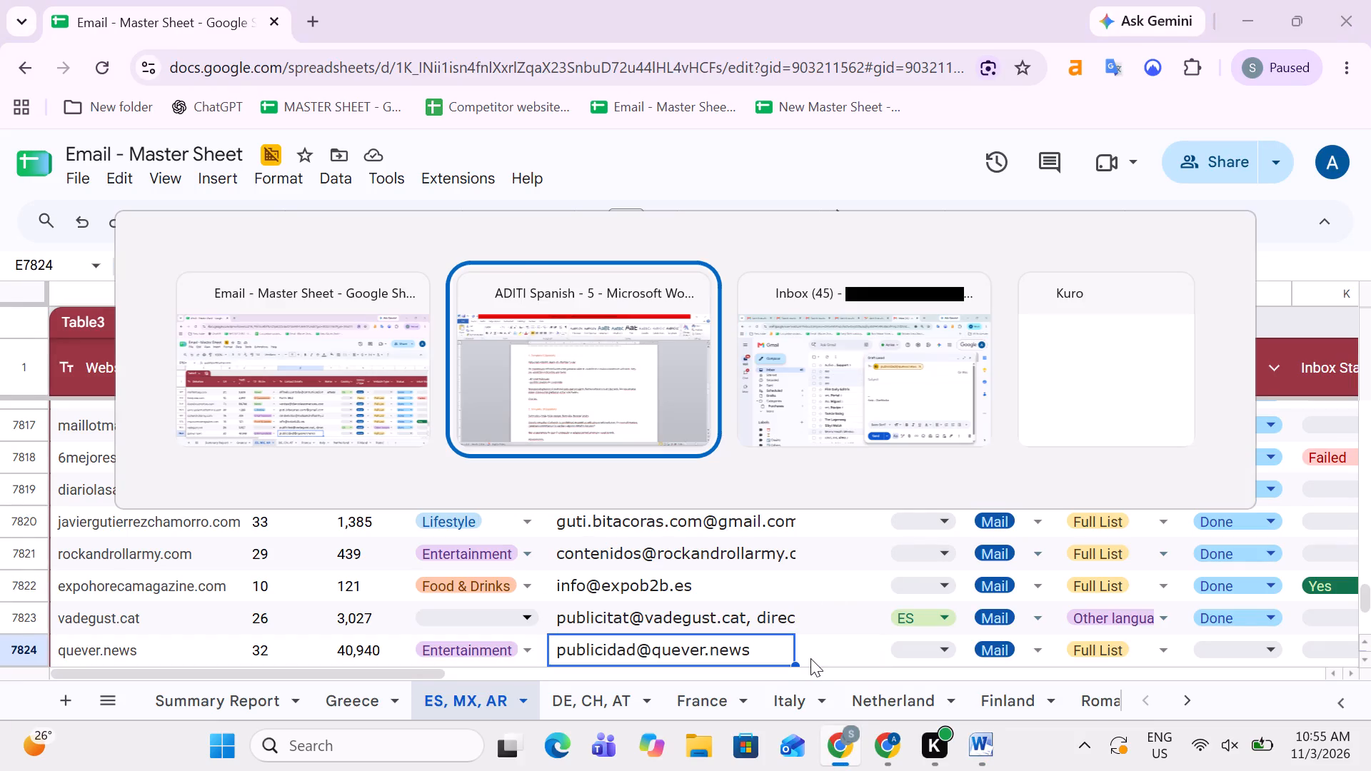
Switch to the ADITI Spanish - 5 document in Word and look through its outreach template text.
scroll(803, 557, down, 4)
scroll(576, 473, down, 13)
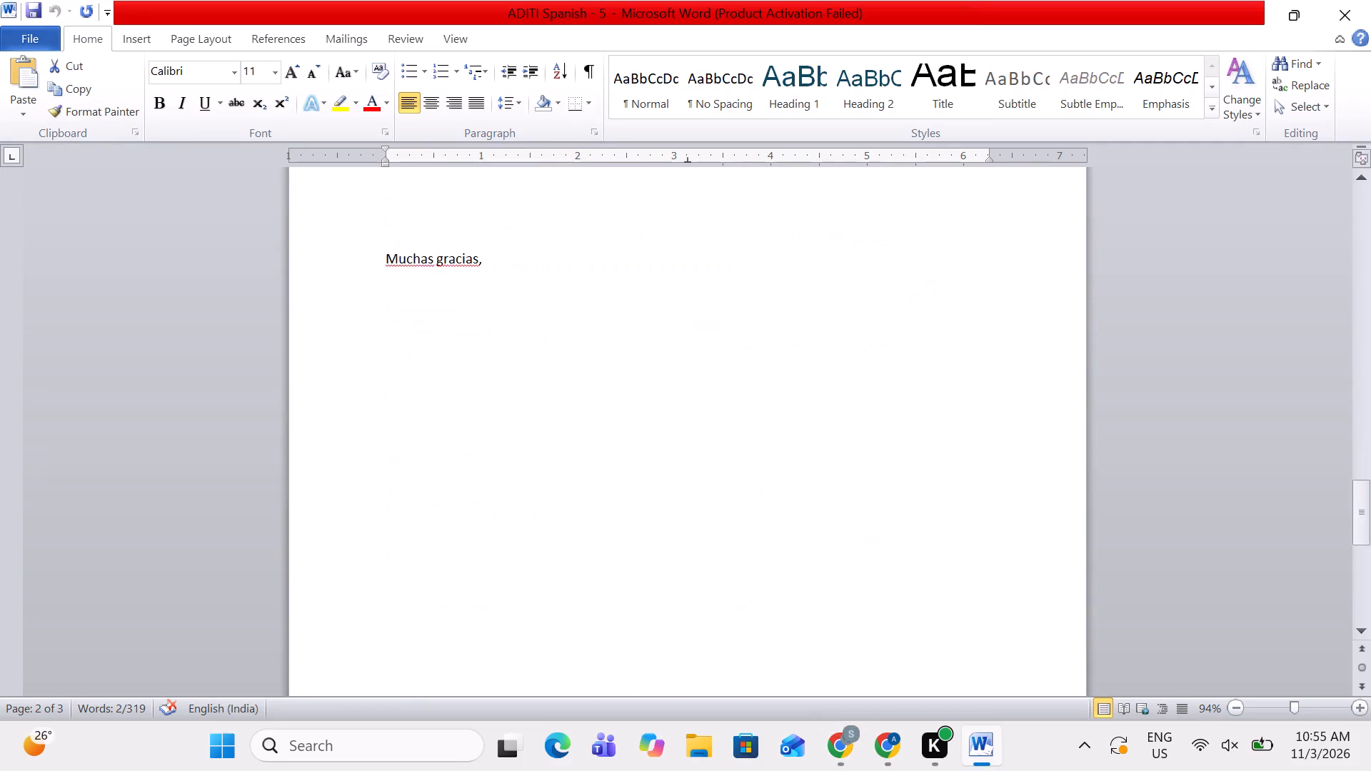
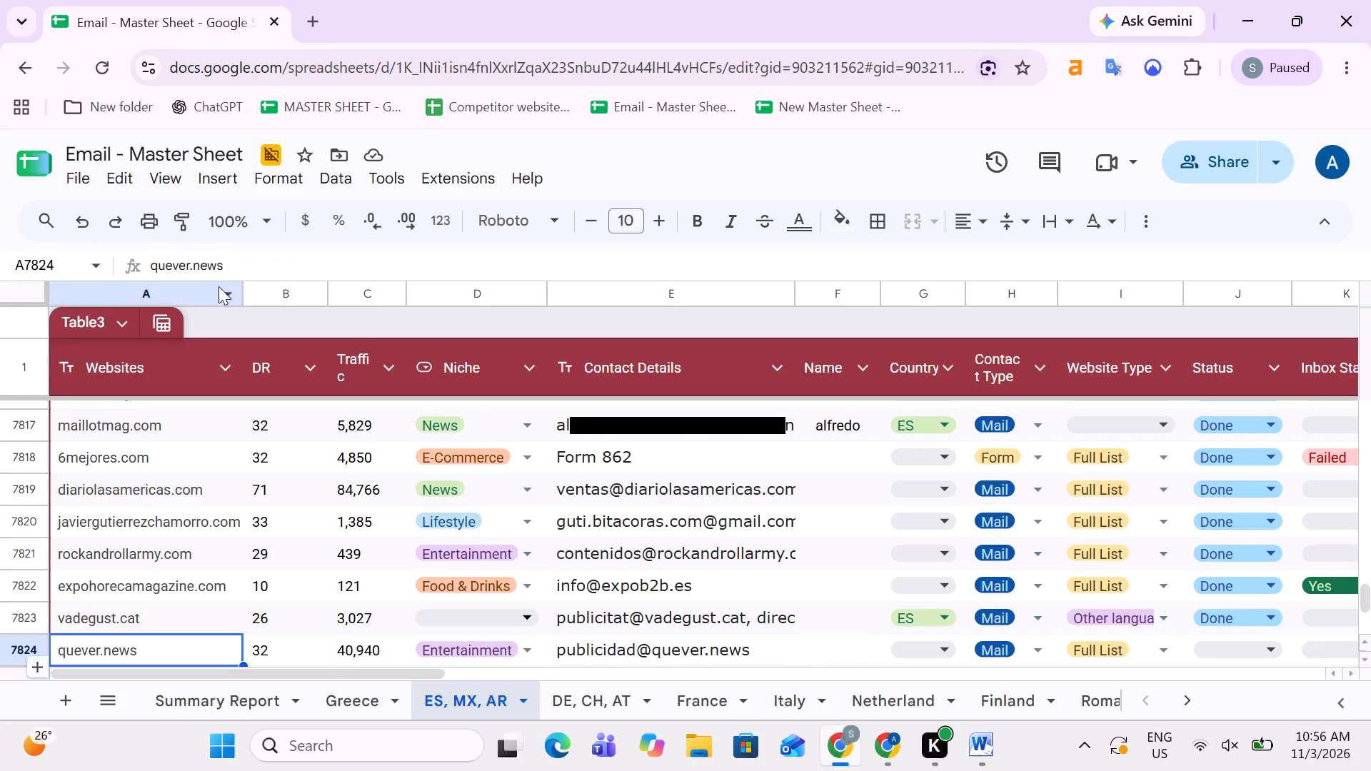
Copy the website name quever.news from row 7824 of the Websites column.
triple_click(234, 263)
key(ctrl+c)
key(ctrl+c)
key(ctrl+c)
key(ctrl+c)
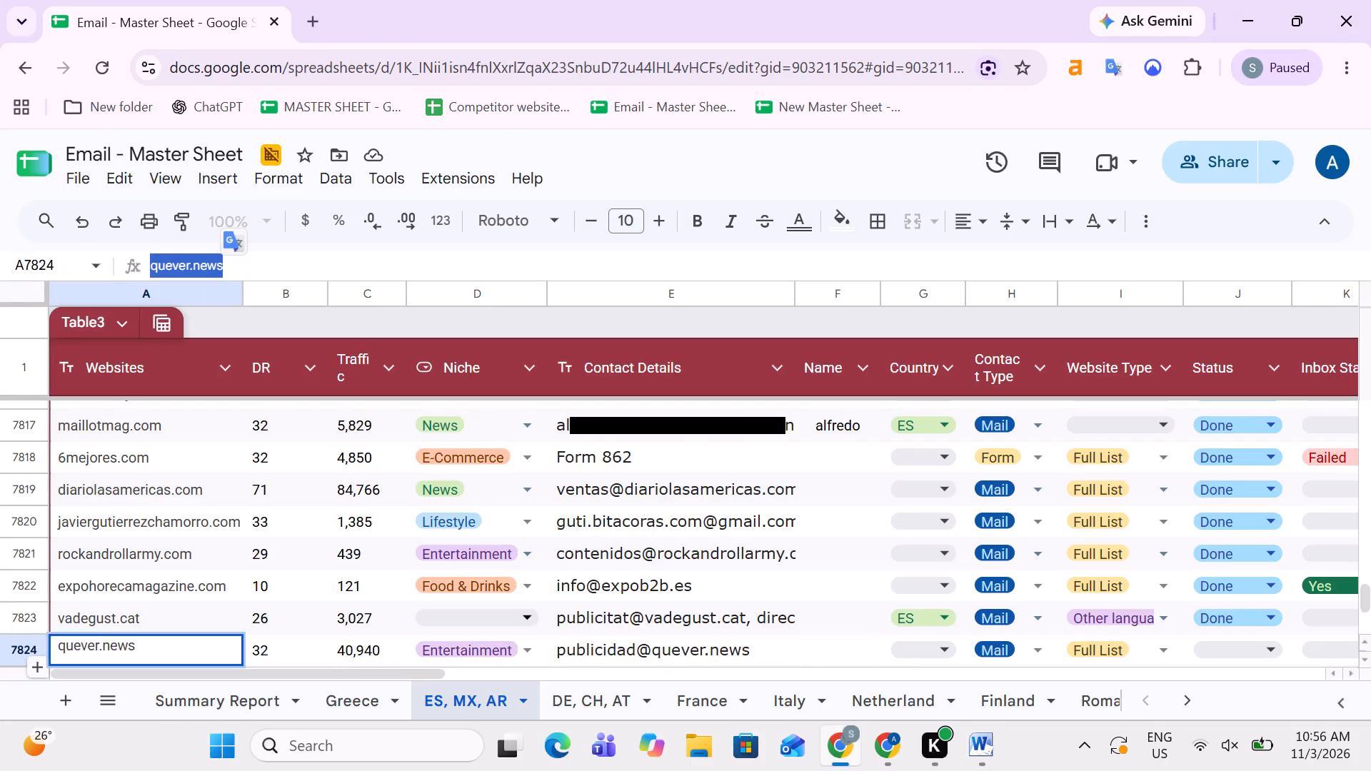
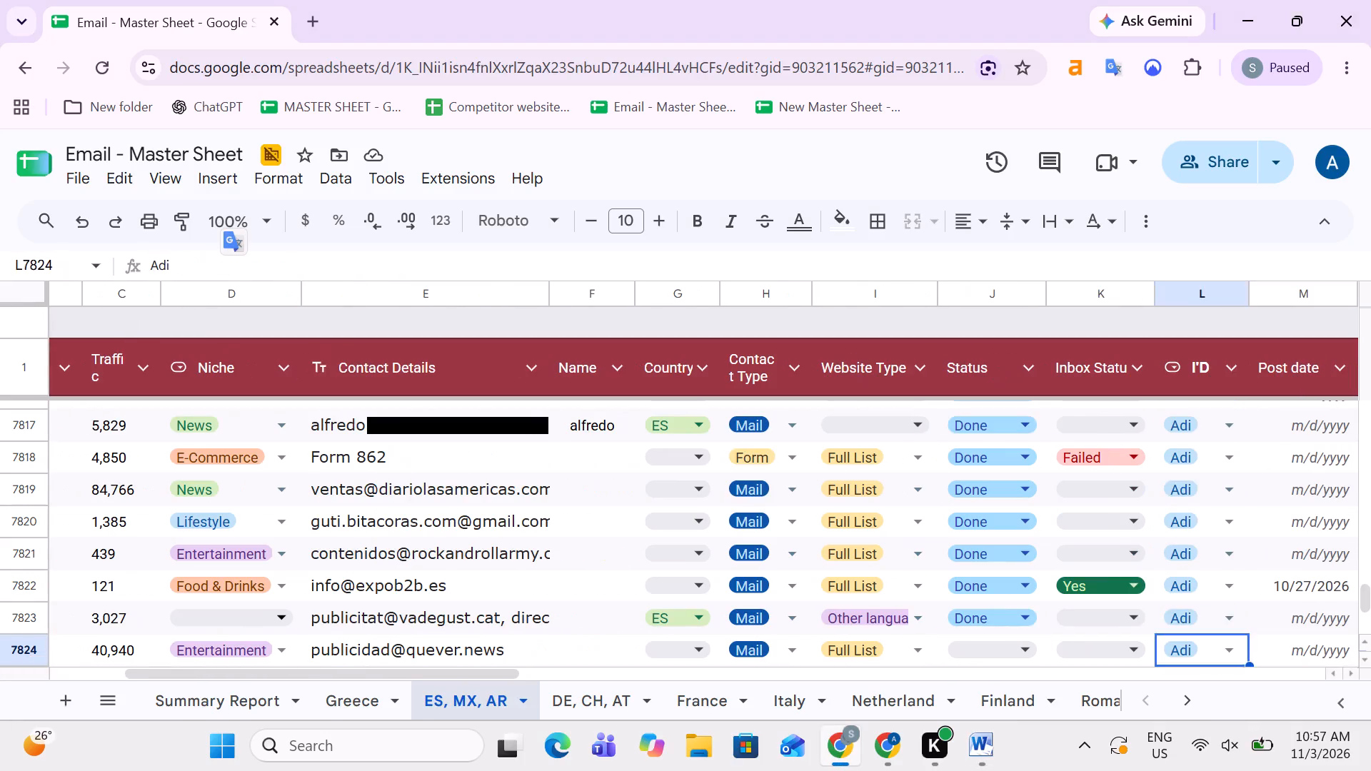
Set the Status of the quever.news entry in row 7824 to Done.
key(Right)
key(Left)
key(Left)
key(Left)
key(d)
key(Down)
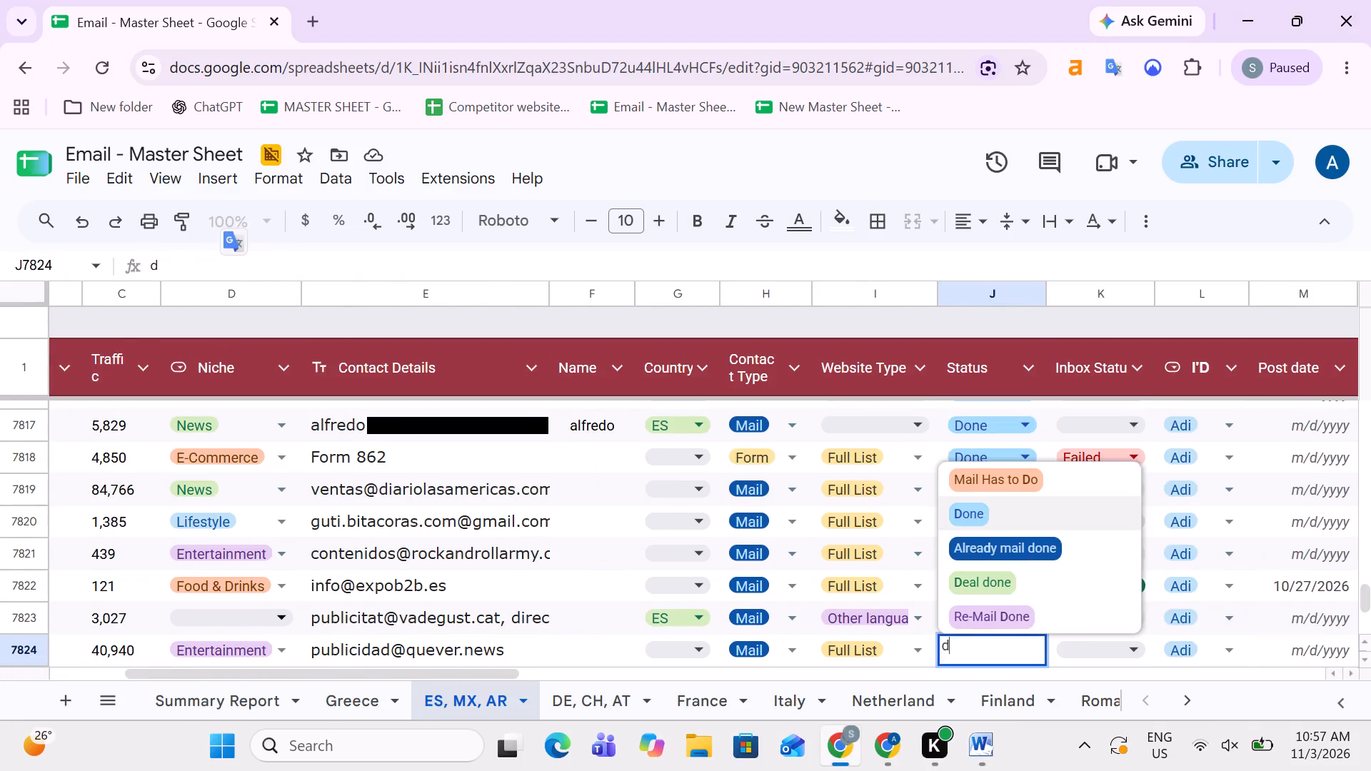
key(Return)
Look over the unprocessed rows below row 7824 and check the Website Type entry of row 7825.
key(Down)
key(Down)
key(Down)
key(Up)
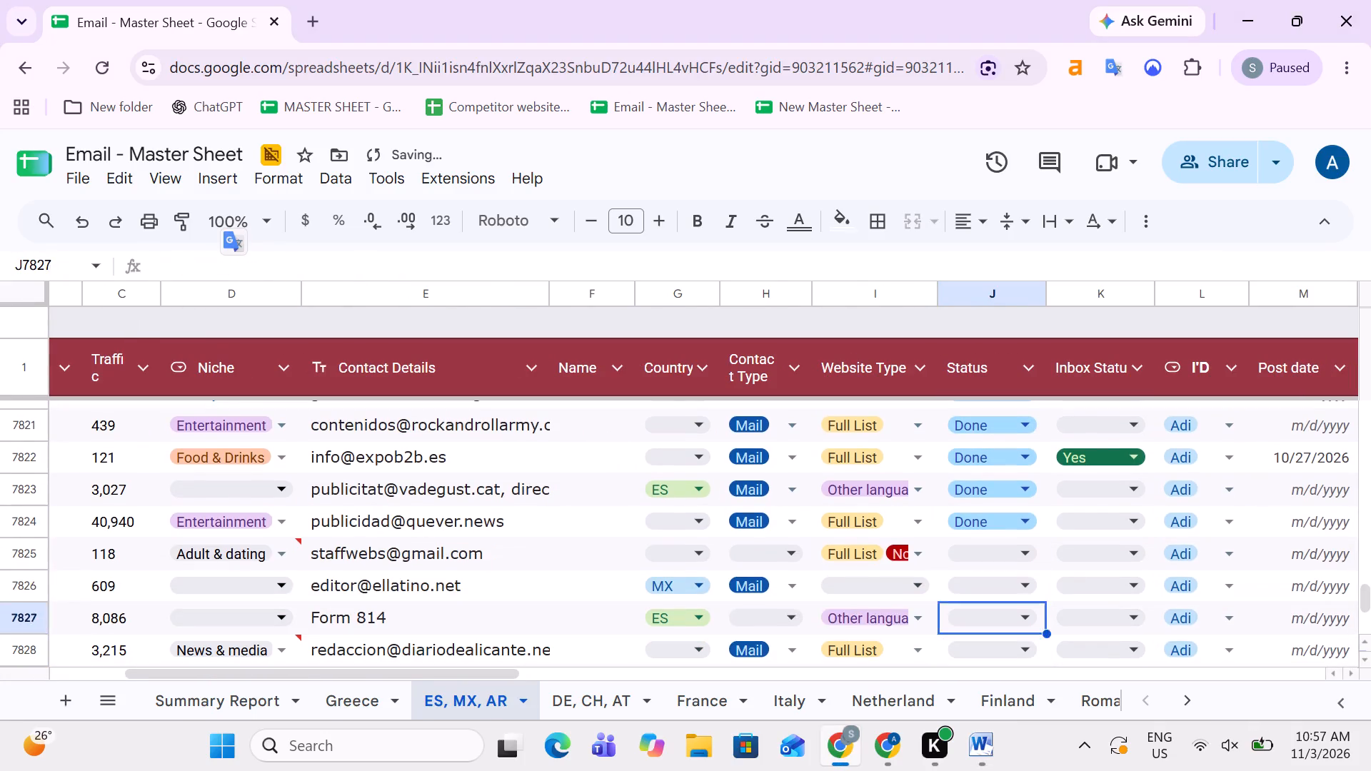
key(Up)
key(Up)
key(Left)
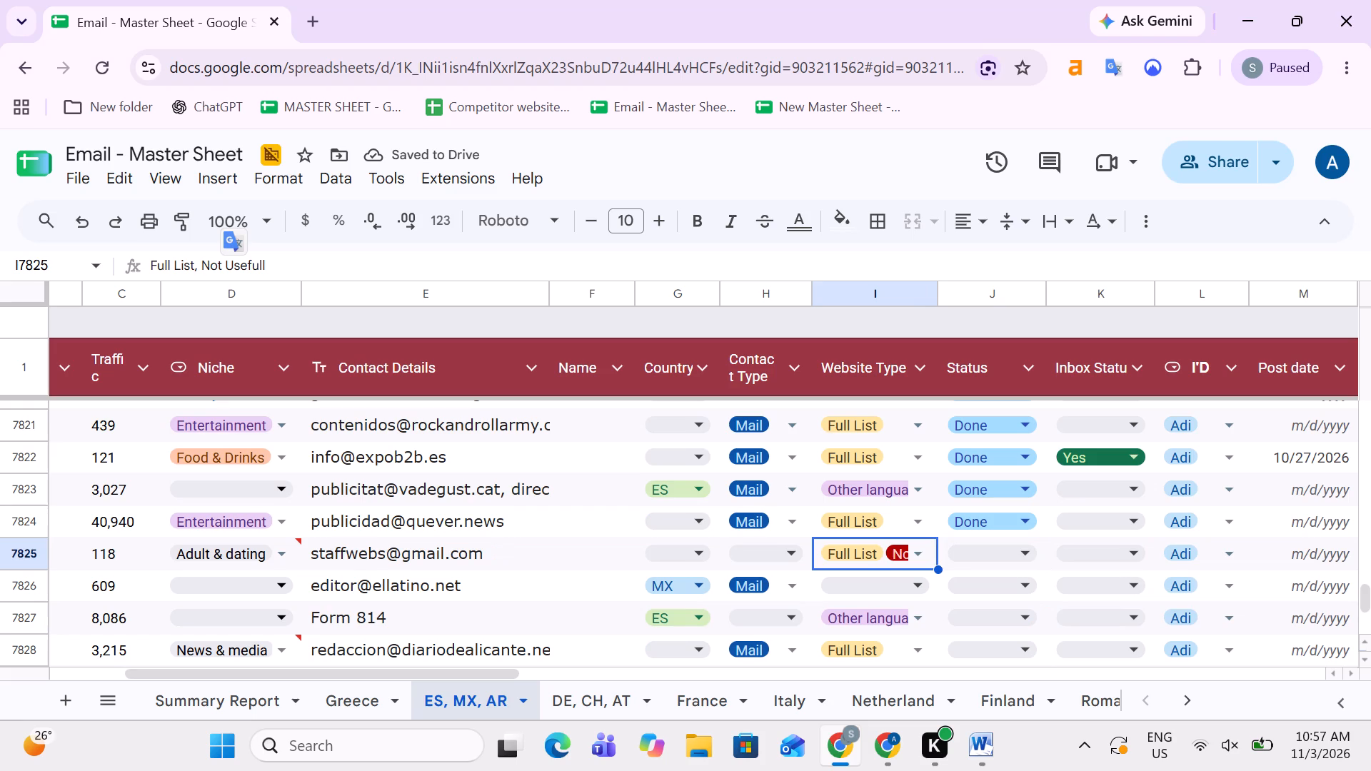
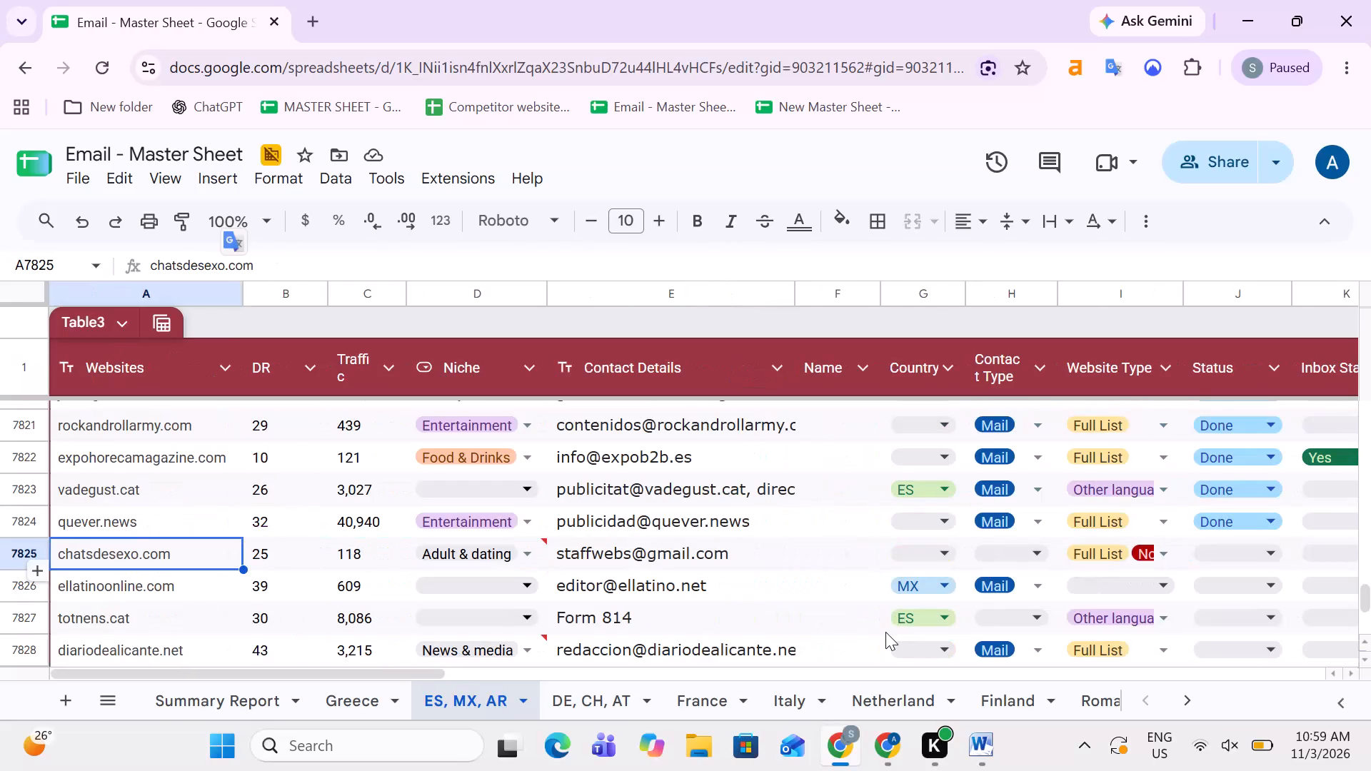
Set the Niche of chatsdesexo.com in row 7825 to Adult.
key(Right)
key(Right)
key(Right)
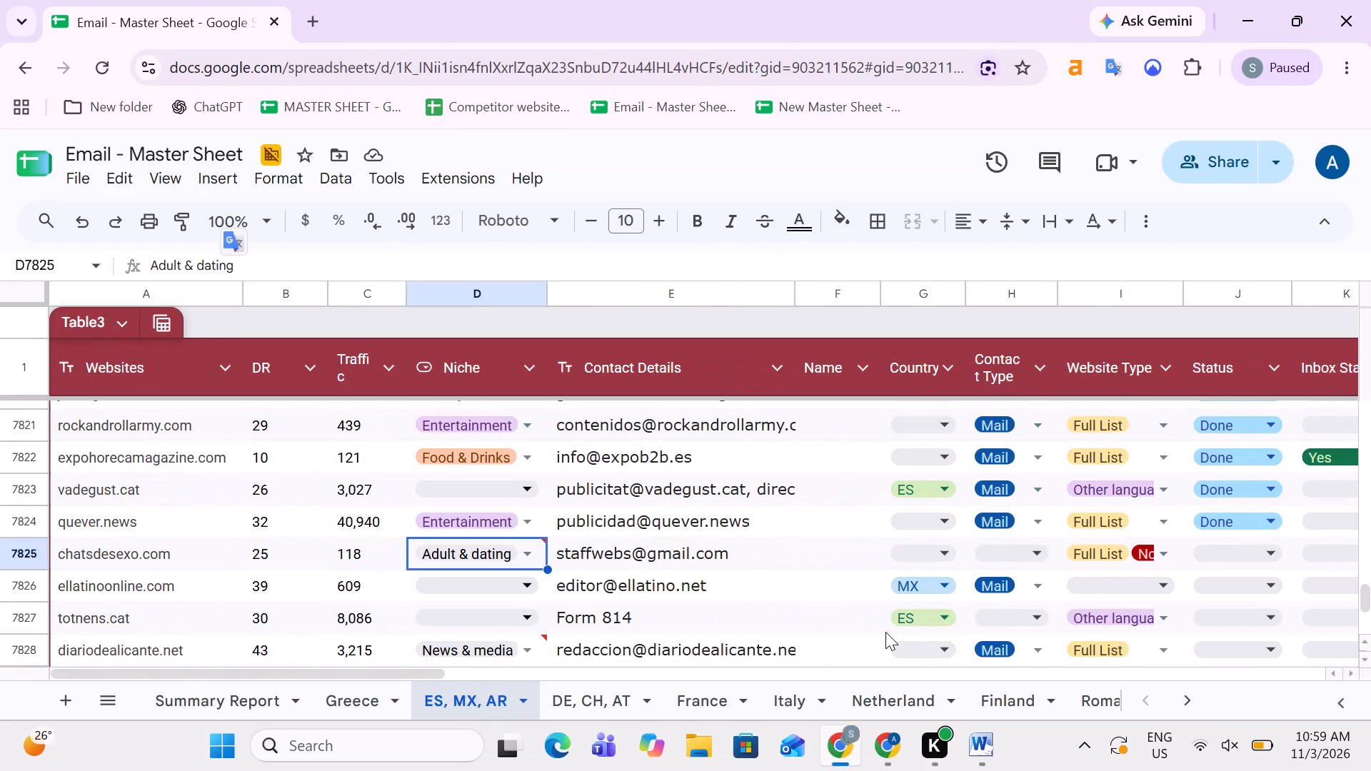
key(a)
key(Down)
key(Up)
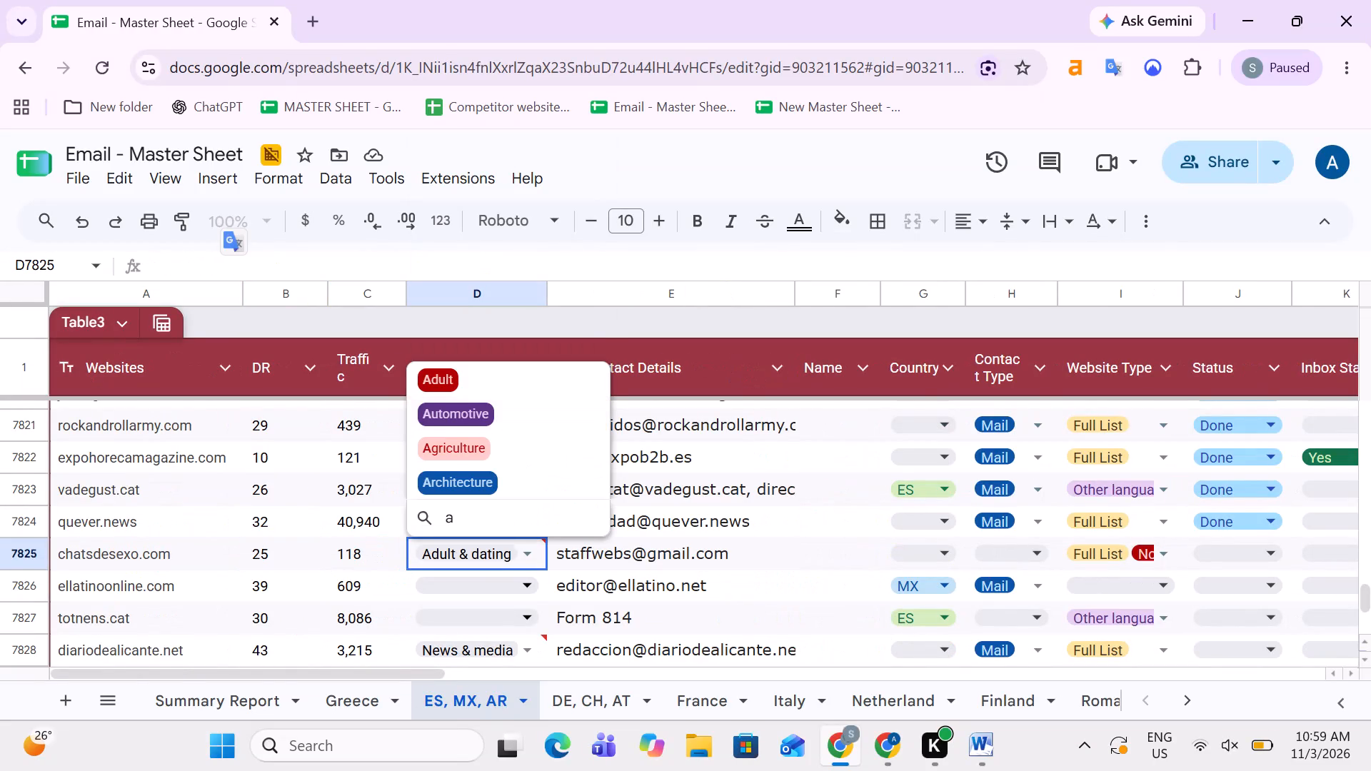
key(Up)
key(Return)
key(Up)
Look through the remaining fields of the chatsdesexo.com row, from Country across to Post date.
key(Right)
key(Right)
key(Right)
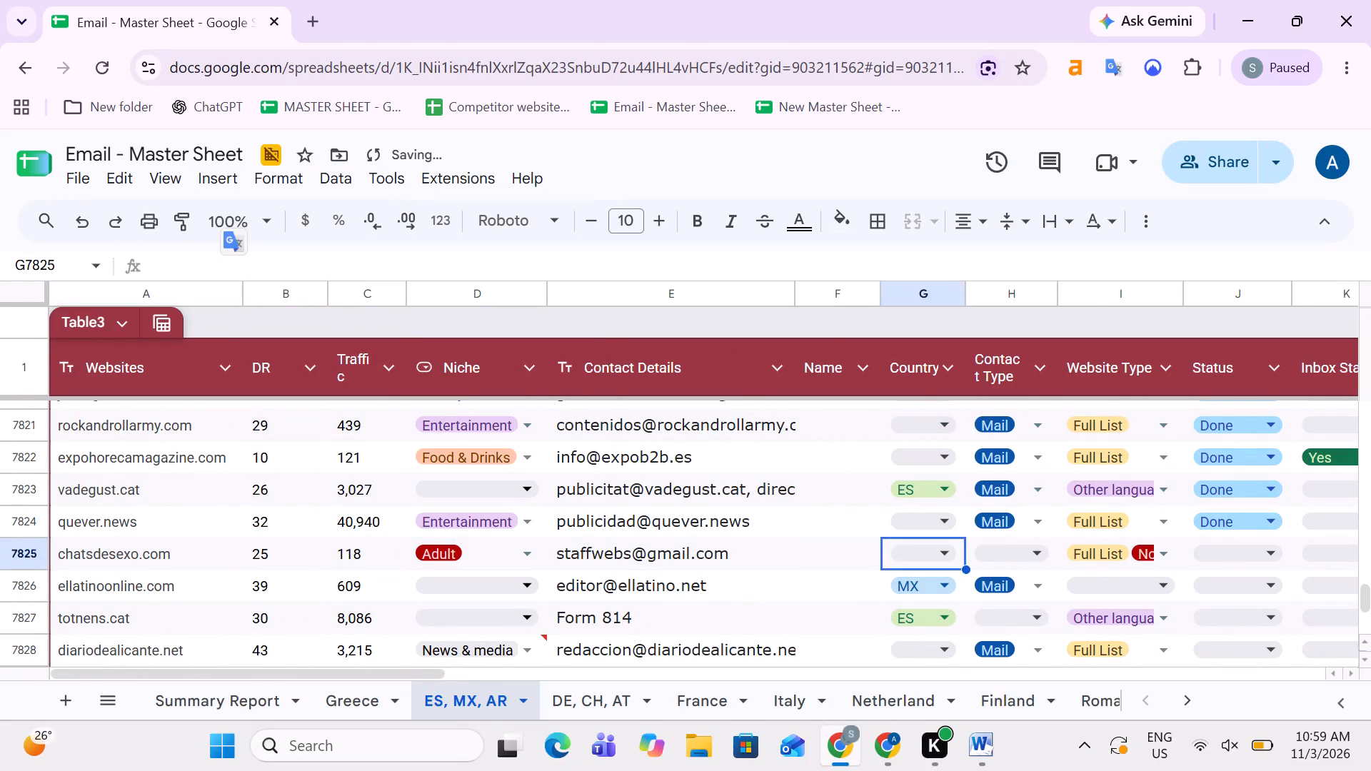
key(Right)
key(Right)
key(Right)
key(Right)
key(Right)
key(Right)
Go to the Contact Details cell of ellatinoonline.com in row 7826 and select its full contact e-mail text.
key(Down)
key(Left)
key(Left)
key(Left)
key(Left)
key(Left)
key(Left)
key(Left)
key(Left)
key(Left)
key(Left)
key(Left)
key(Left)
key(Left)
key(Left)
key(Left)
key(Left)
key(Left)
key(Left)
key(Left)
key(Left)
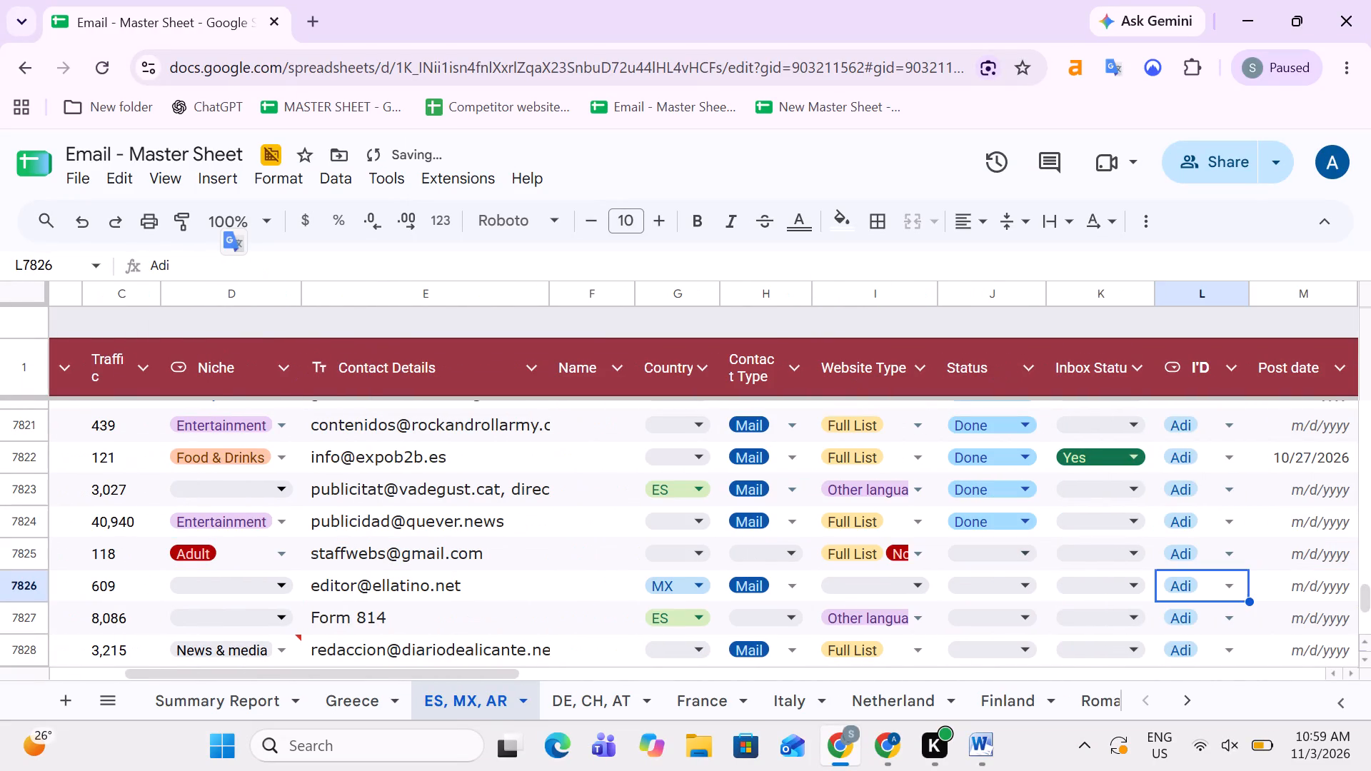
key(Right)
key(Right)
key(Right)
key(Right)
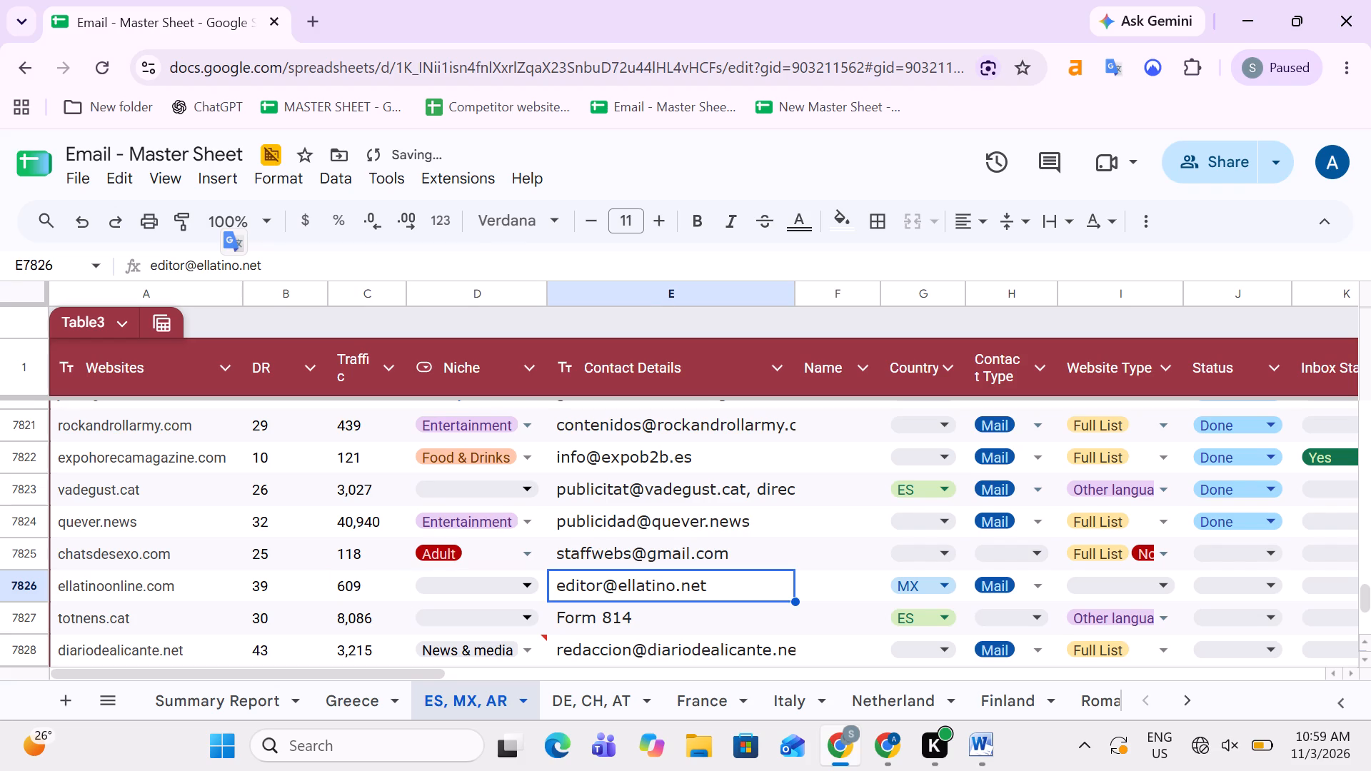
triple_click(204, 263)
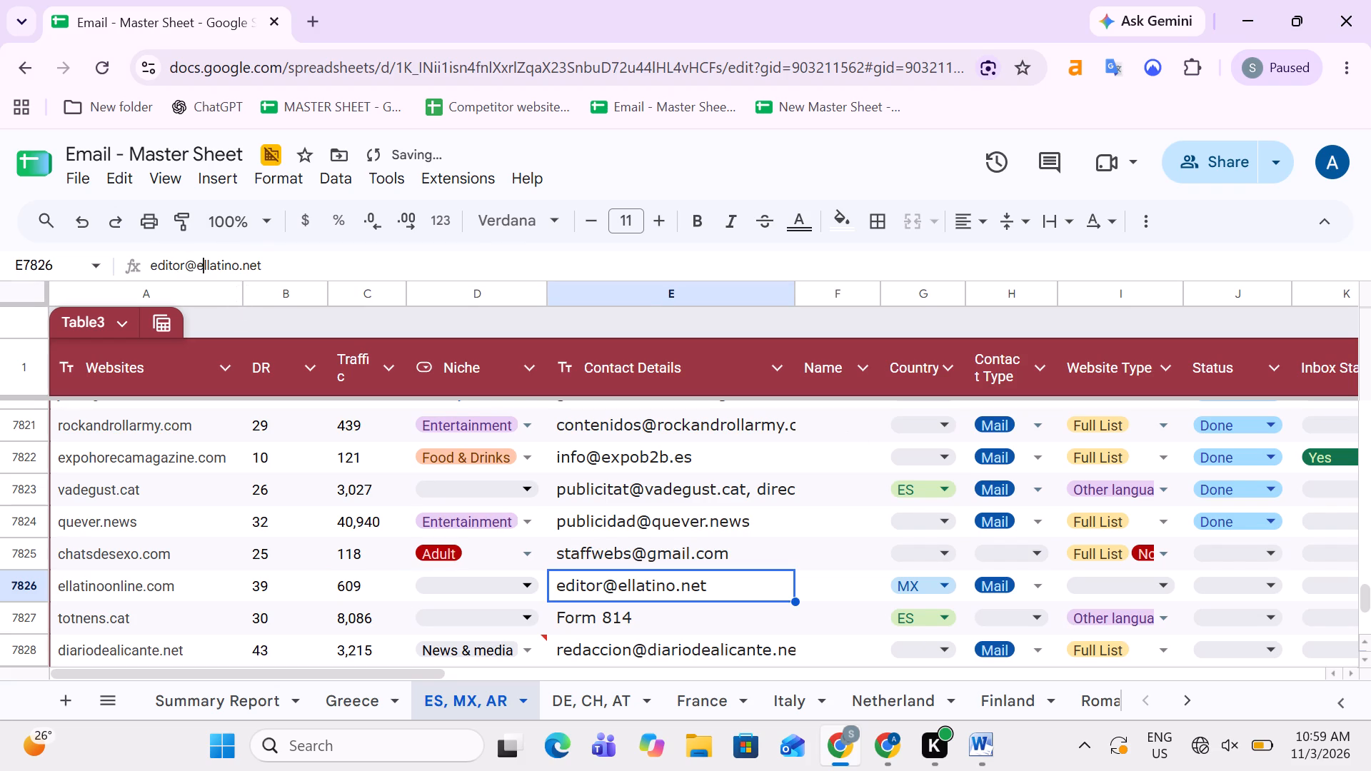
triple_click(204, 263)
click(204, 263)
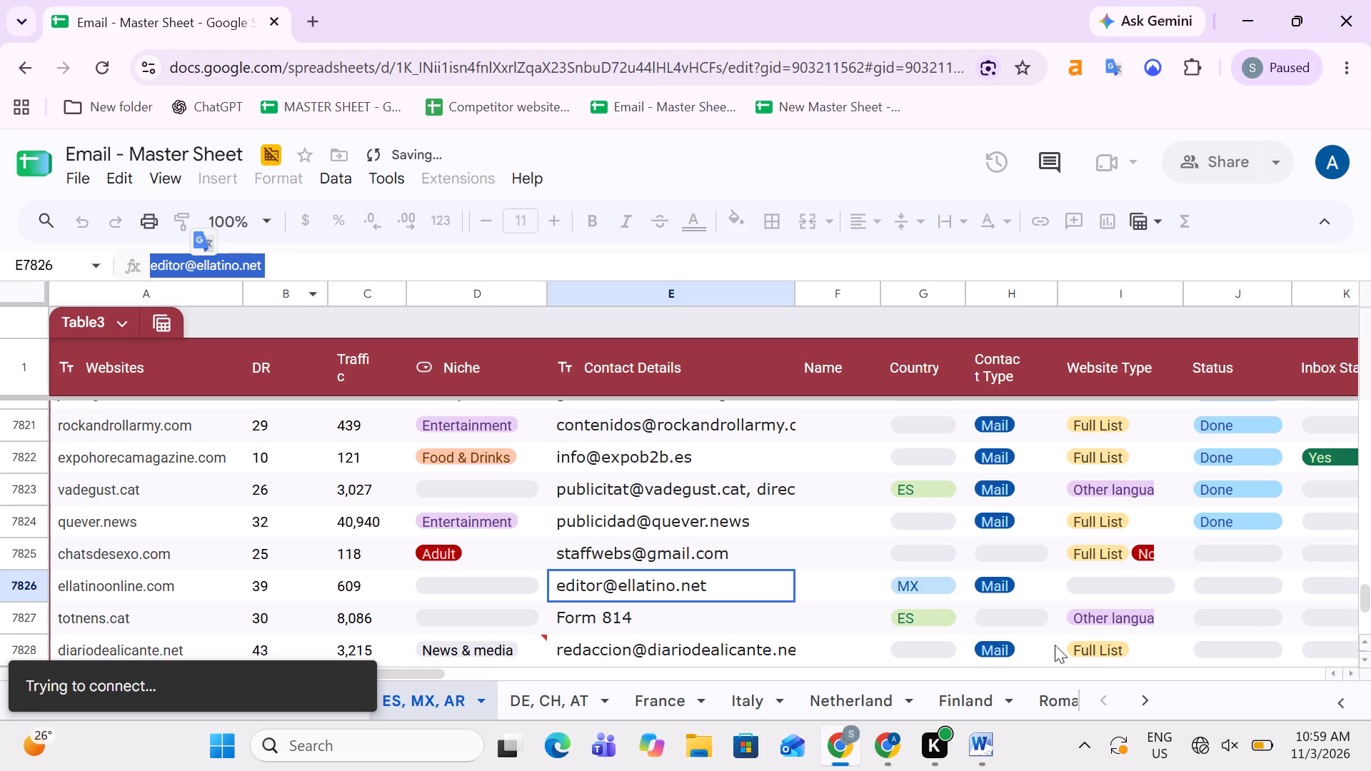
Connect the computer to the Airtel_Star Media Wi-Fi network.
click(1204, 749)
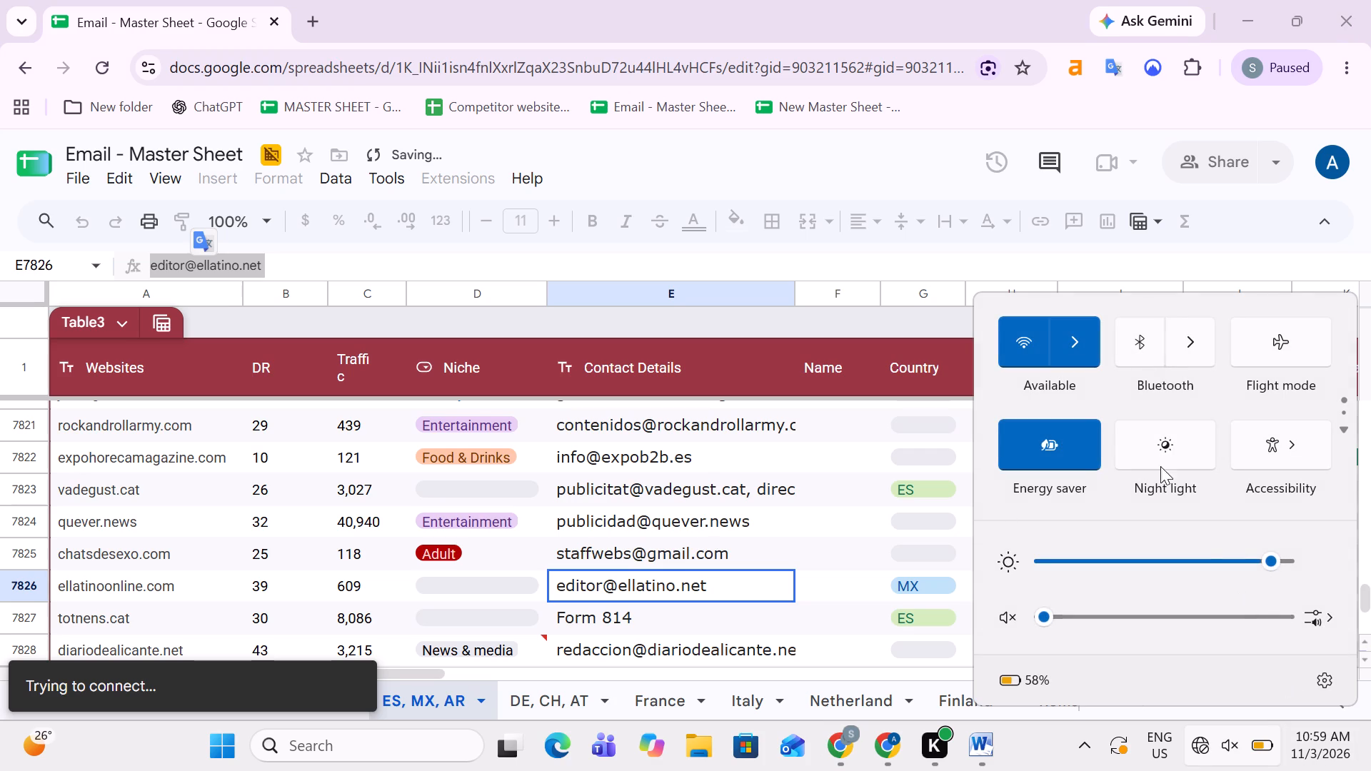
click(1077, 343)
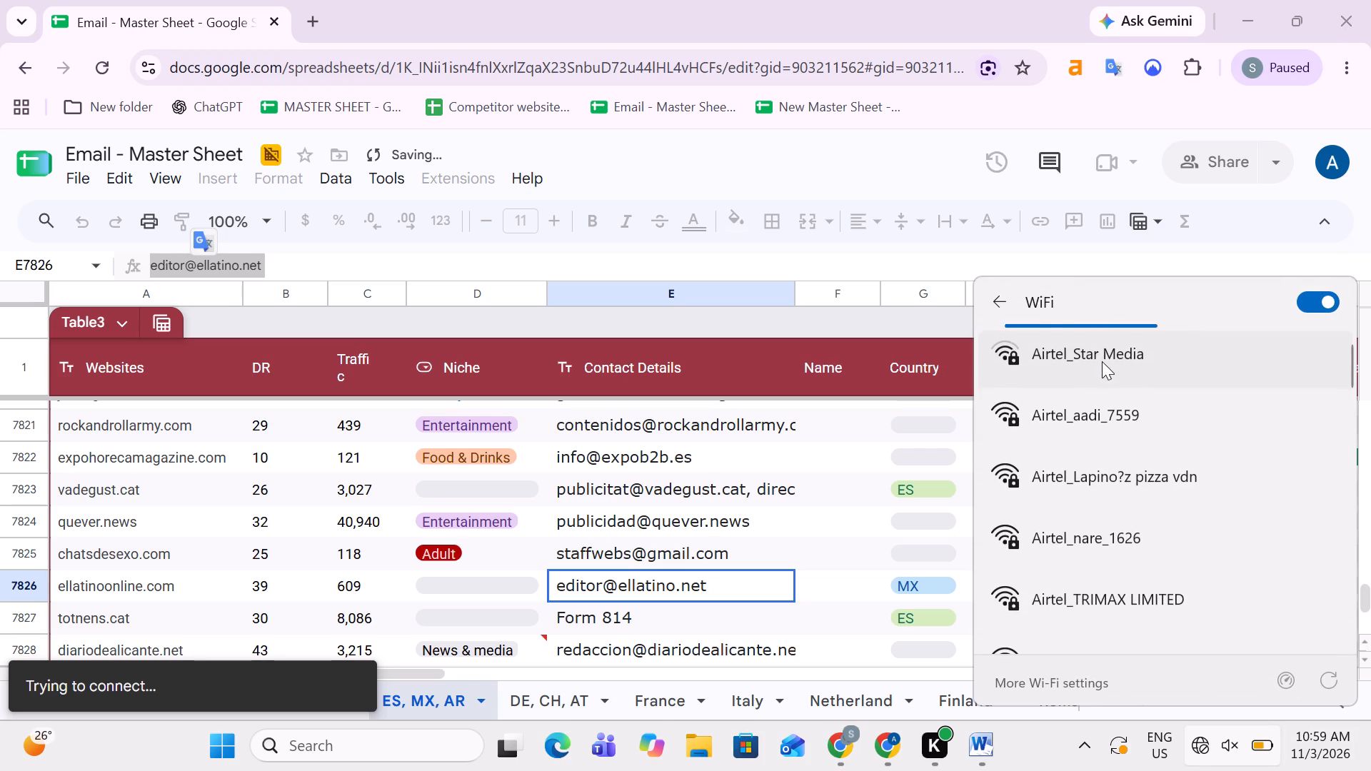
click(1102, 361)
click(1251, 458)
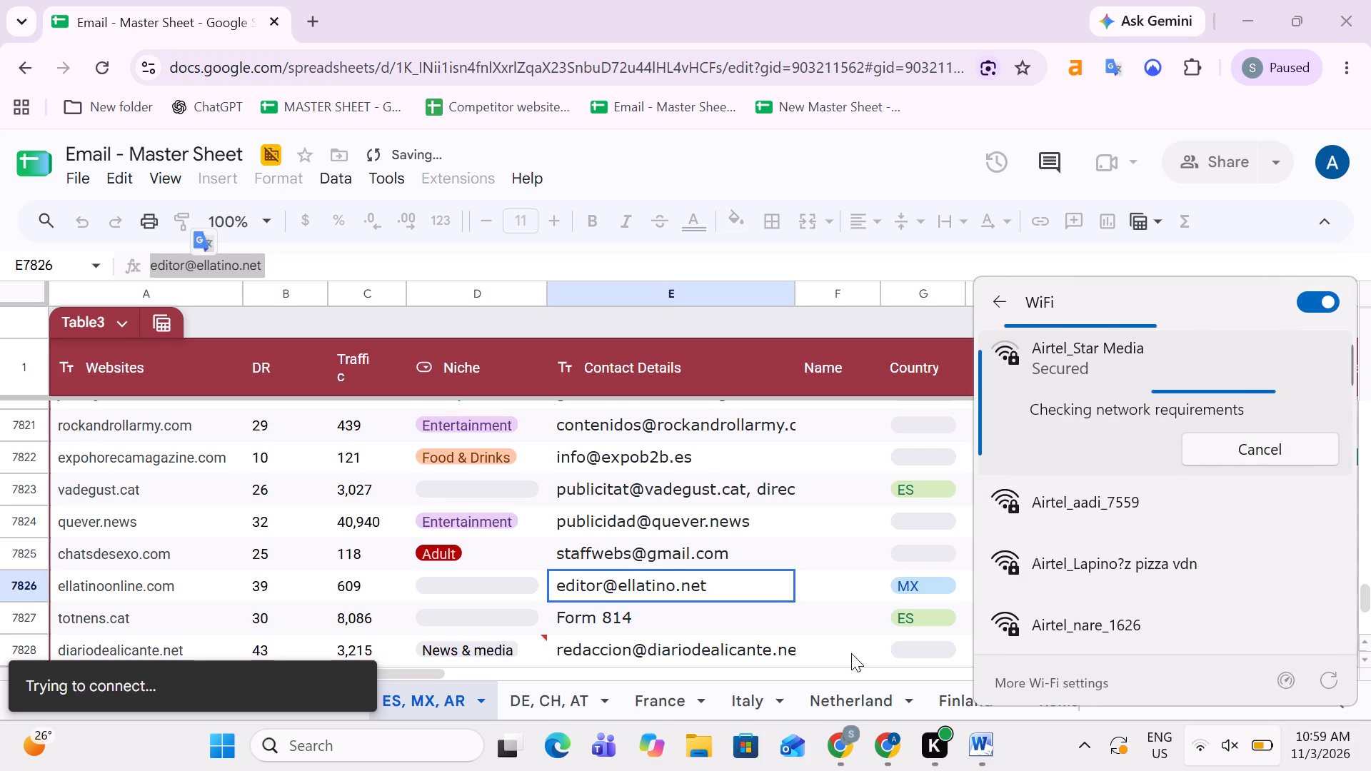
Copy the contact e-mail of ellatinoonline.com from its Contact Details cell in row 7826.
click(831, 582)
key(Left)
key(Right)
key(Left)
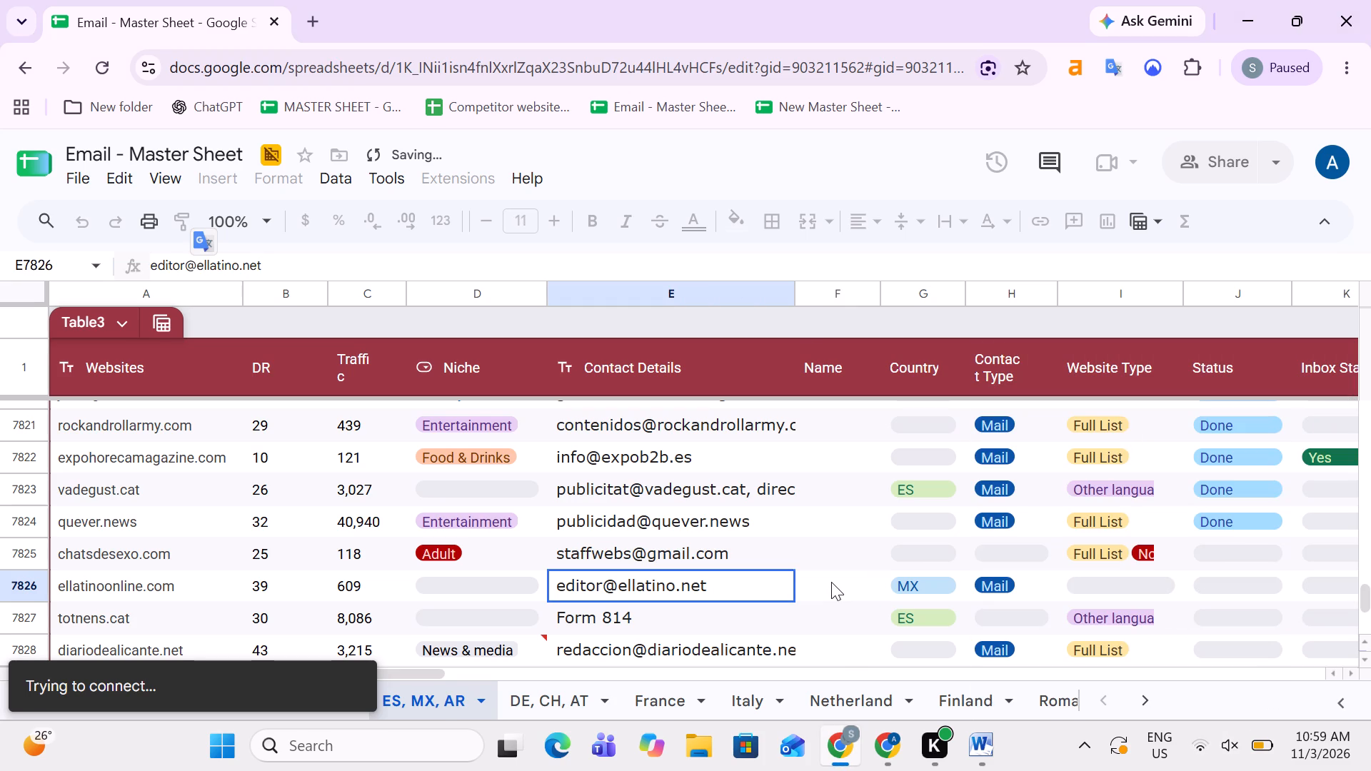
triple_click(183, 260)
key(ctrl+c)
key(ctrl+c)
key(ctrl+c)
key(ctrl+c)
key(ctrl+c)
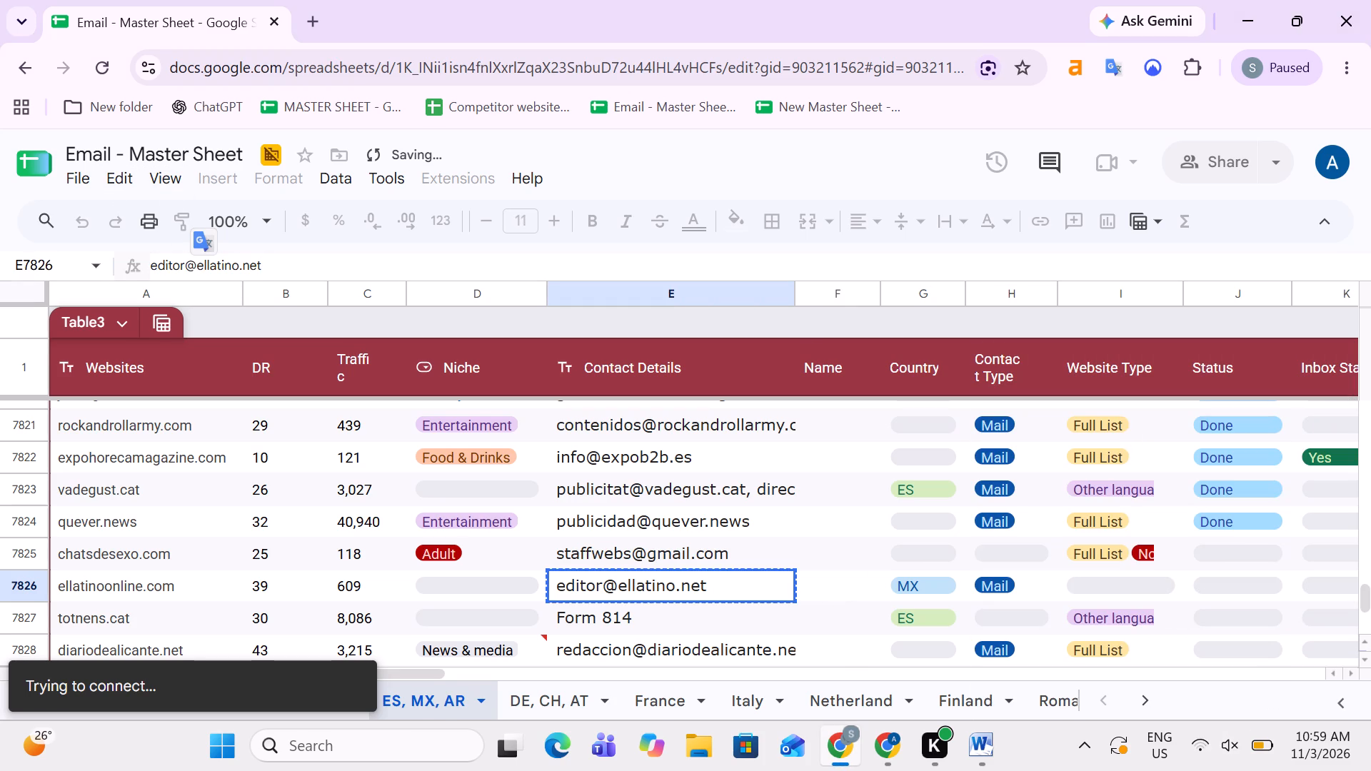
key(ctrl+c)
triple_click(192, 268)
key(ctrl+c)
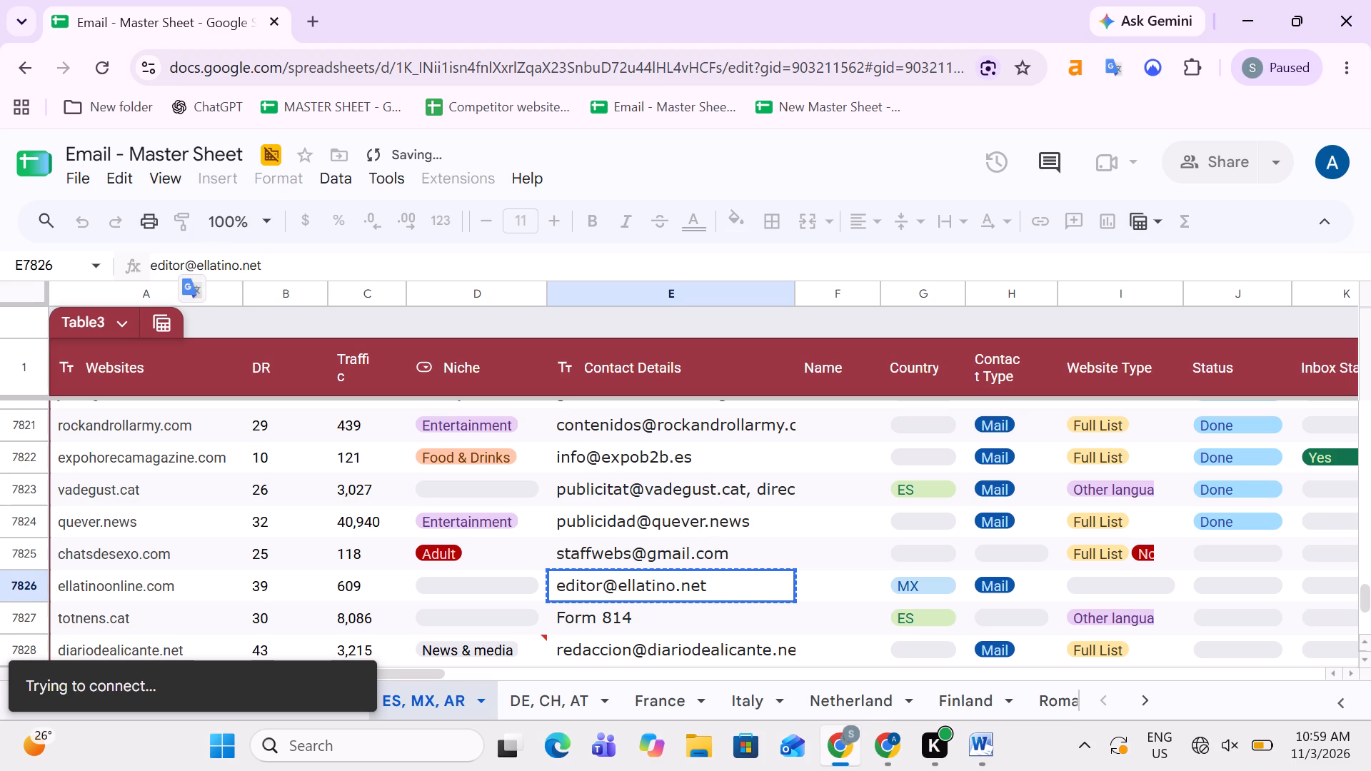
key(ctrl+c)
key(ctrl+c)
triple_click(187, 263)
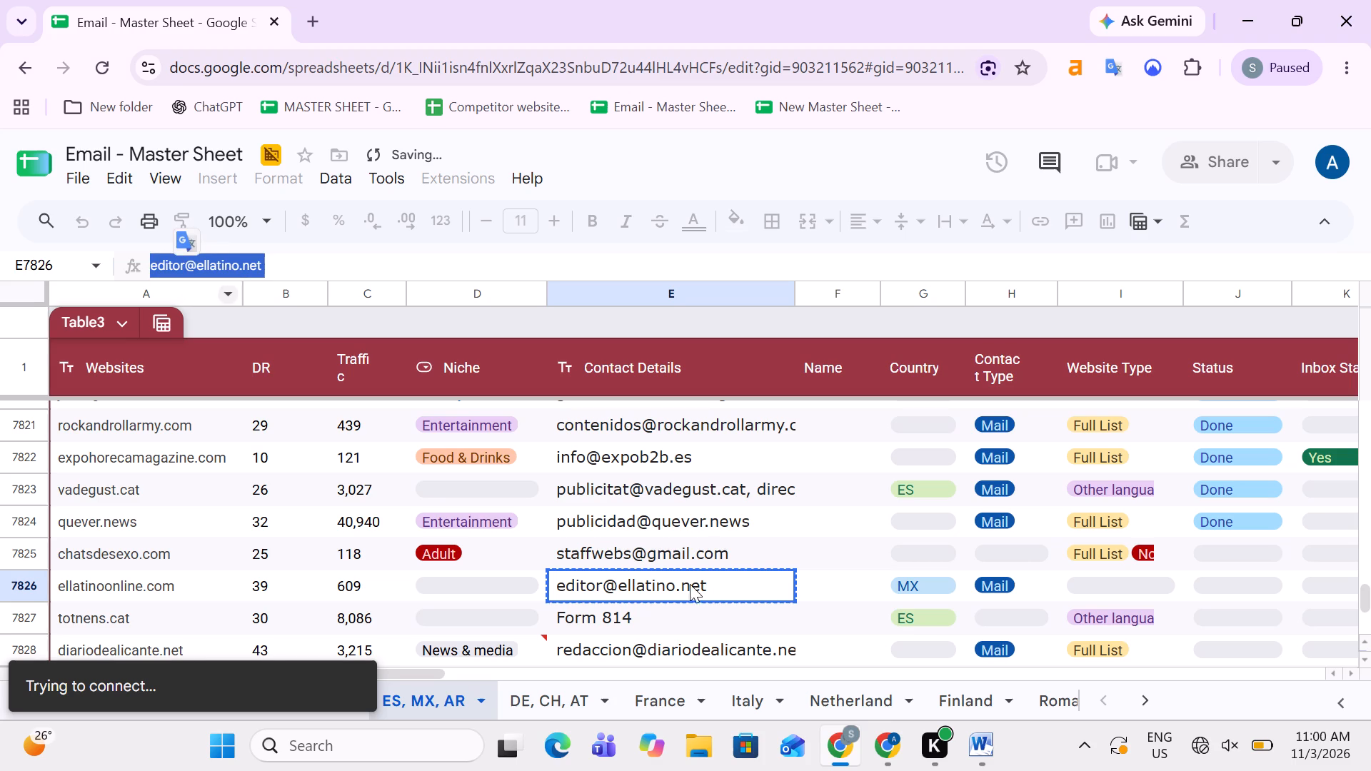
Reconnect the computer to the Airtel_Star Media Wi-Fi network.
click(1198, 736)
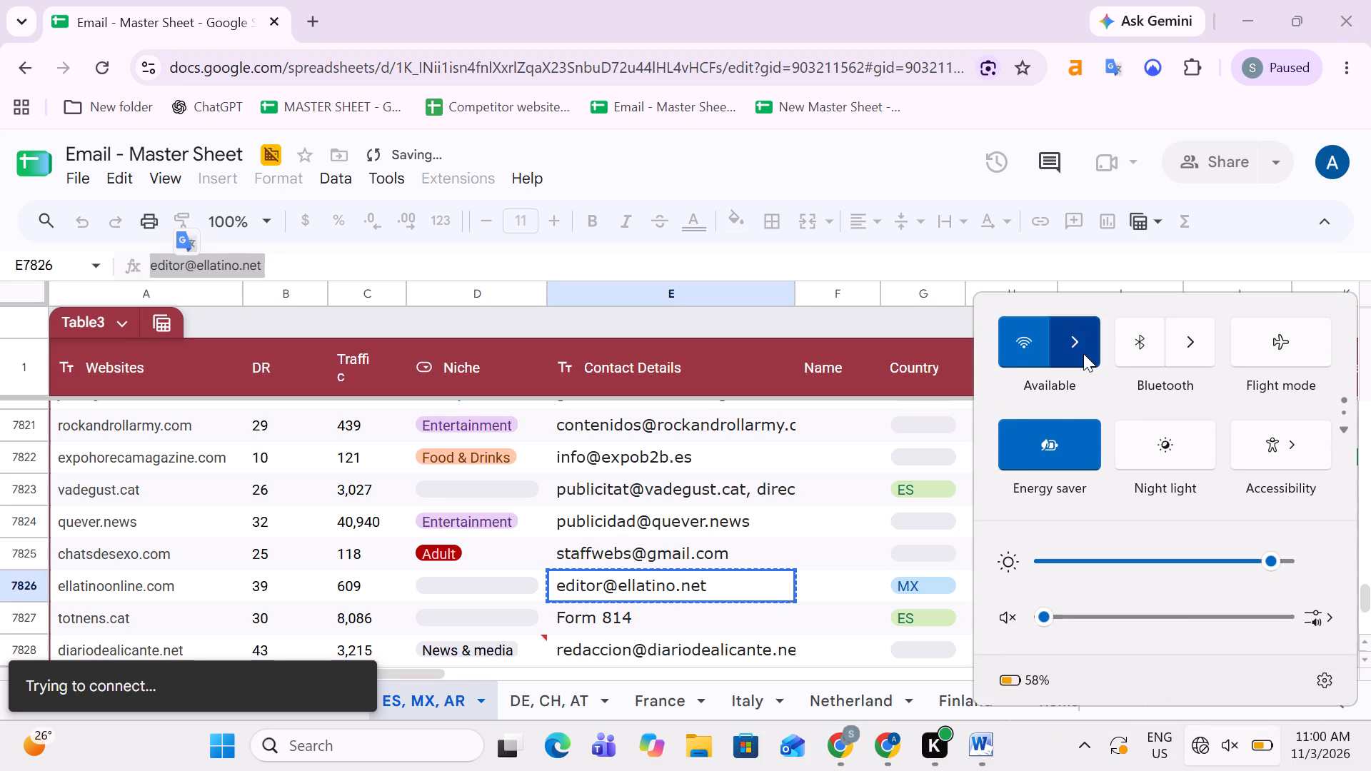
click(1083, 353)
click(1103, 366)
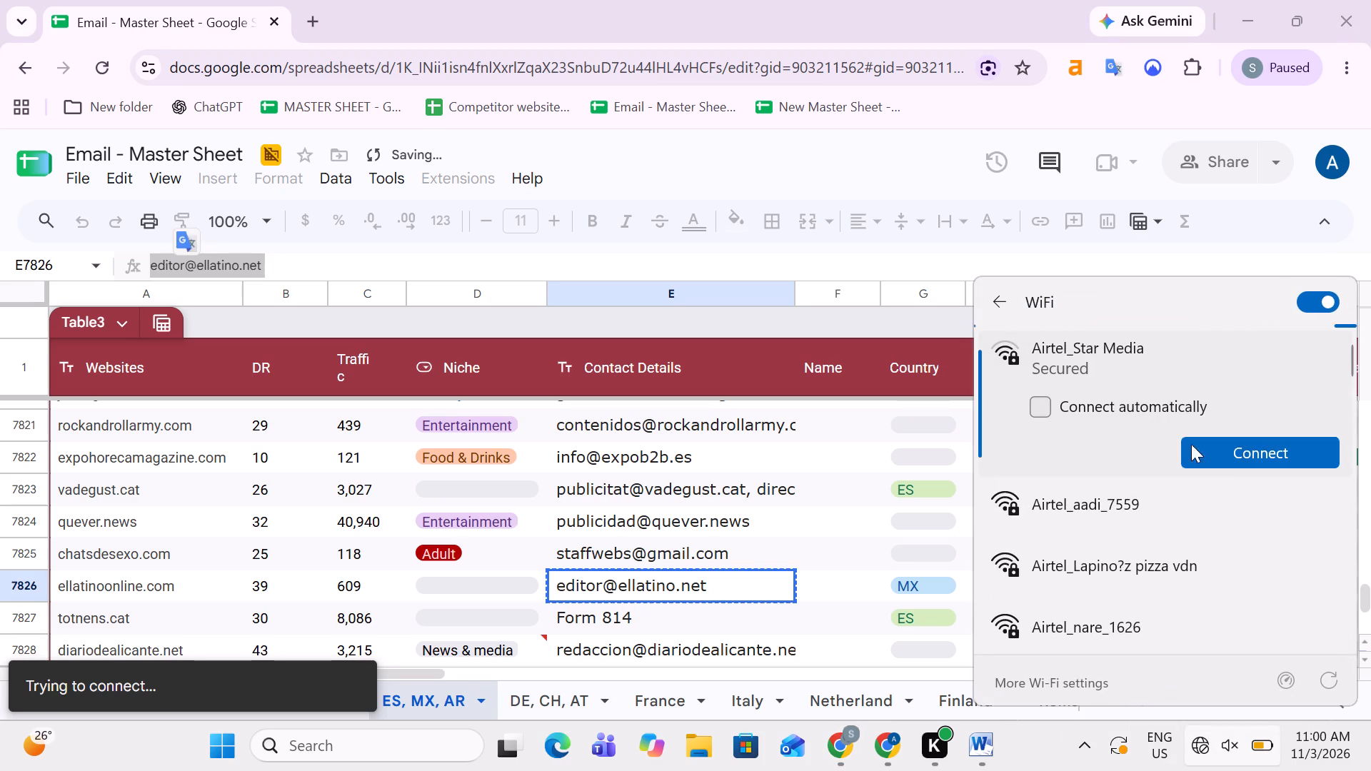
click(1254, 450)
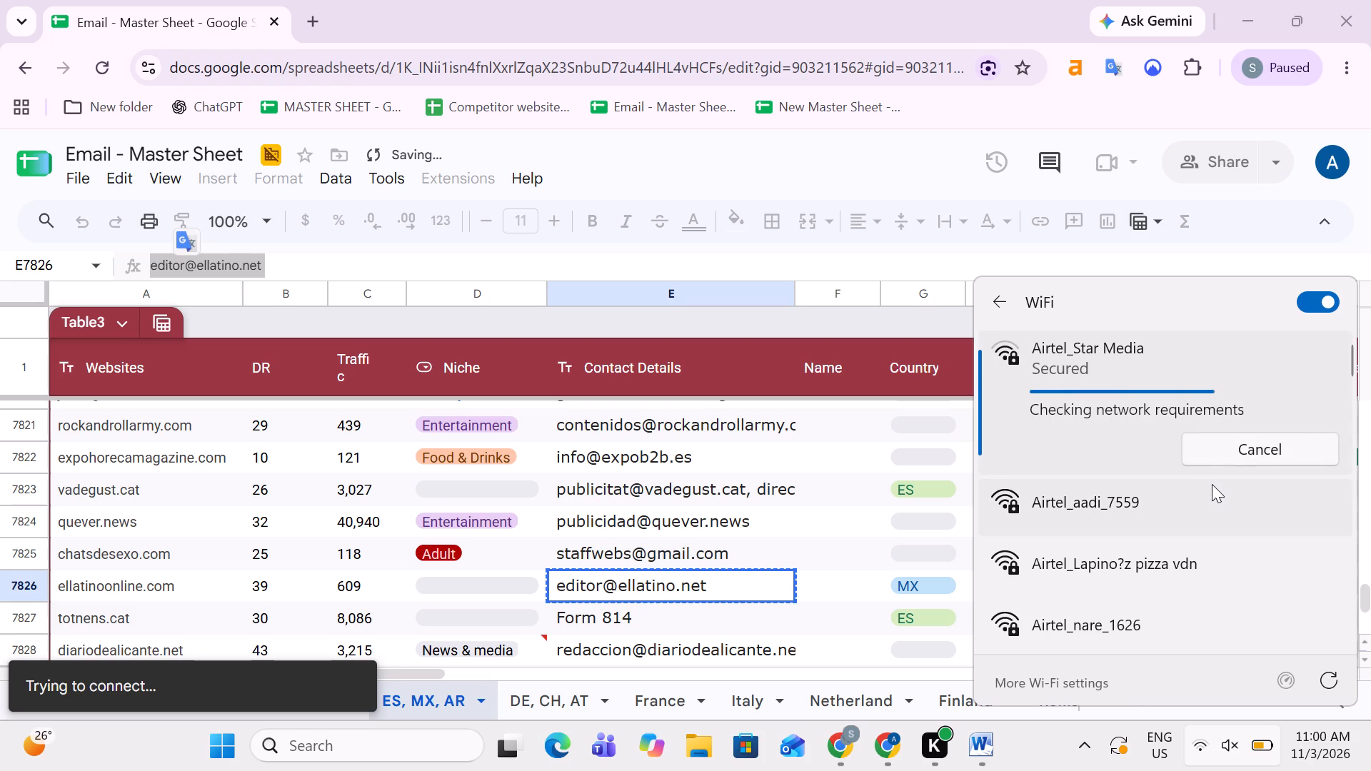
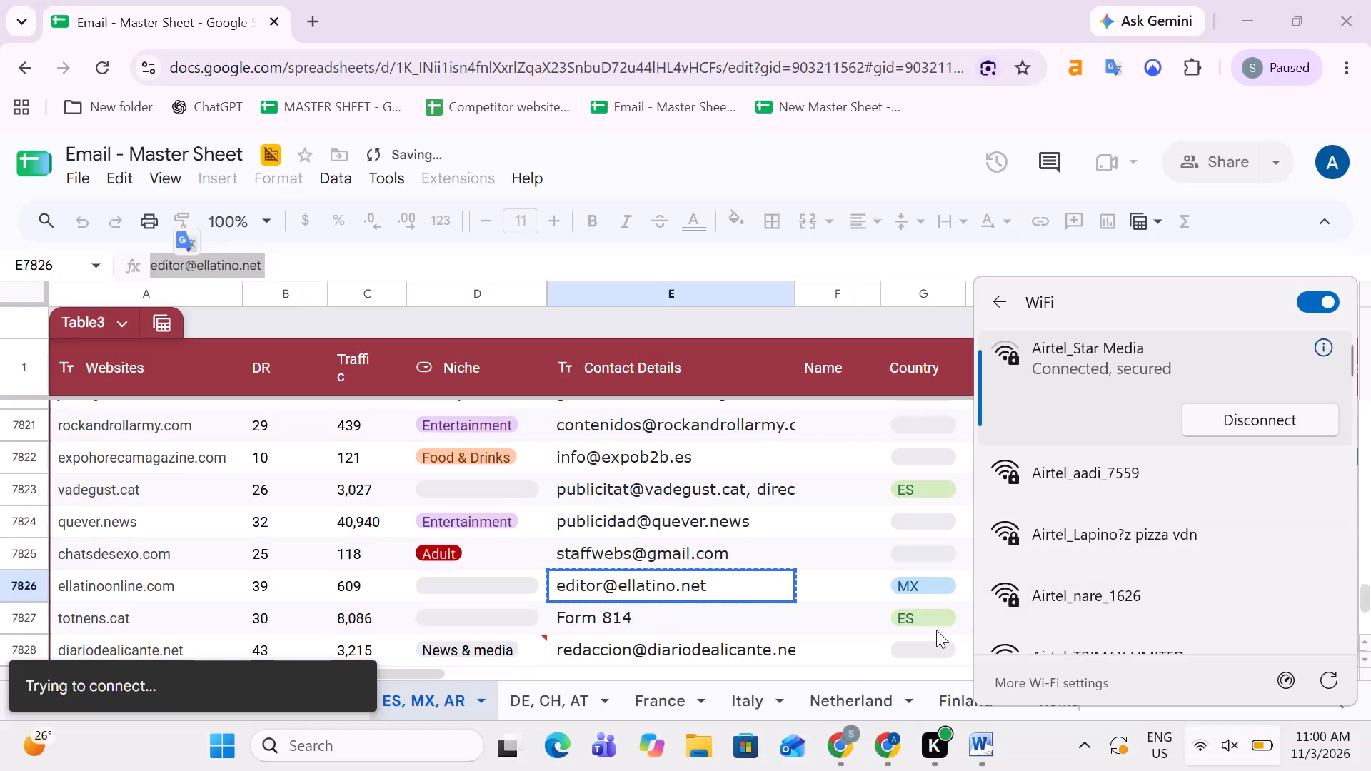
Copy the full contact email address of ellatinoonline.com from its Contact Details cell in row 7826.
click(839, 586)
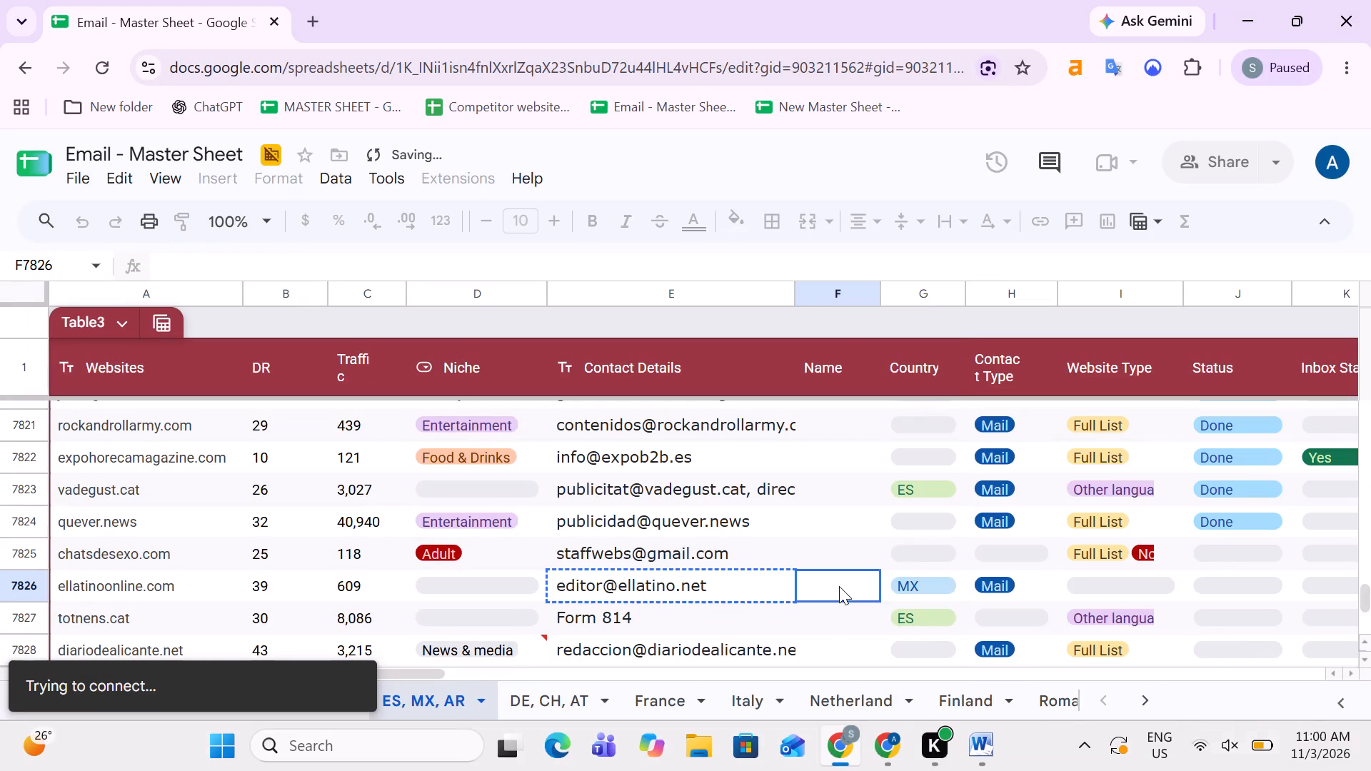
key(Left)
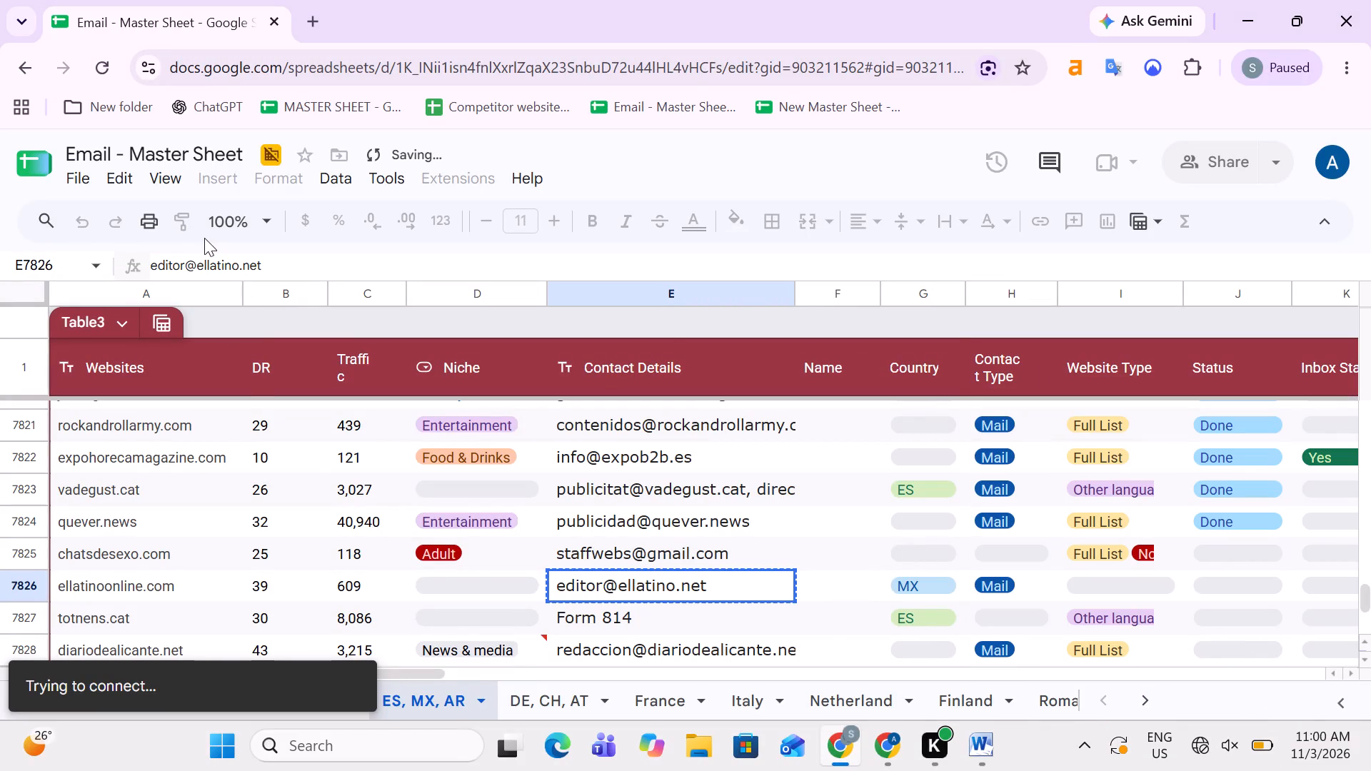
triple_click(208, 260)
key(ctrl+c)
key(ctrl+c)
key(ctrl+c)
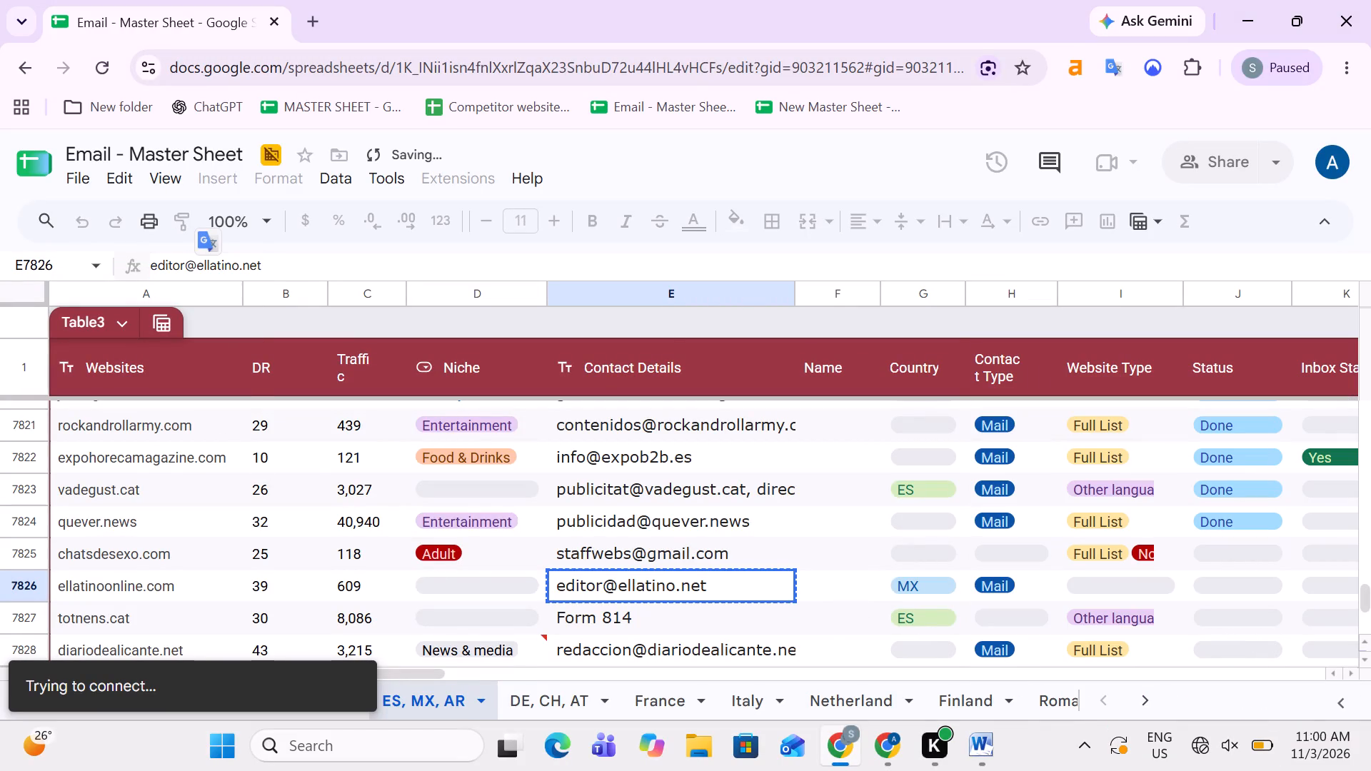
click(209, 263)
double_click(214, 263)
triple_click(216, 262)
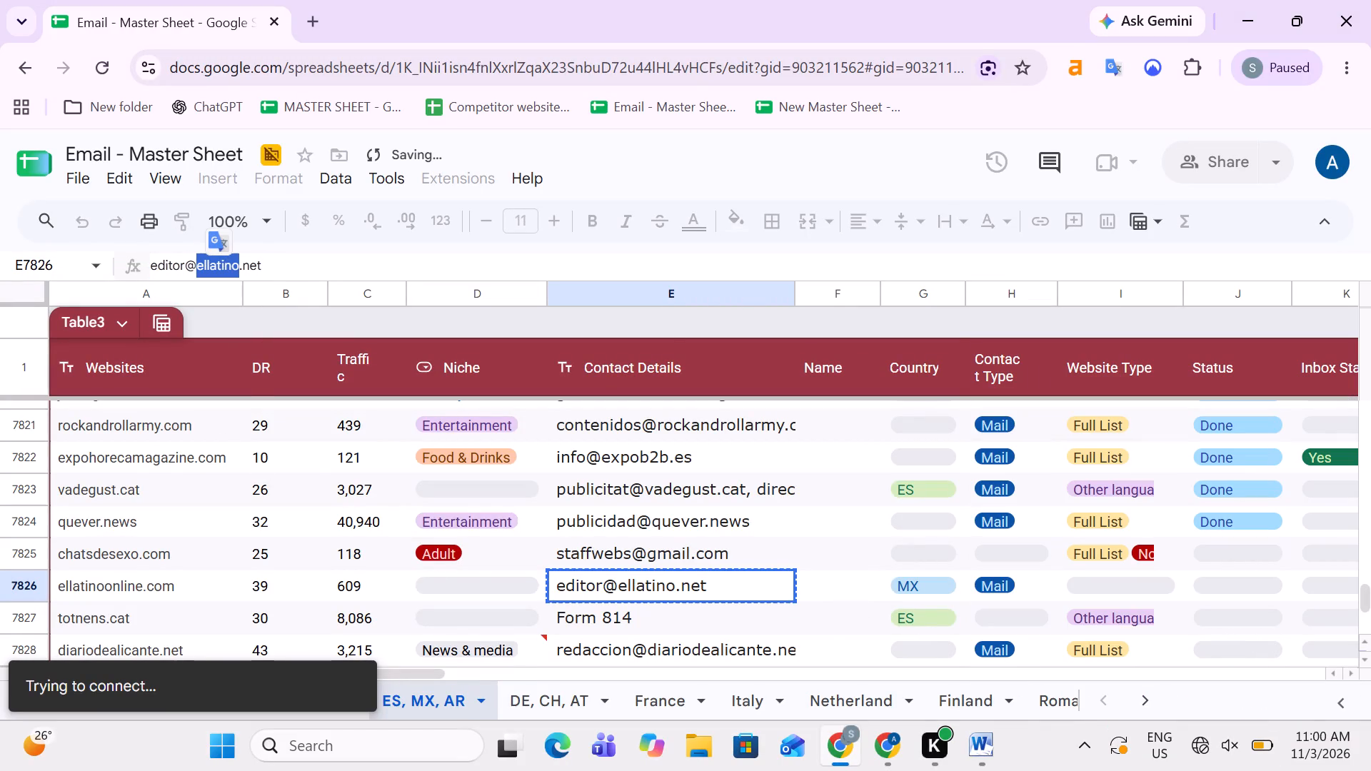
drag(278, 266, 145, 261)
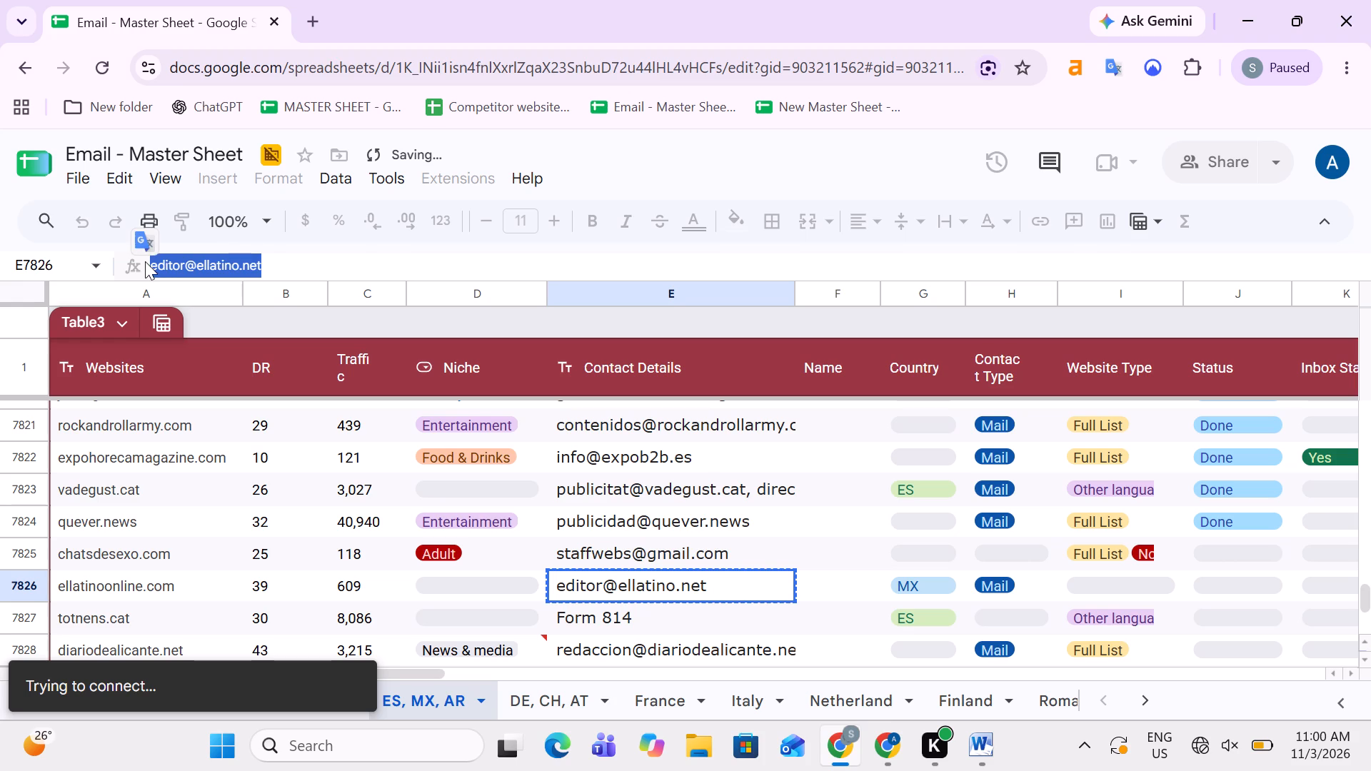
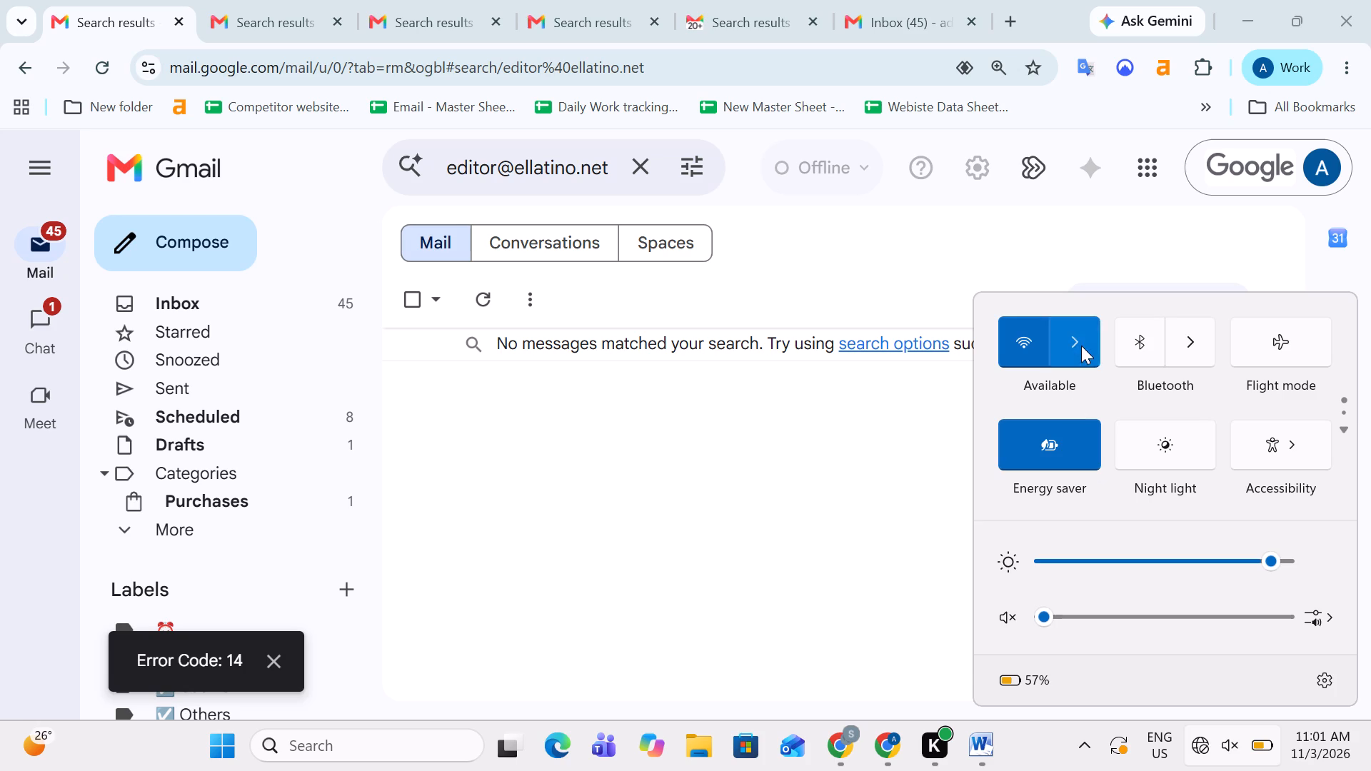
Connect the computer to the Airtel_Star Media Wi-Fi network.
click(1093, 363)
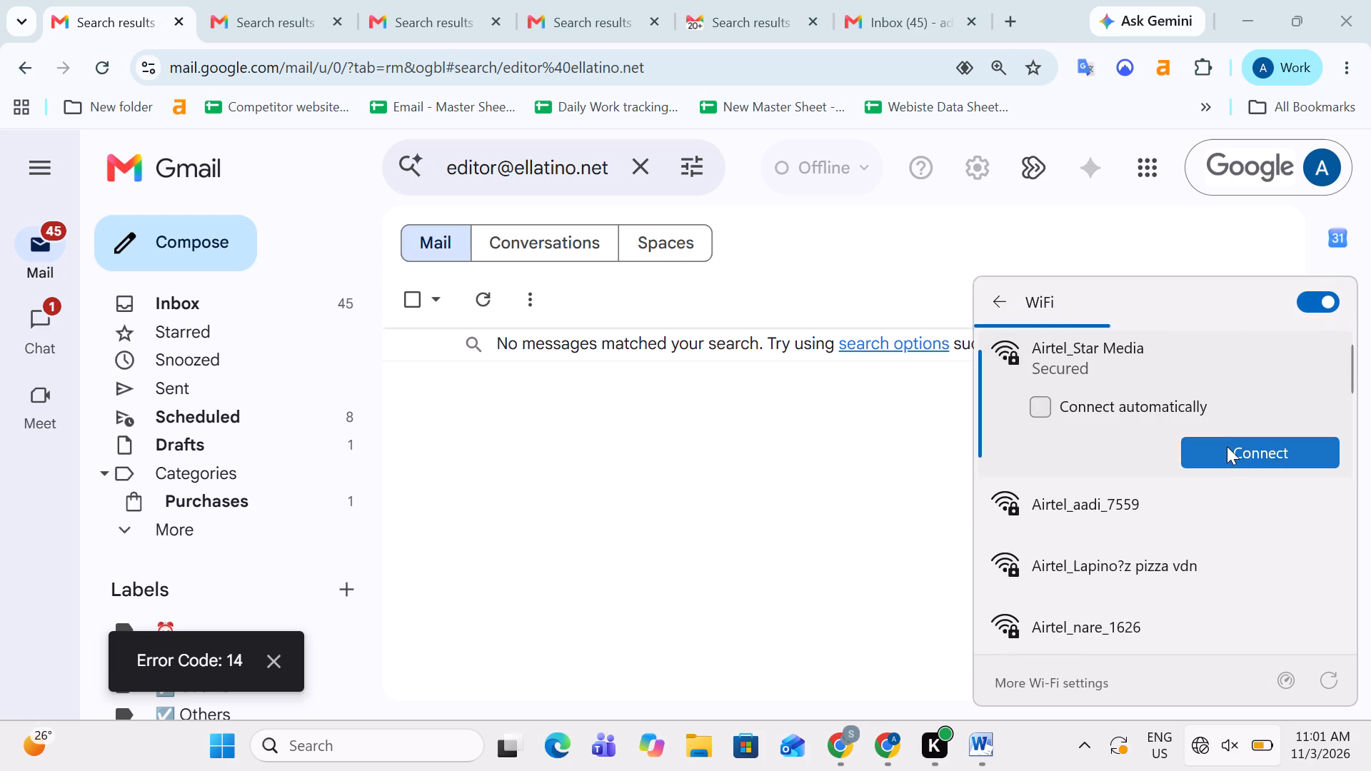
click(1227, 446)
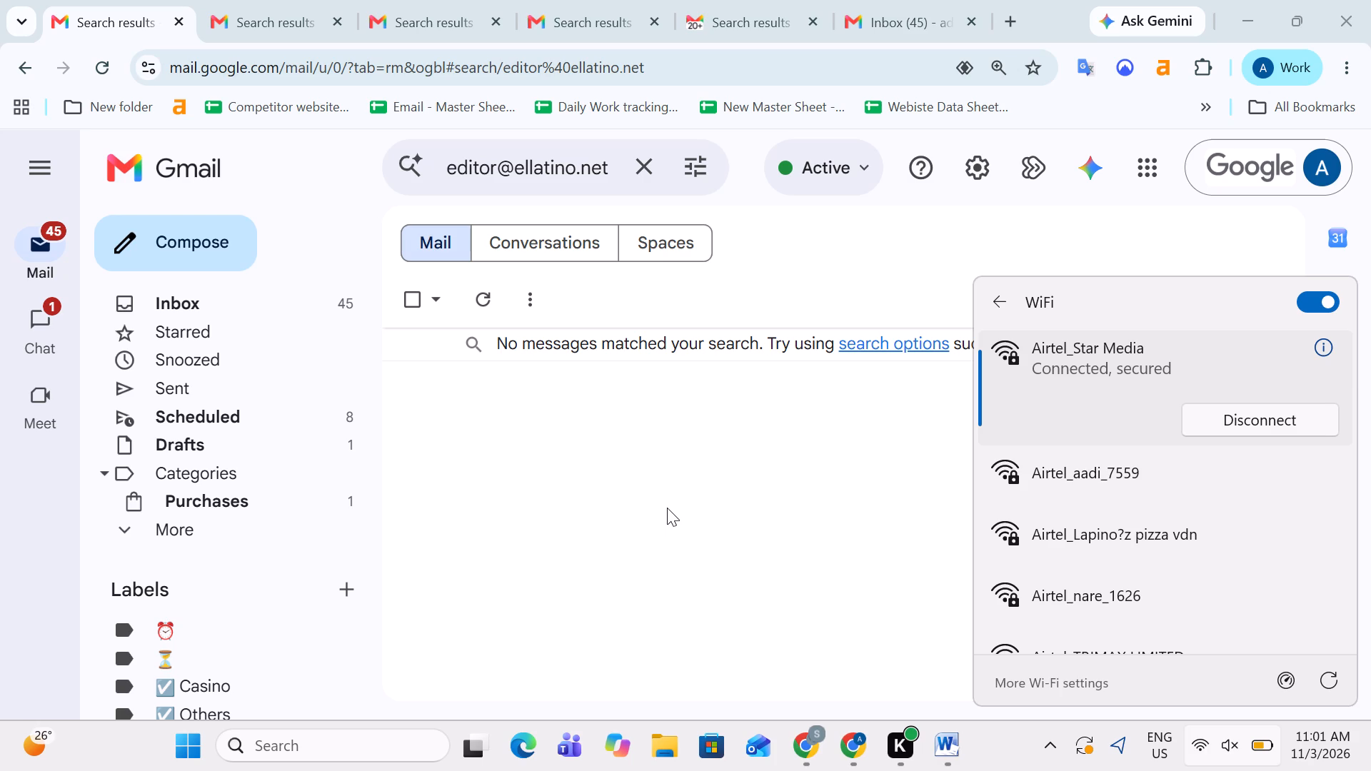
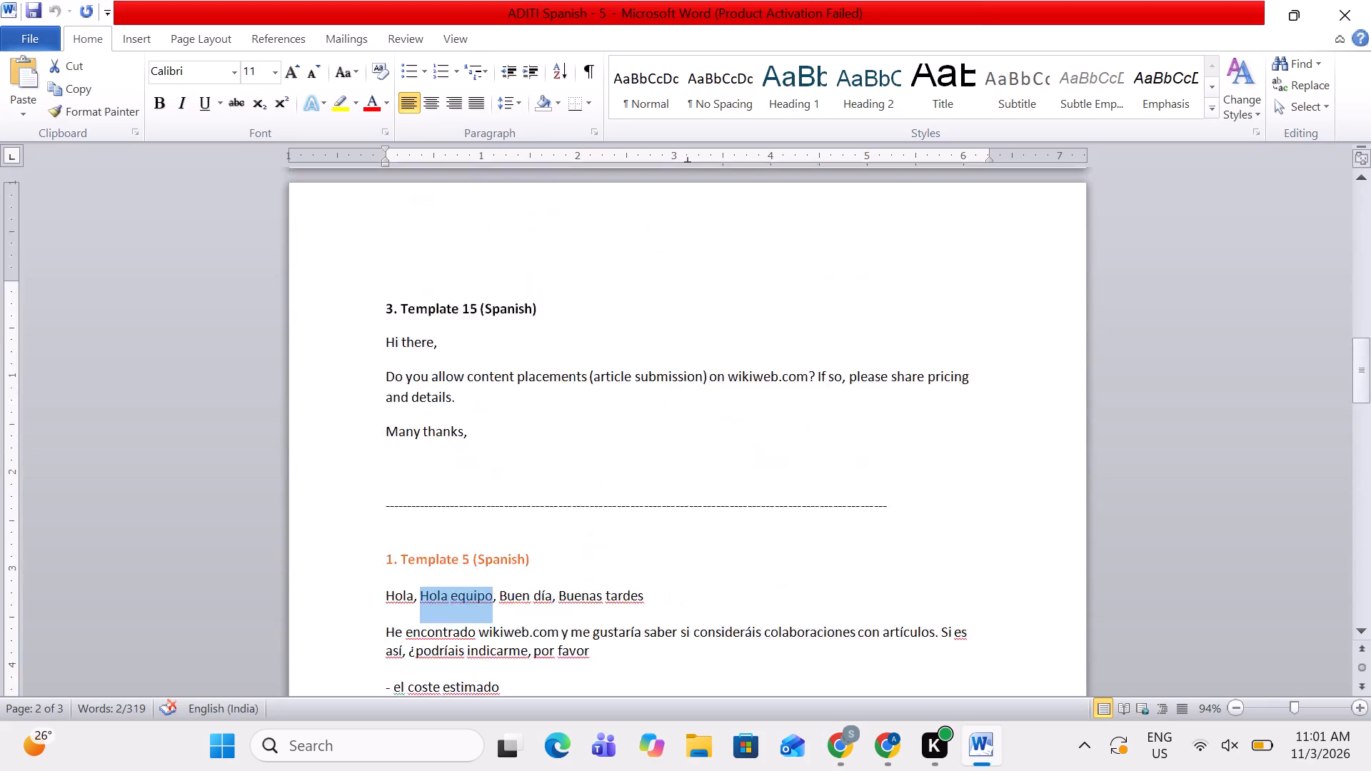
Select the first subject line, "Pregunta rápida sobre wikiweb.com", in the ADITI Spanish – Subjects list.
scroll(731, 521, up, 20)
scroll(731, 521, up, 5)
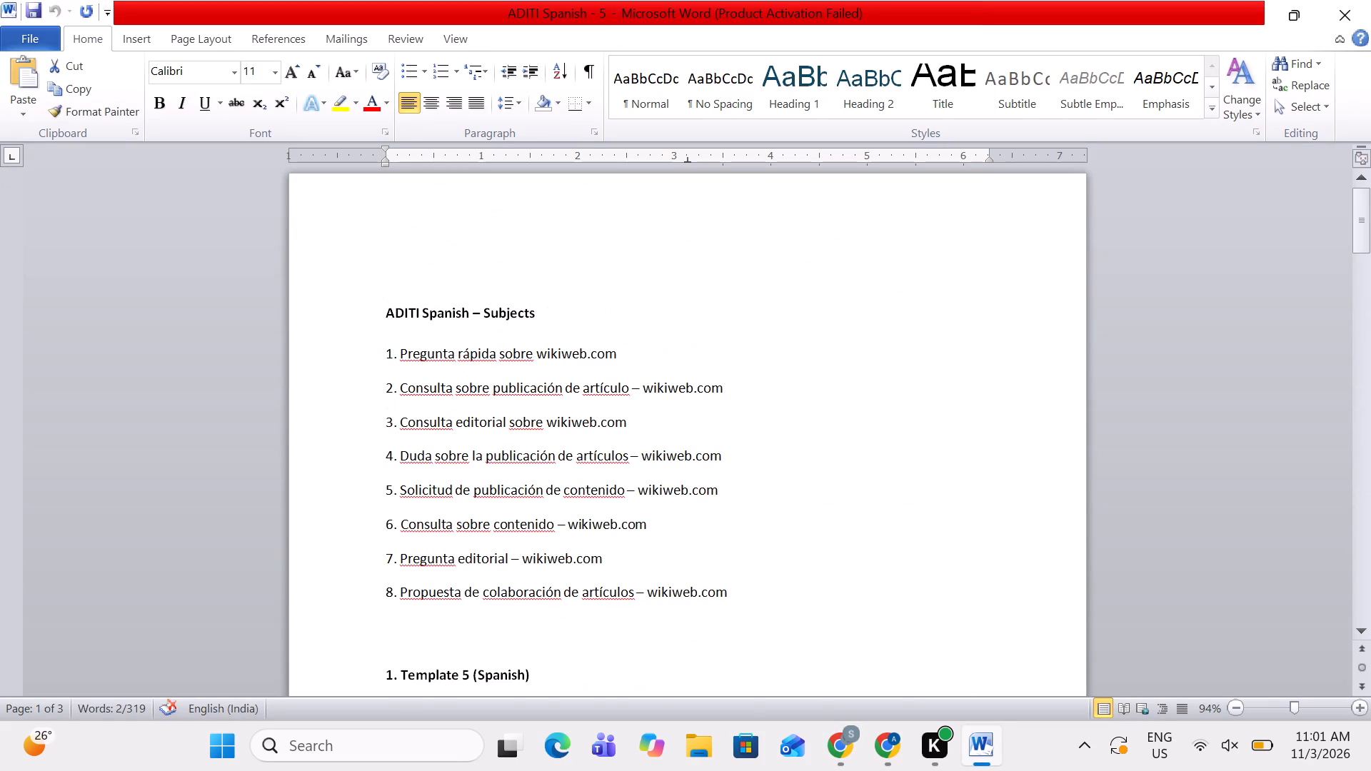
click(412, 422)
click(415, 345)
drag(415, 345, 421, 346)
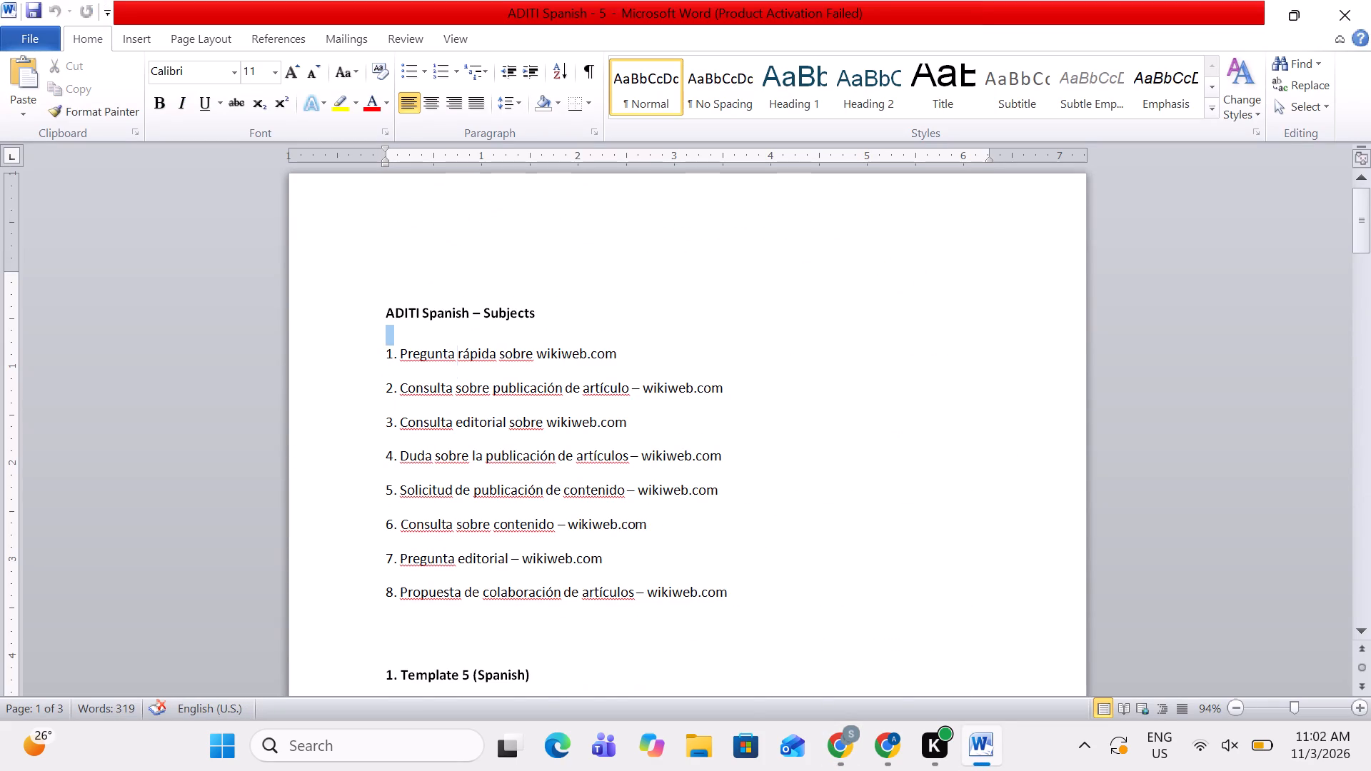
drag(421, 346, 425, 346)
click(424, 357)
drag(424, 357, 607, 356)
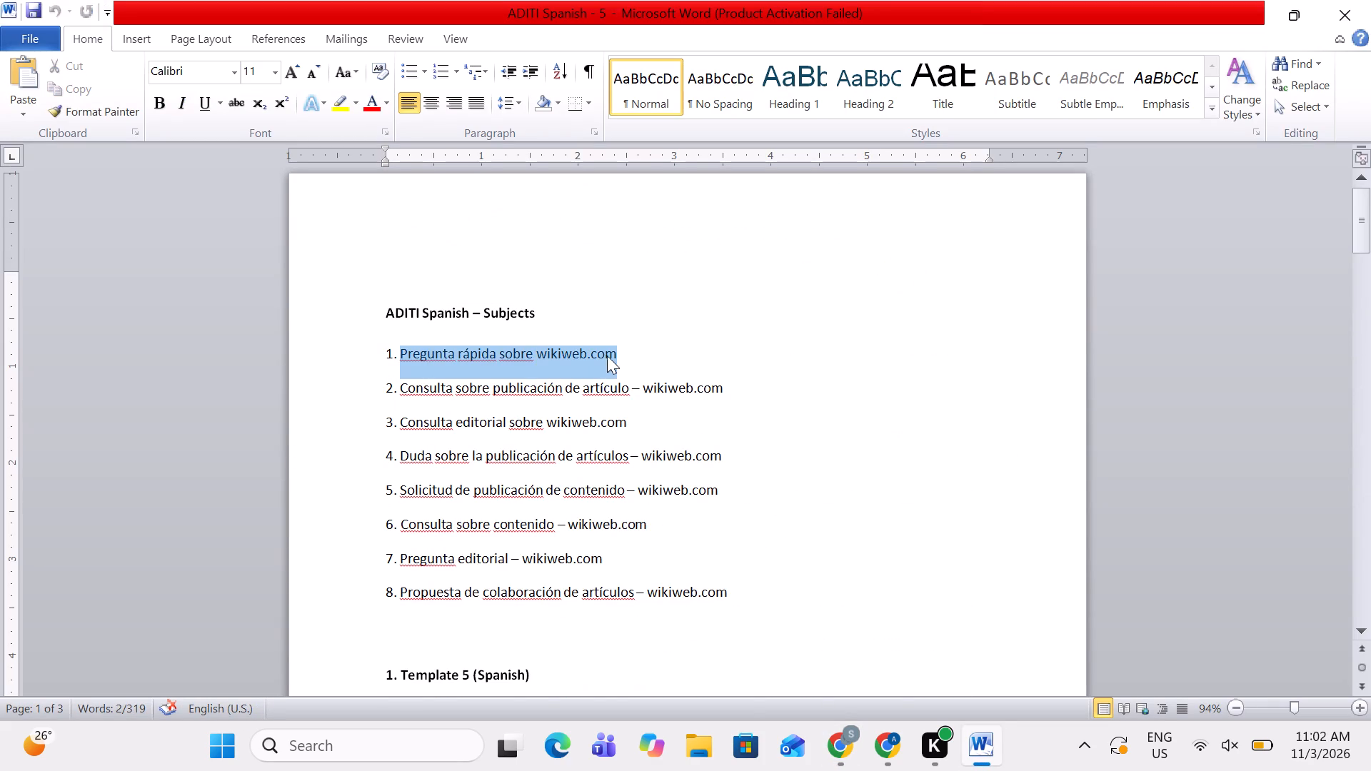
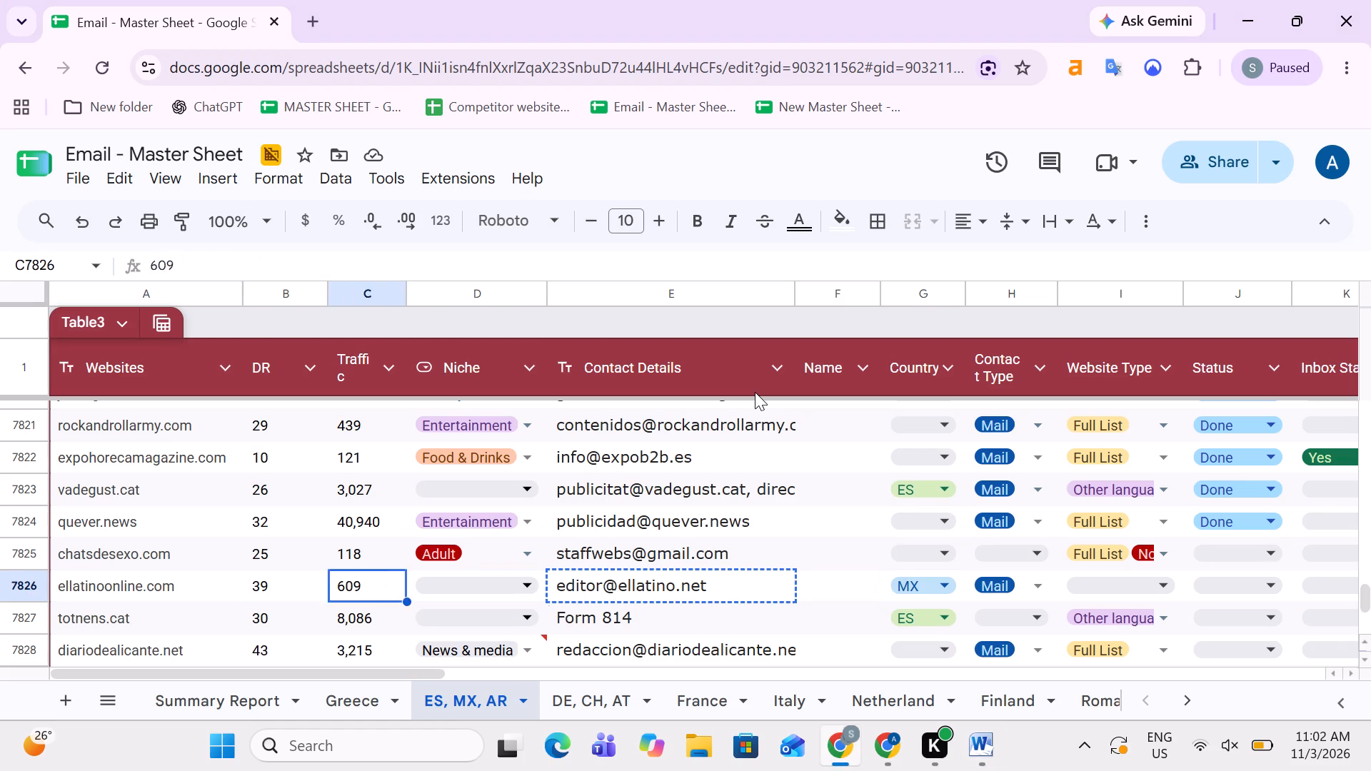
Set the Niche of ellatinoonline.com in row 7826 to News.
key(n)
key(Down)
key(Return)
key(Up)
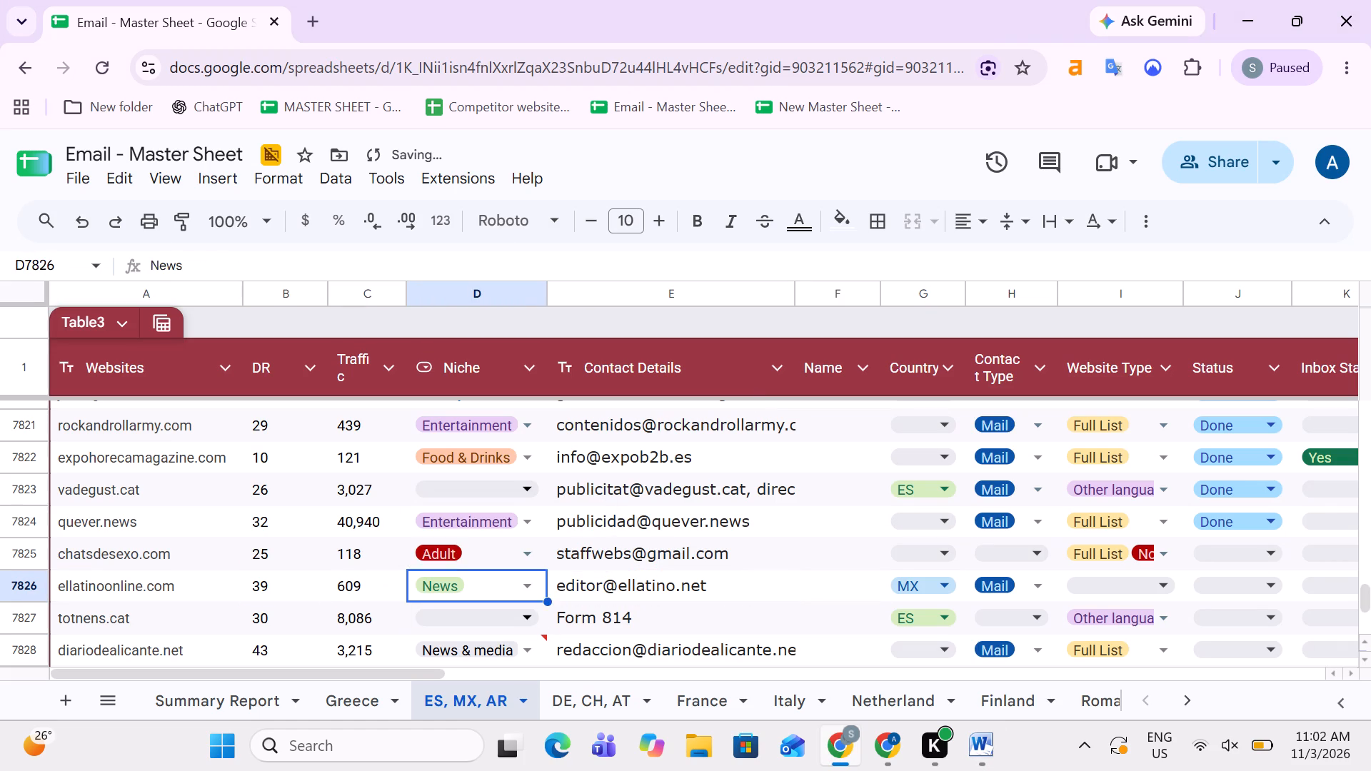
Copy the domain text ellatinoonline.com from the Websites column of row 7826.
key(Right)
key(Left)
key(Left)
key(Left)
key(Left)
key(Left)
key(Left)
key(Left)
key(Left)
key(Left)
key(Left)
key(Left)
key(Left)
key(Left)
key(Left)
key(Left)
key(Left)
key(Right)
key(Left)
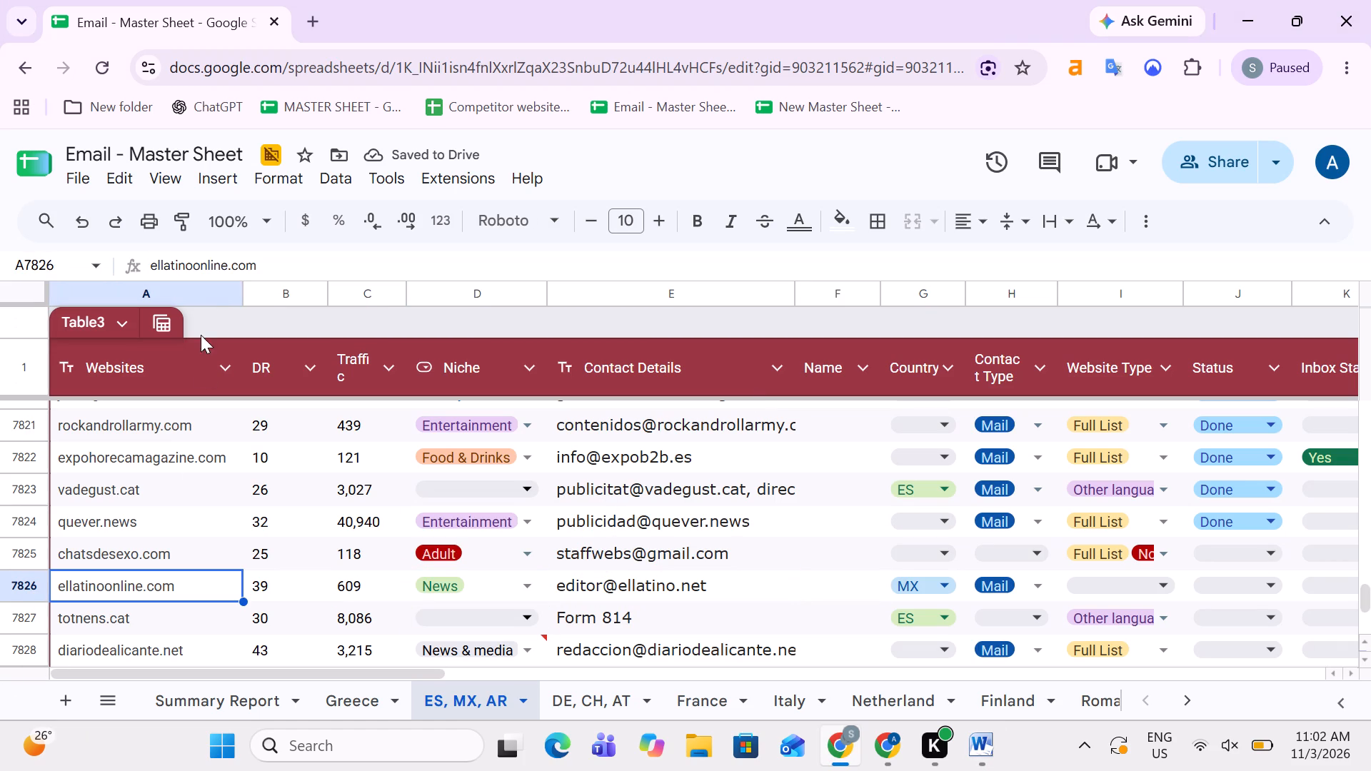
click(238, 246)
triple_click(231, 264)
key(ctrl+c)
key(ctrl+c)
key(ctrl+c)
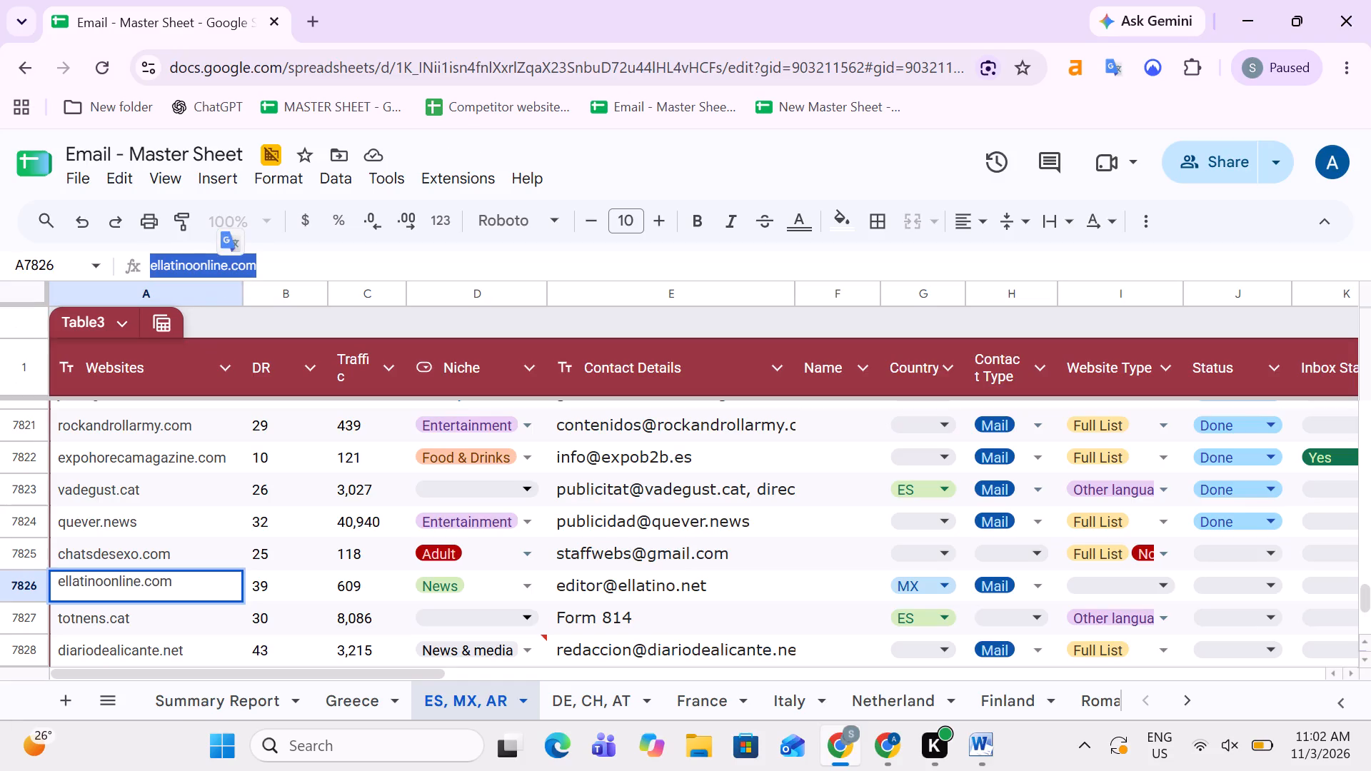
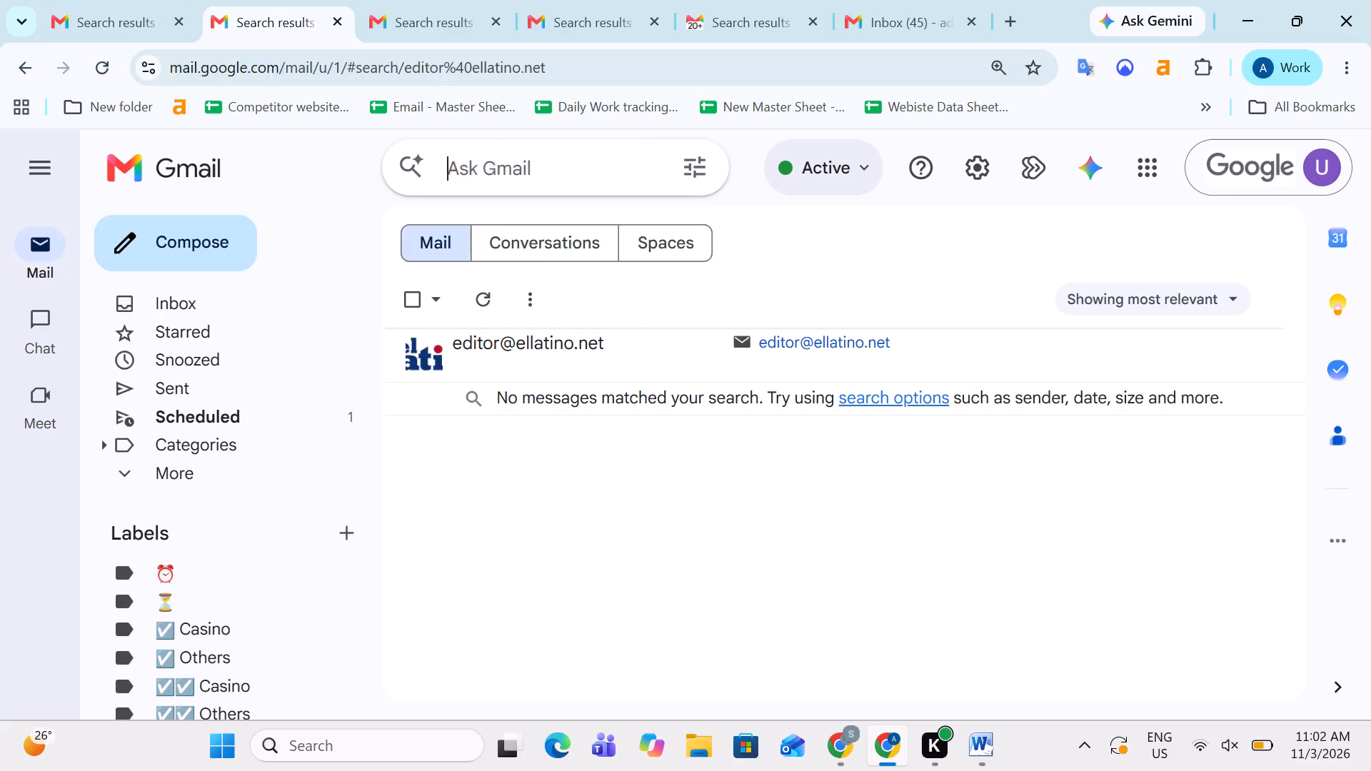
Search the second, third and fourth open Gmail accounts for earlier messages mentioning ellatinoonline.com.
key(ctrl+v)
key(Return)
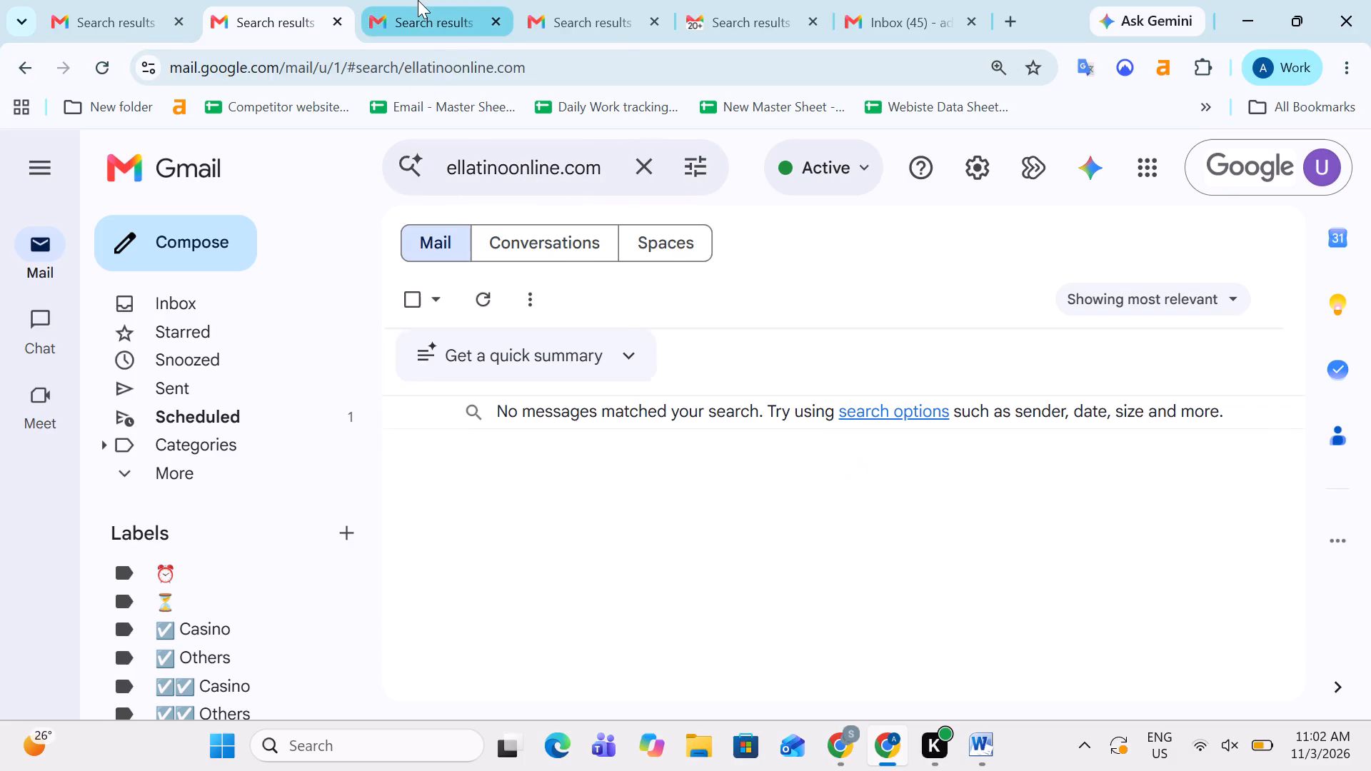
click(418, 0)
click(632, 176)
key(ctrl+v)
key(Return)
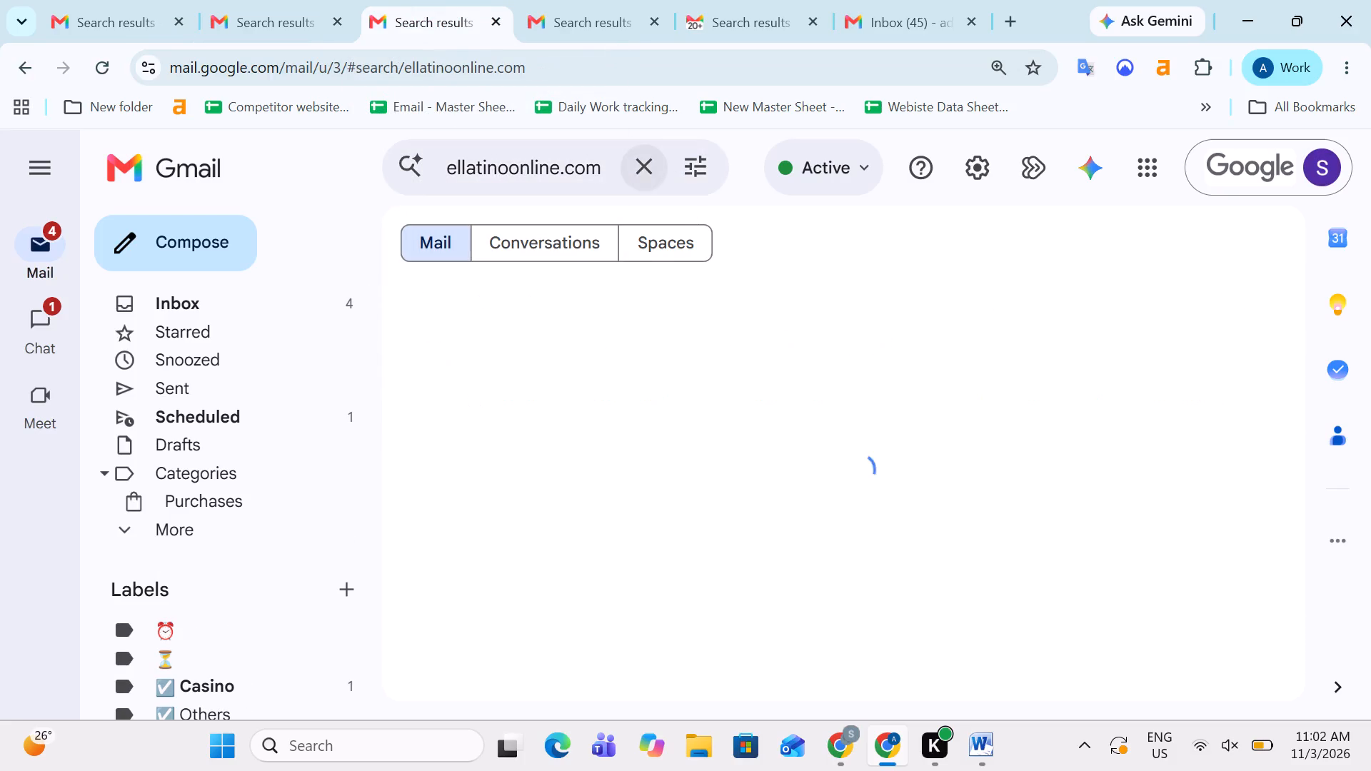
scroll(632, 176, up, 1)
click(611, 0)
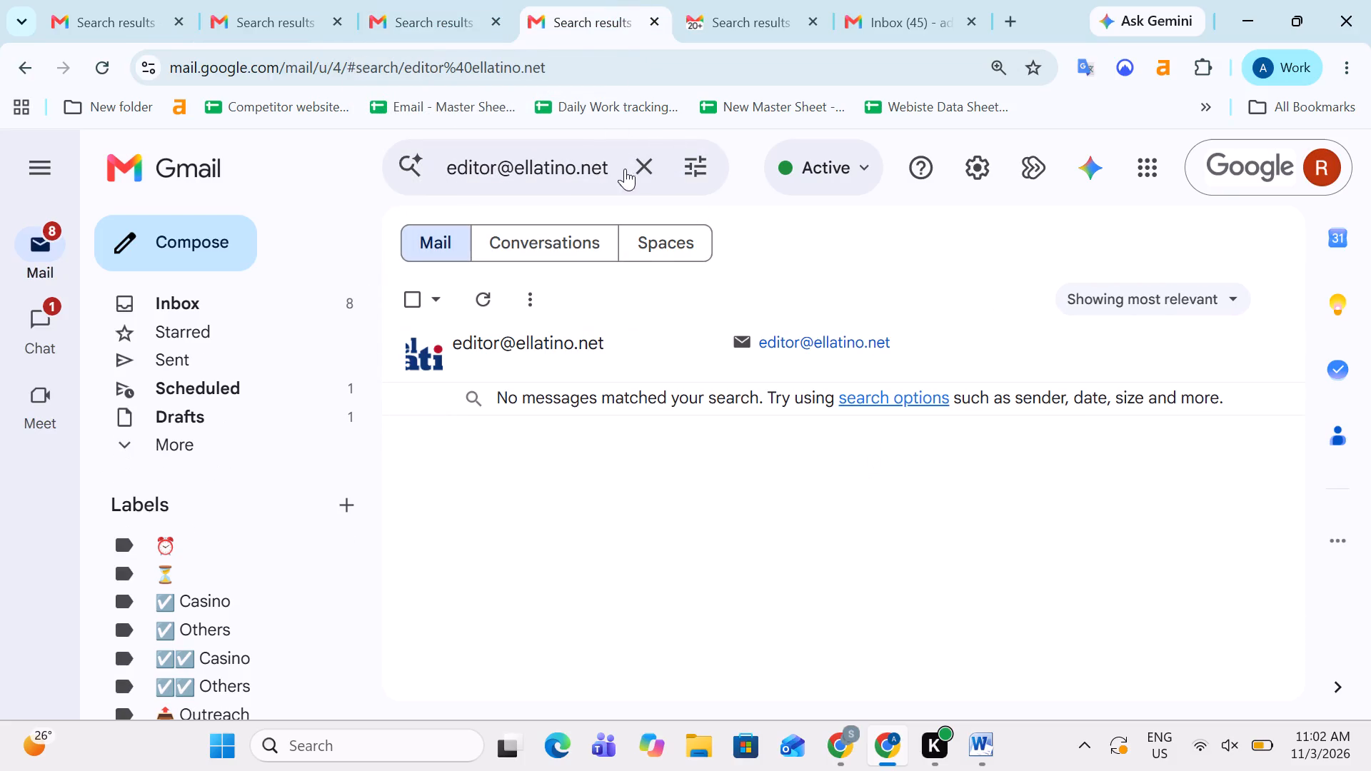
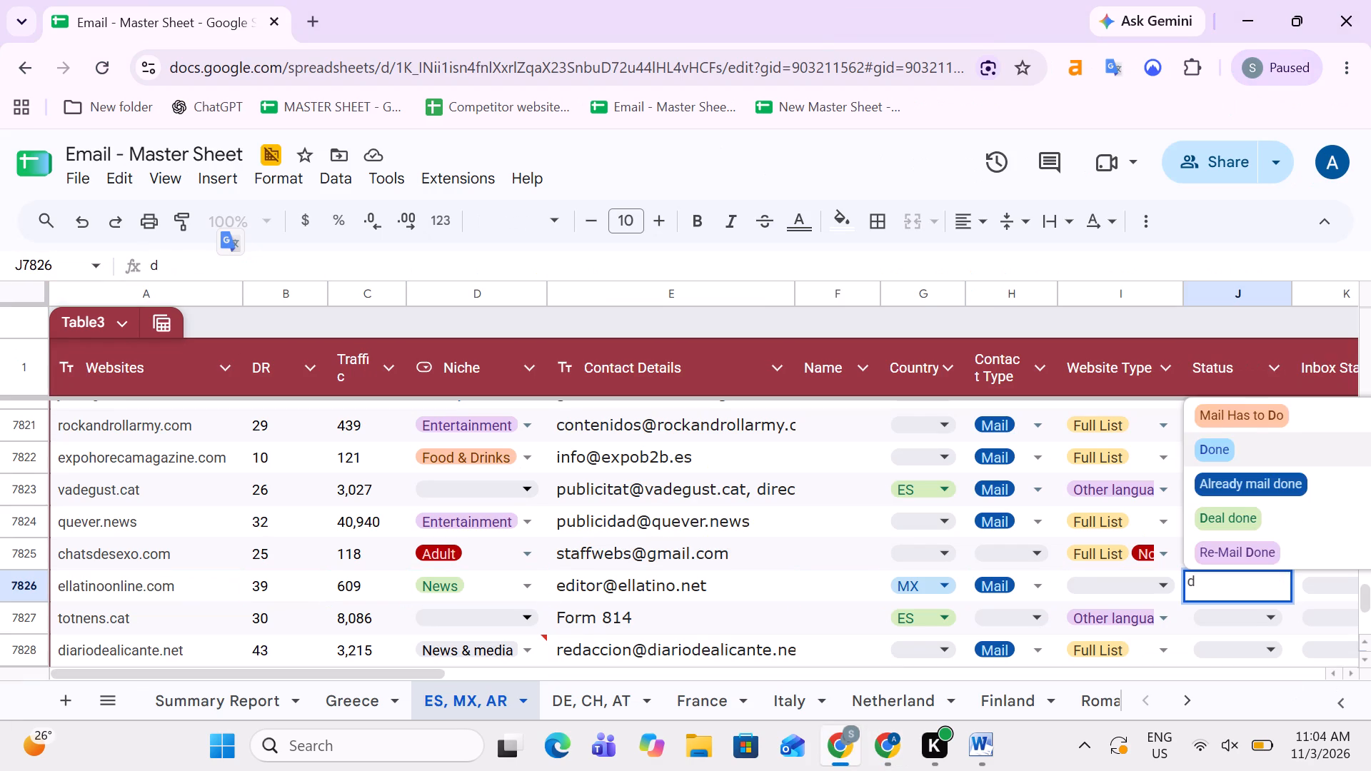
Set the Status of ellatinoonline.com in row 7826 to Done.
key(Up)
key(Right)
Go to the totnens.cat entry in the Websites column, row 7827.
key(Down)
key(Left)
key(Left)
key(Left)
key(Left)
key(Left)
key(Left)
key(Left)
key(Left)
key(Left)
key(Left)
key(Left)
key(Left)
key(Left)
key(Left)
key(Left)
key(Left)
key(Left)
key(Left)
key(Left)
key(Left)
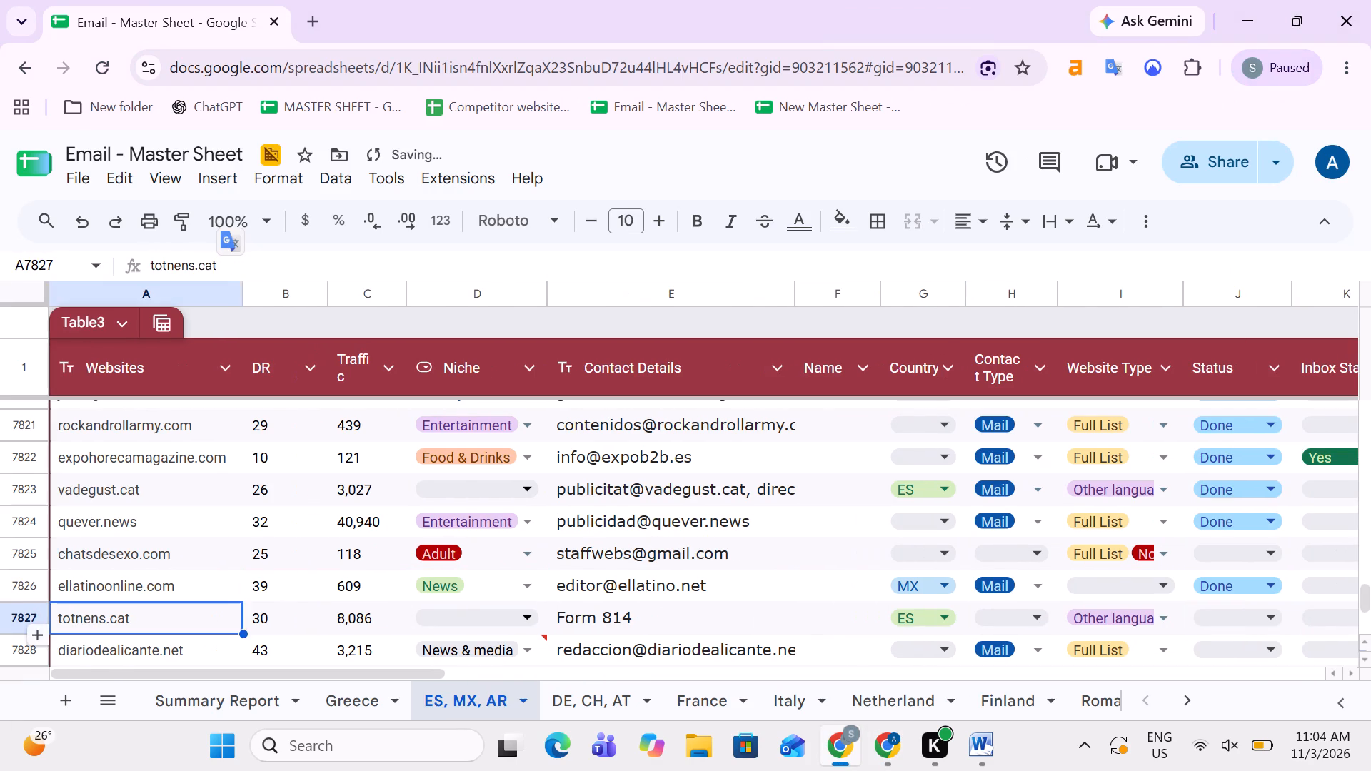
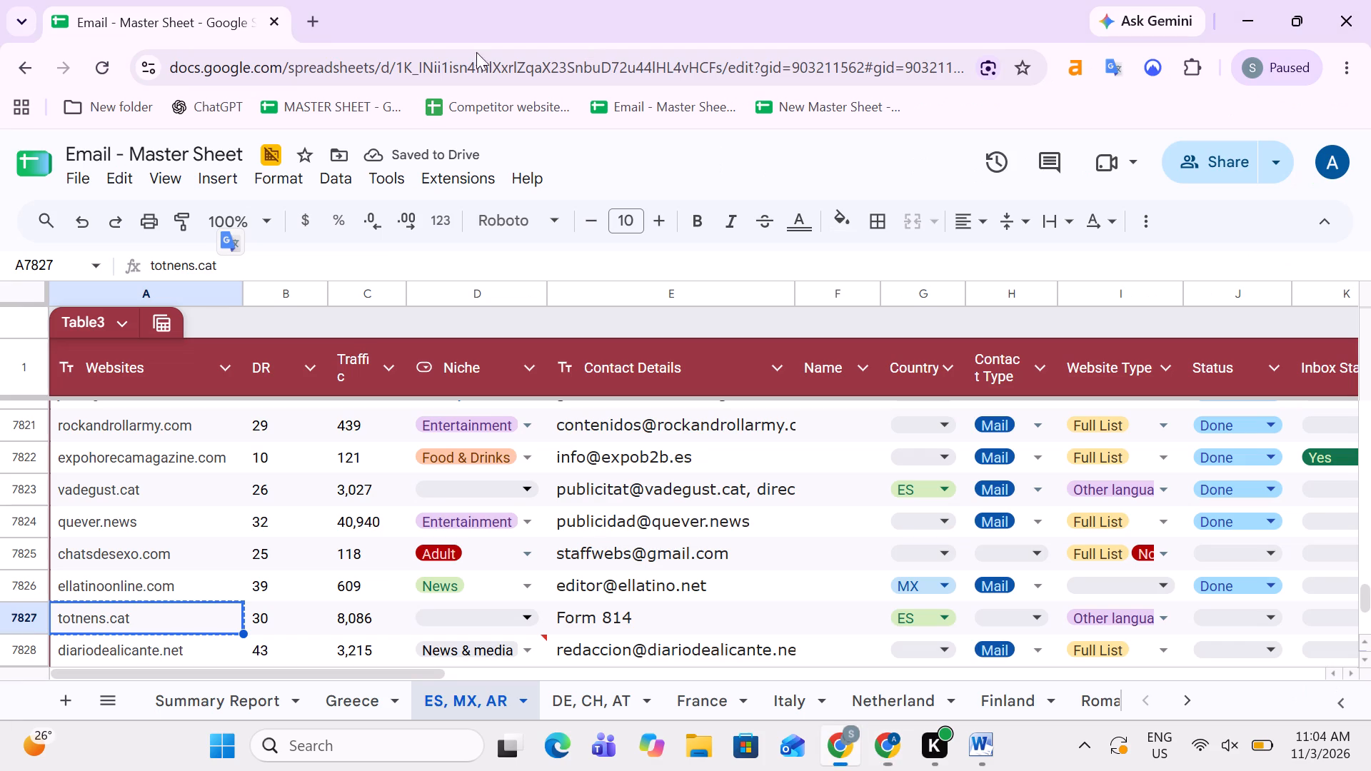
click(321, 18)
key(ctrl+v)
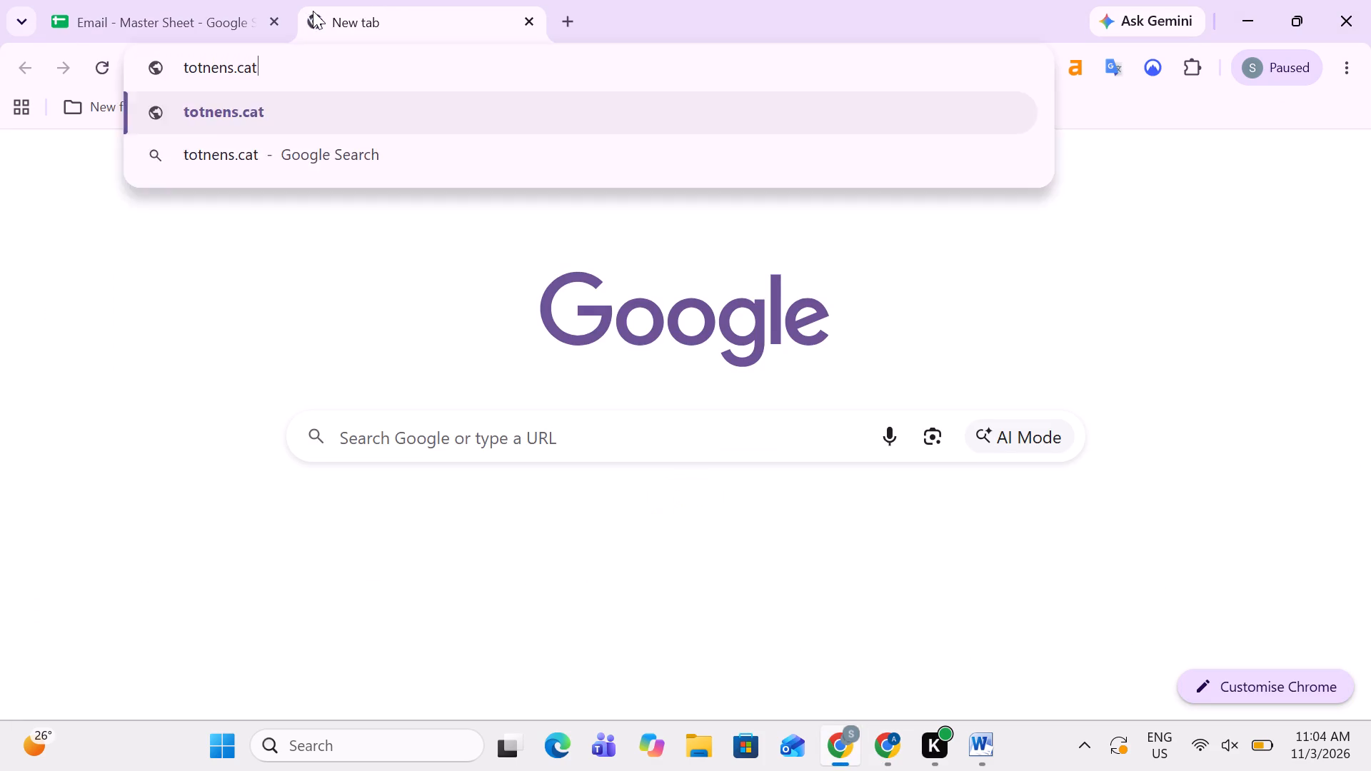
key(Return)
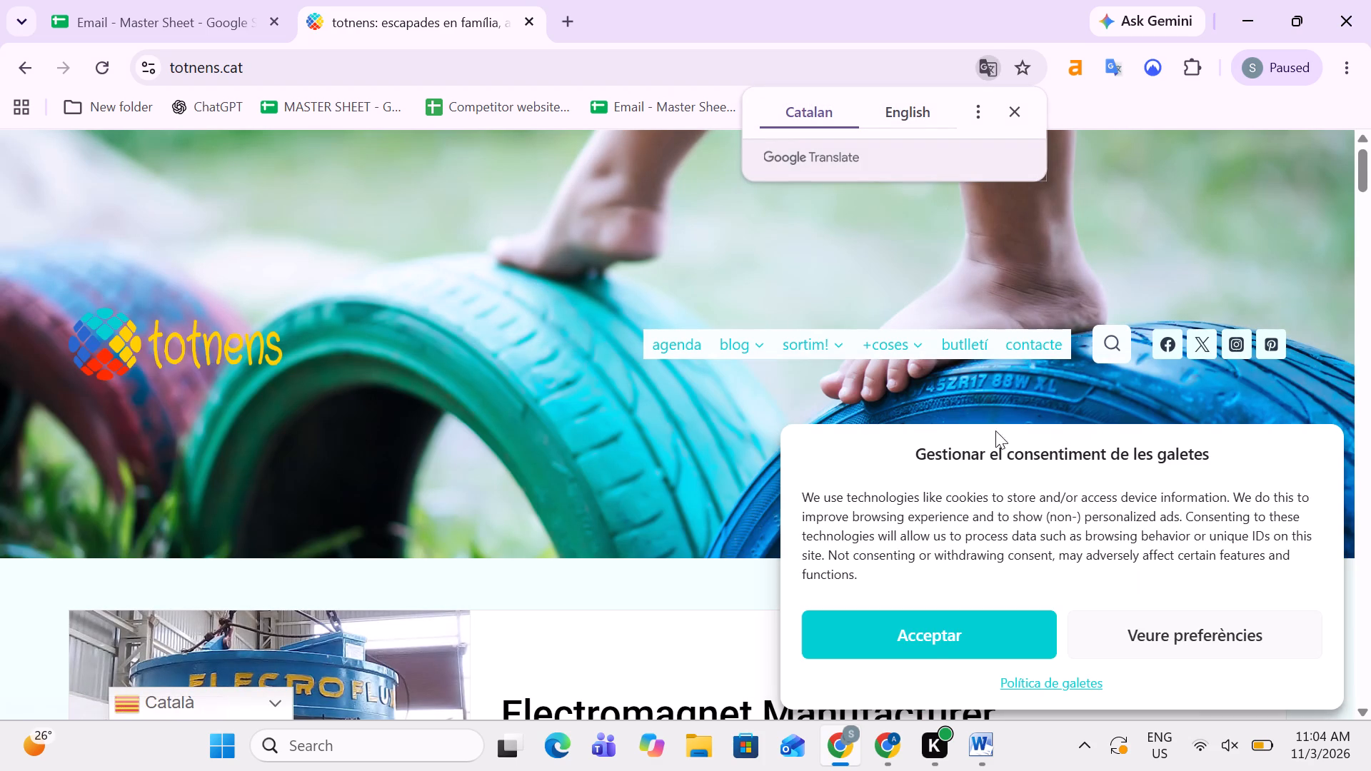
Accept the cookies on totnens.cat and open the site's contacte page.
click(910, 633)
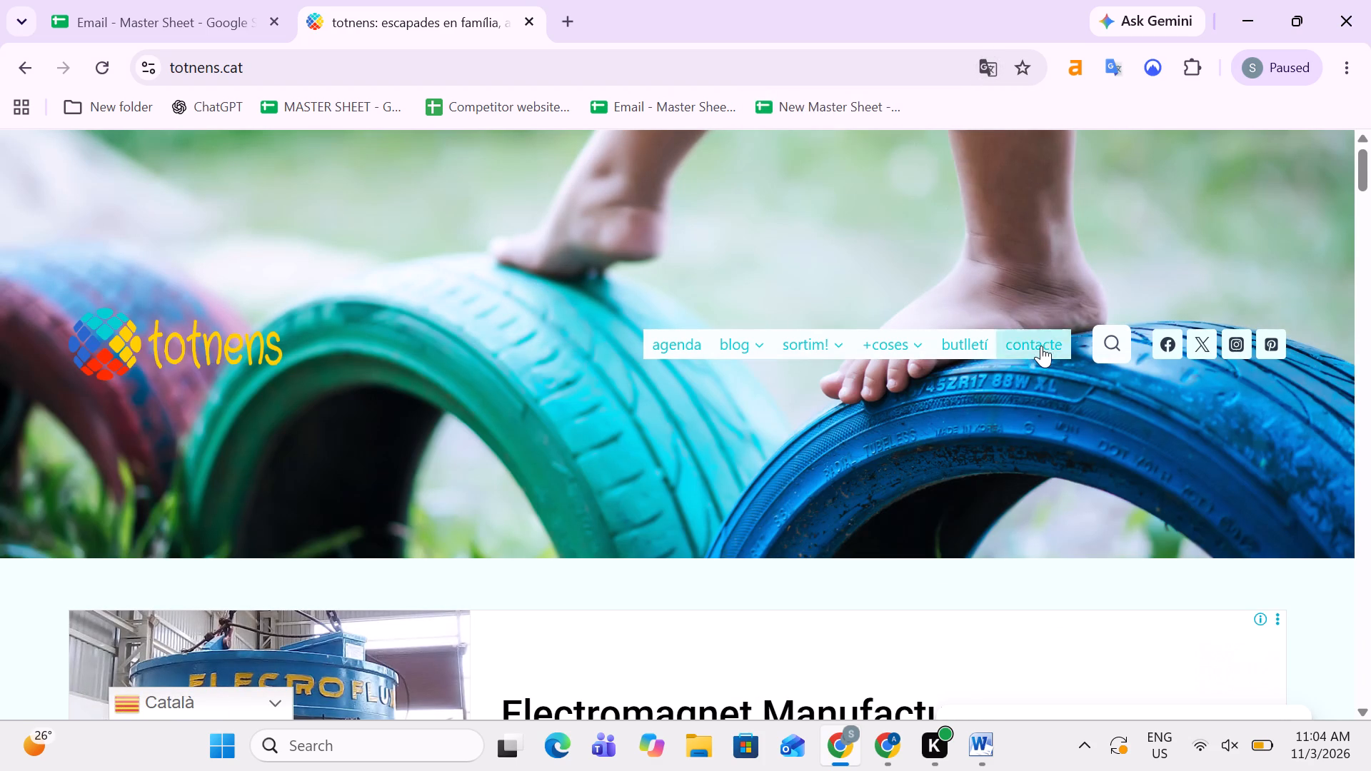
click(1041, 345)
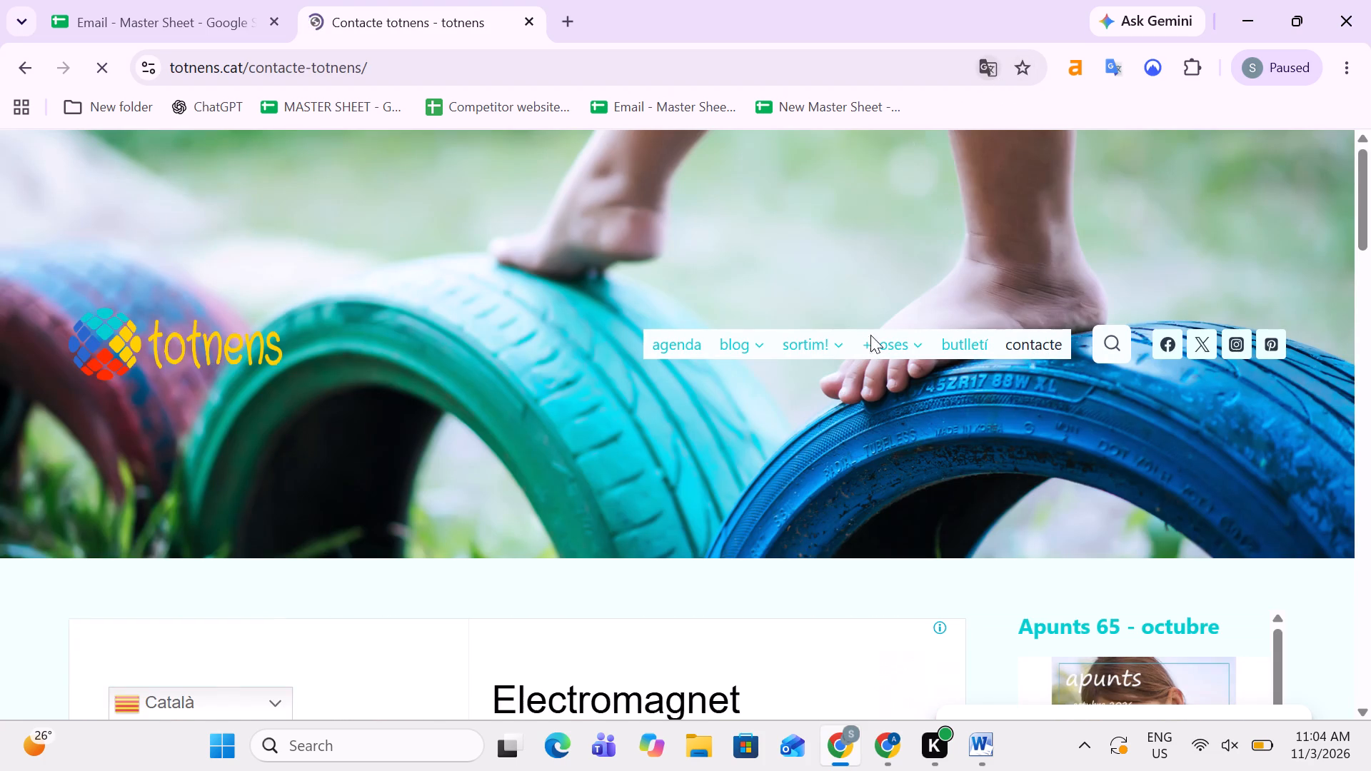
Find the Contacte totnens form and place the cursor in the "El teu nom" field, ready for the name.
scroll(601, 377, down, 1)
scroll(627, 451, down, 2)
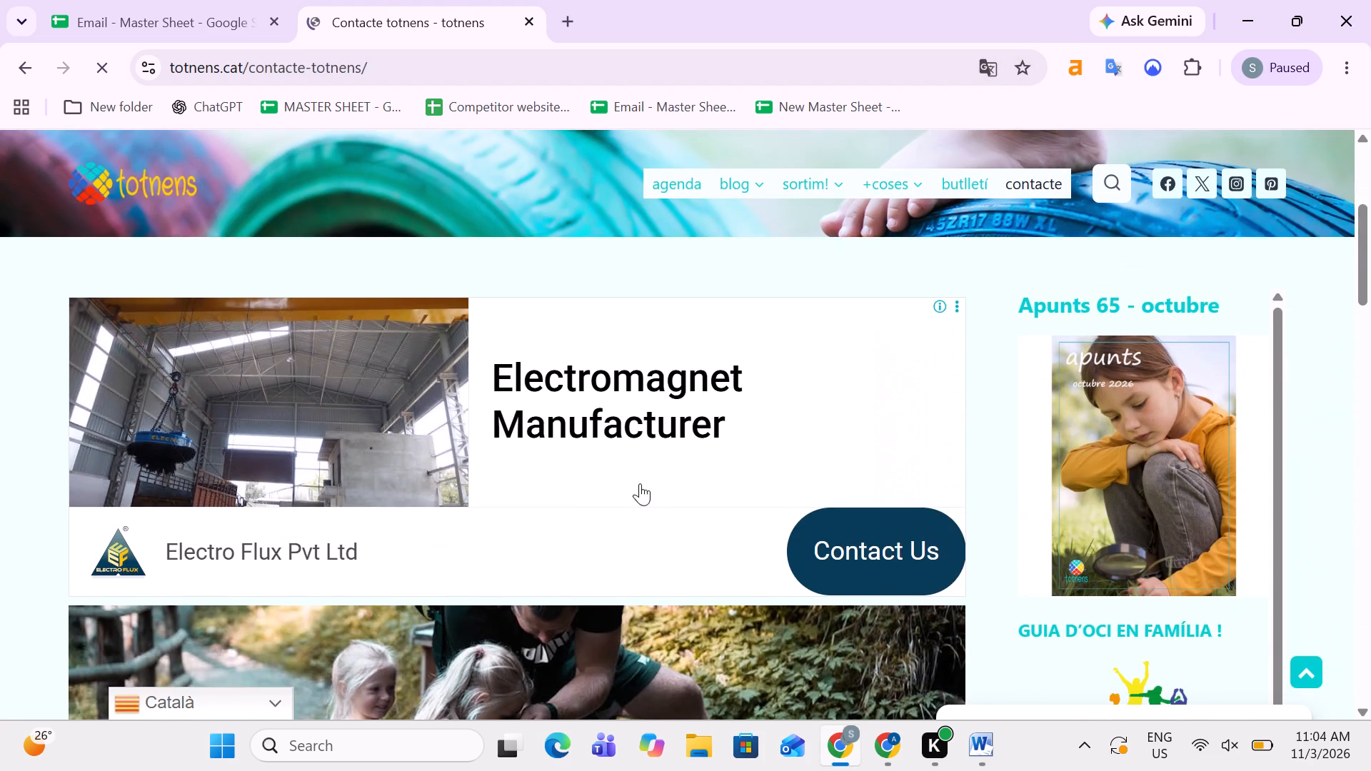
scroll(648, 497, down, 8)
scroll(396, 456, up, 2)
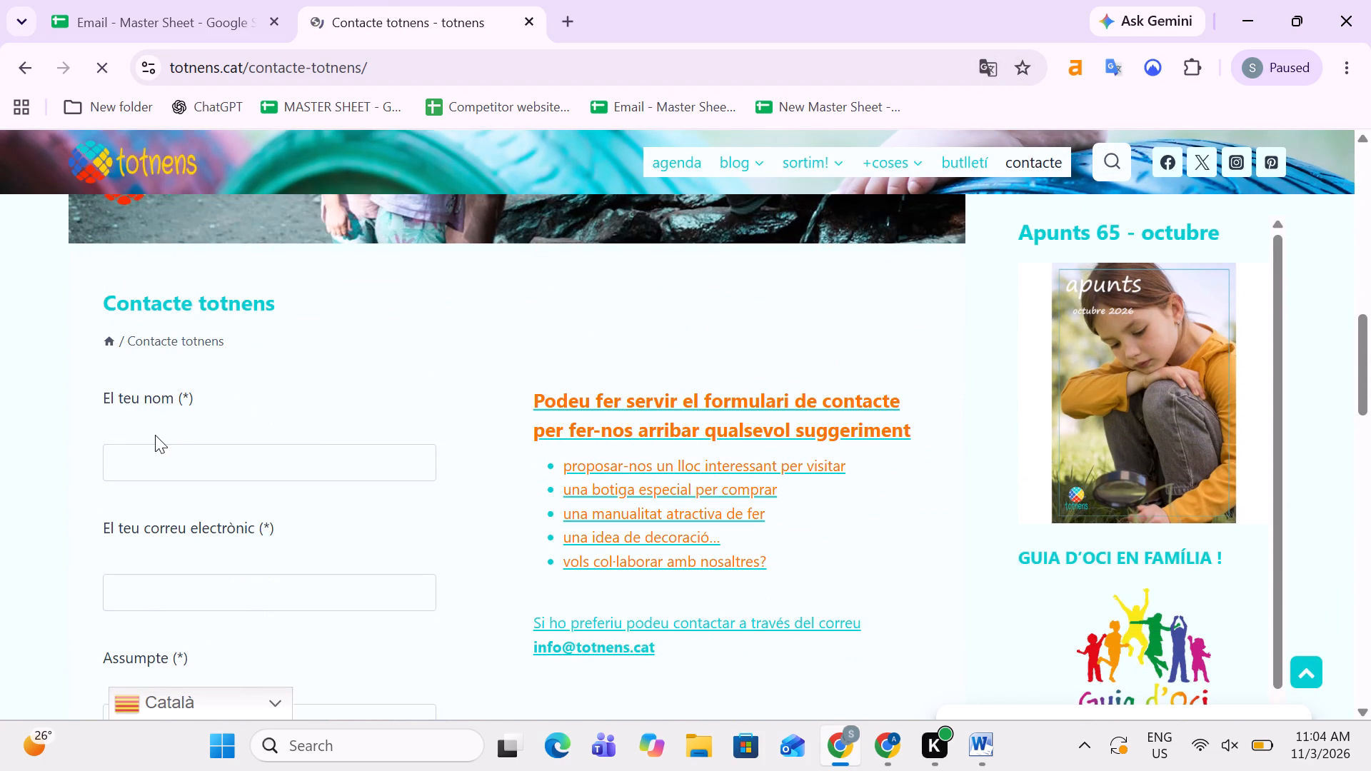
click(148, 455)
click(249, 465)
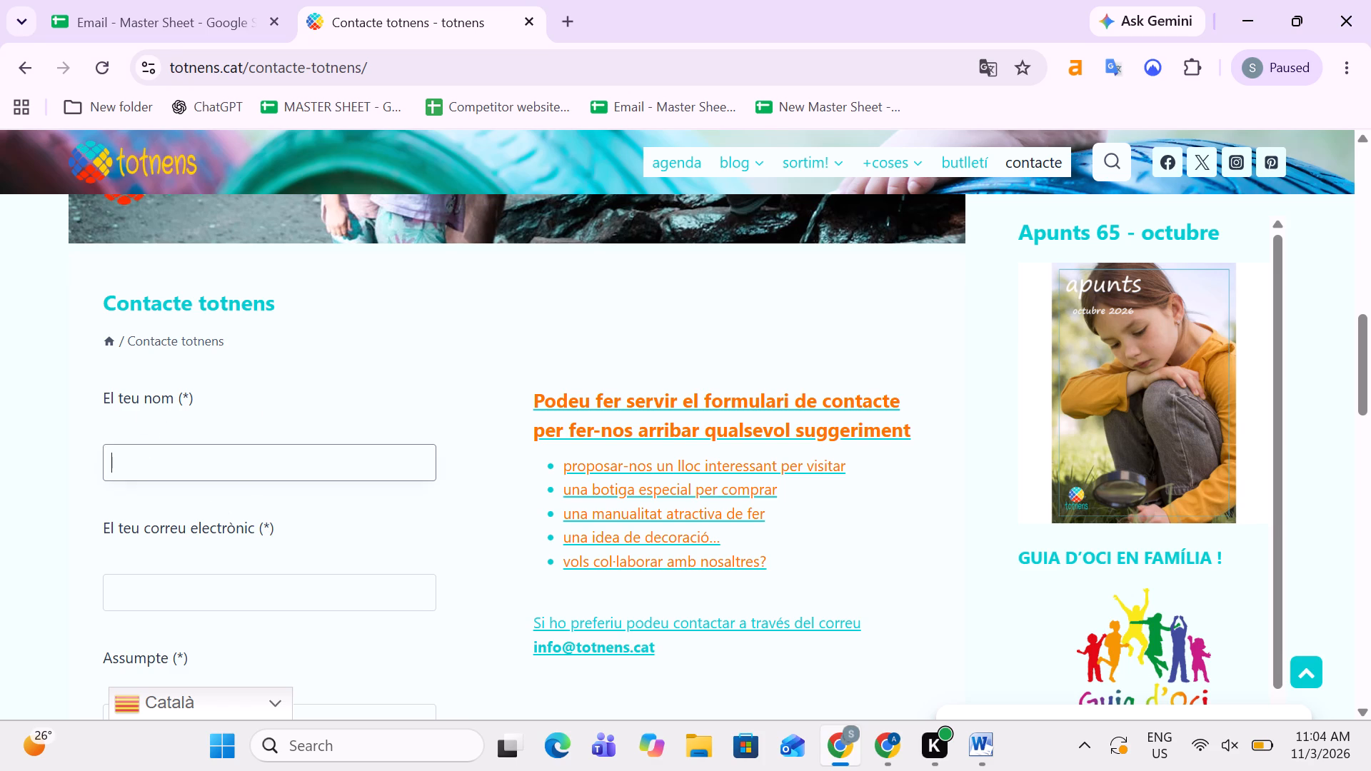
triple_click(131, 392)
click(121, 373)
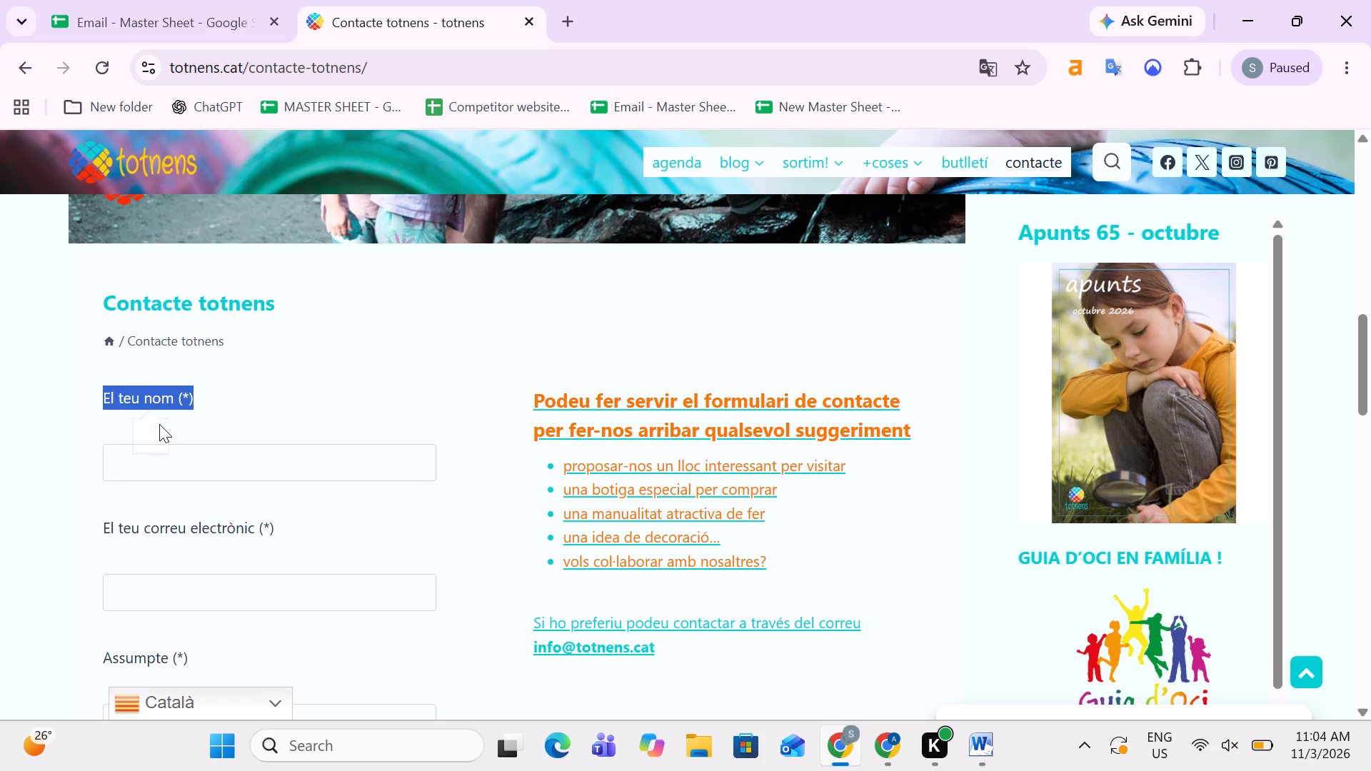
click(415, 469)
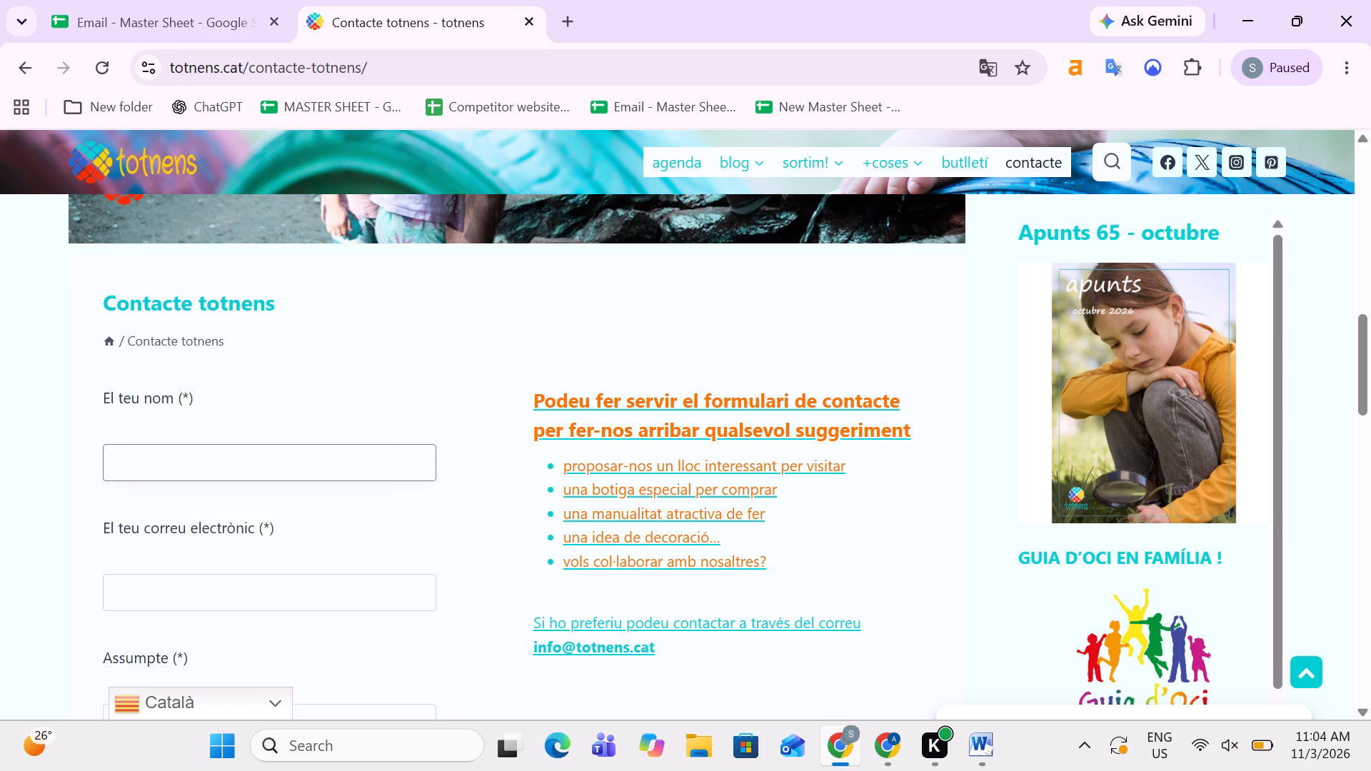
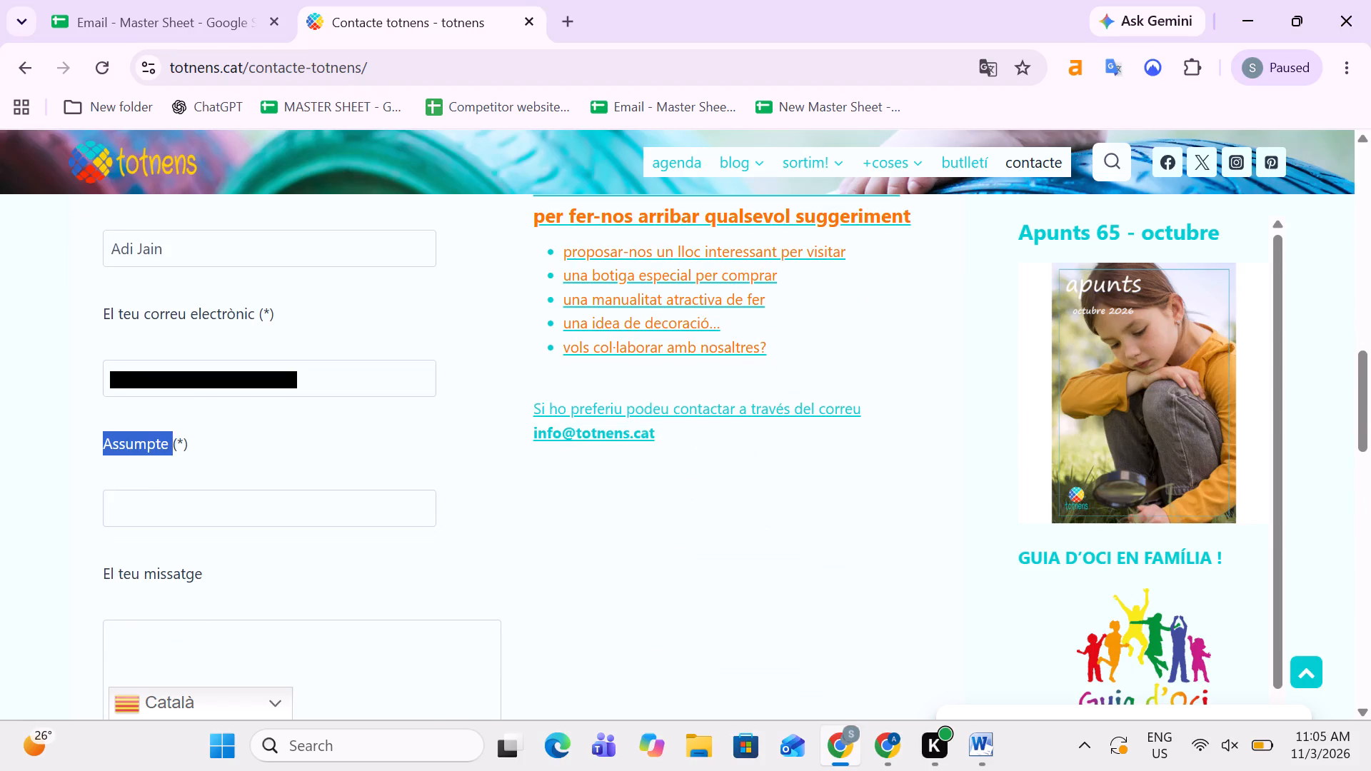
Fill the Assumpte field with subject 8, "Propuesta de colaboración de artículos – wikiweb.com", copied from the ADITI Spanish - 5 Word document.
click(144, 458)
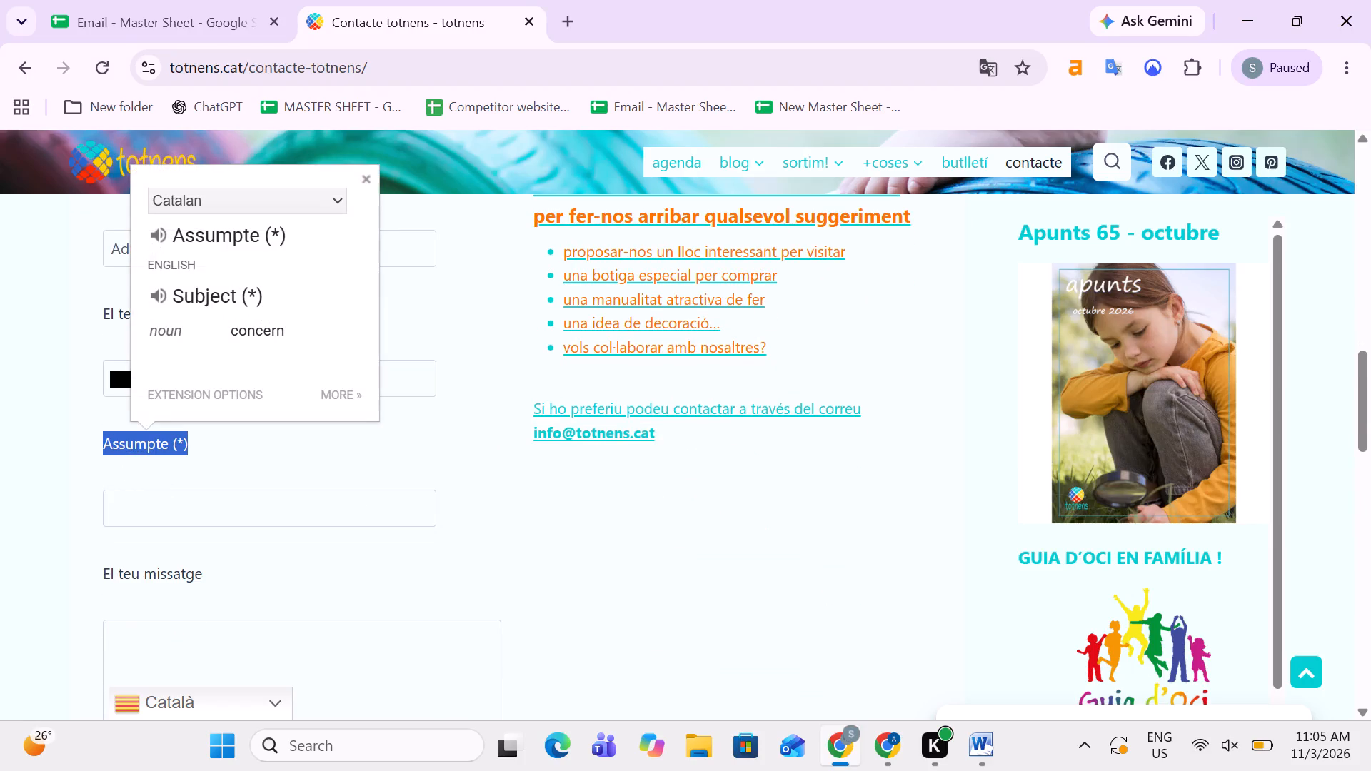
click(274, 509)
key(alt+Tab)
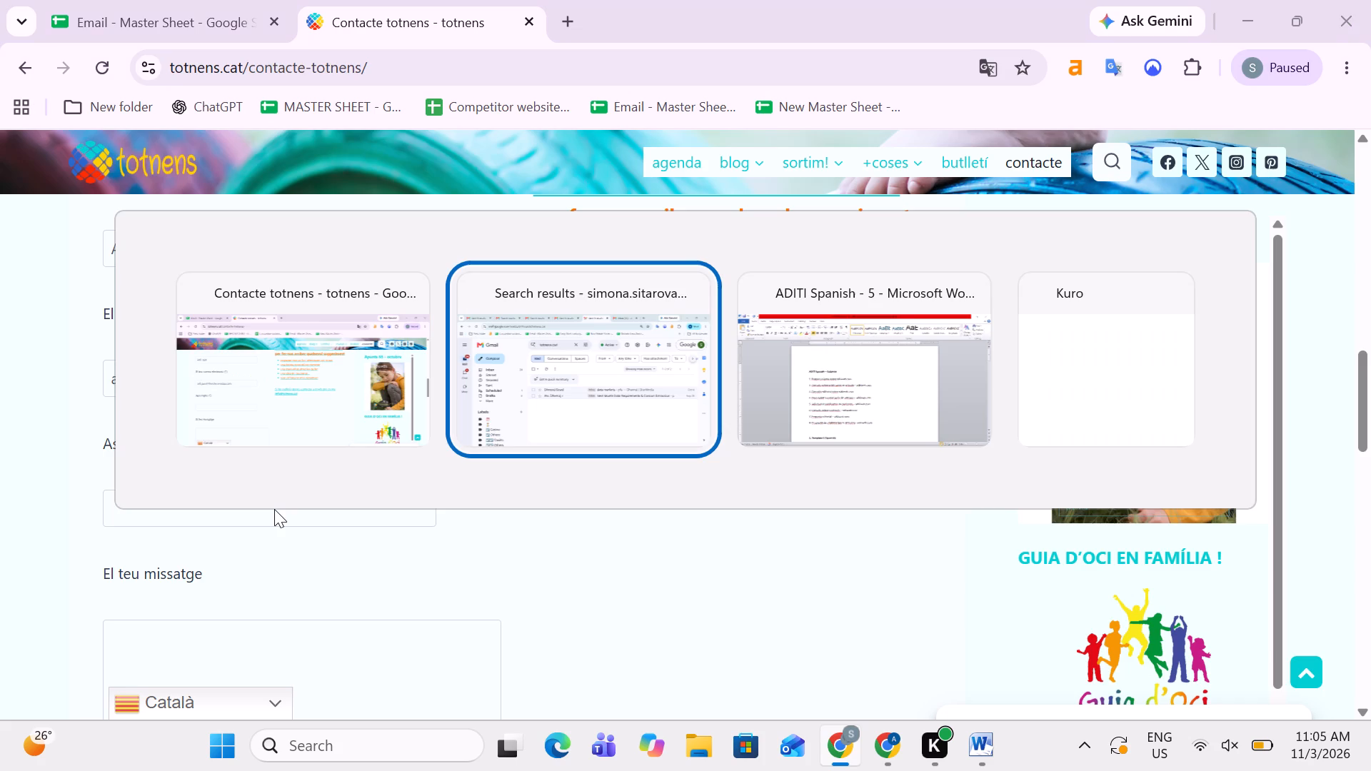
key(alt+Tab)
double_click(424, 588)
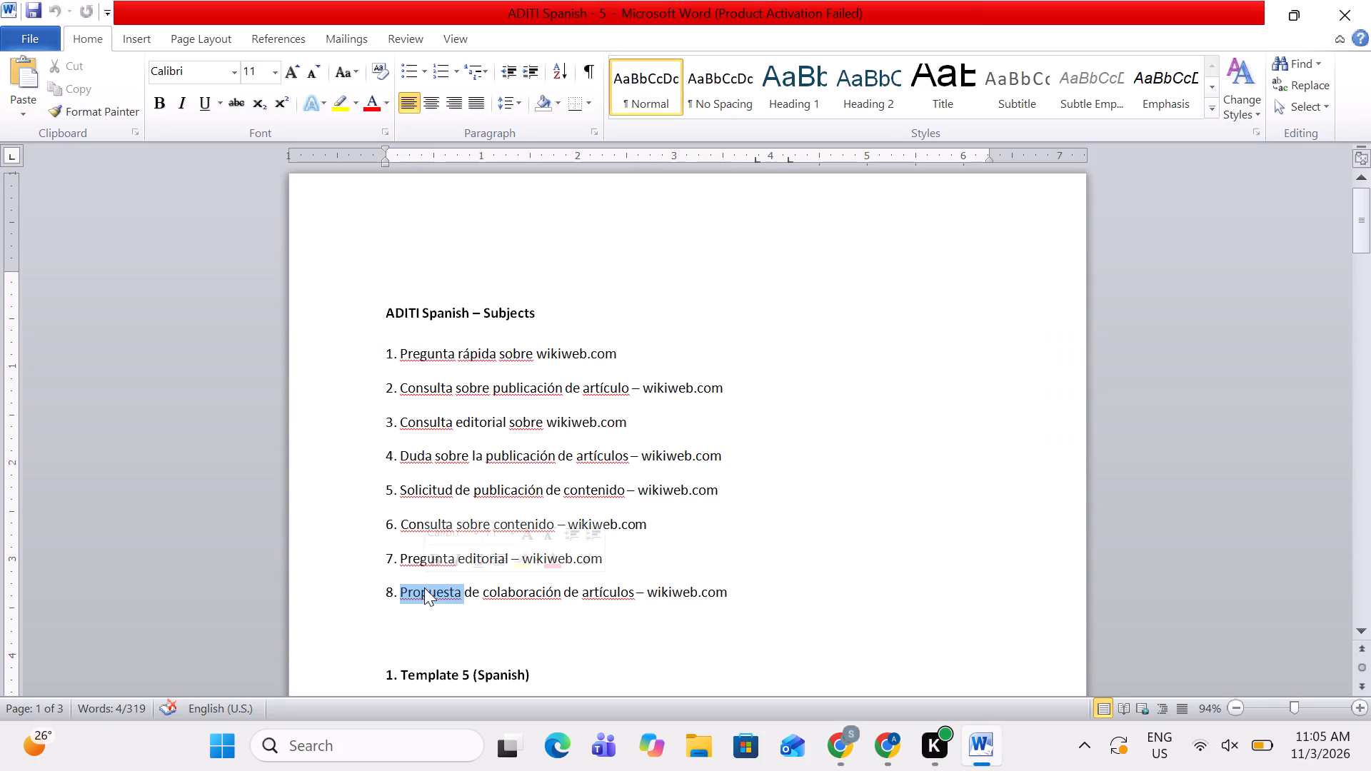
shift+click(719, 600)
key(ctrl+c)
key(ctrl+c)
key(ctrl+c)
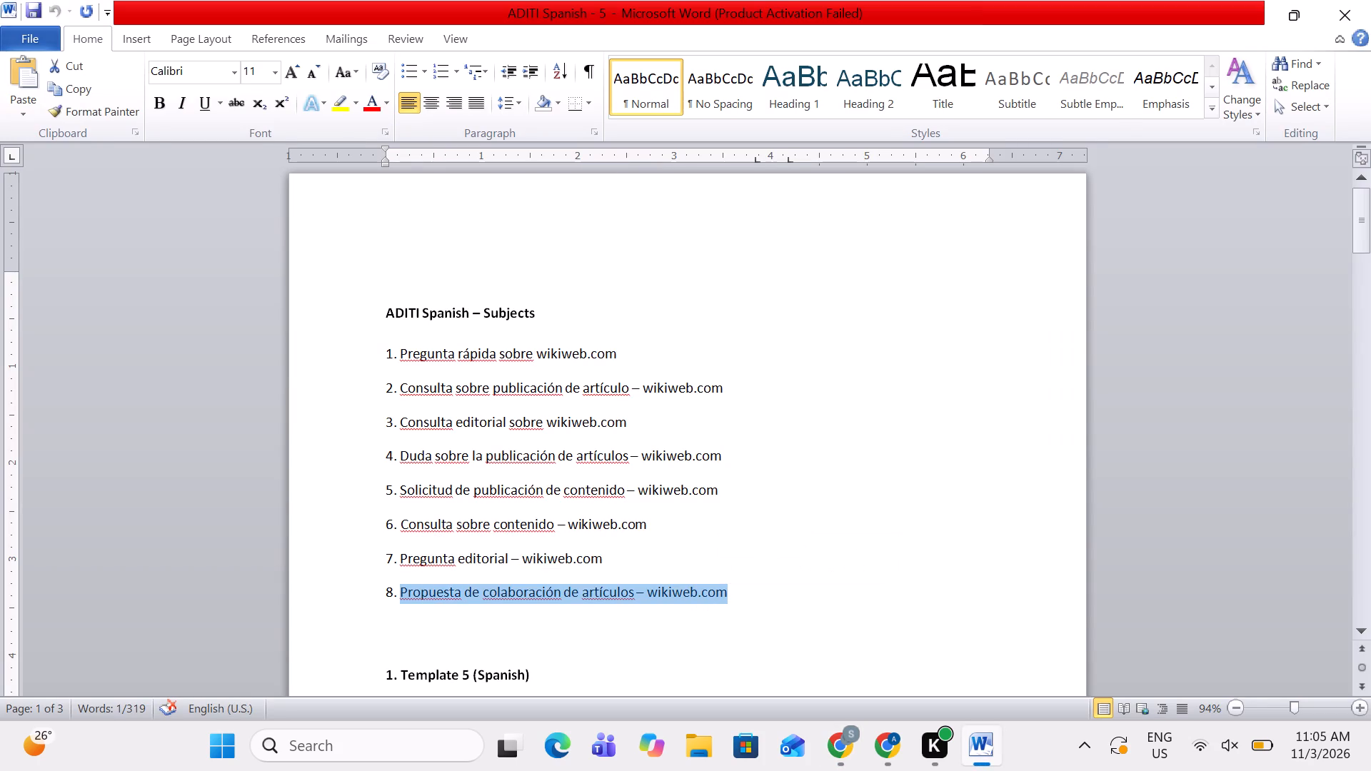
key(alt+Tab)
key(ctrl+shift+v)
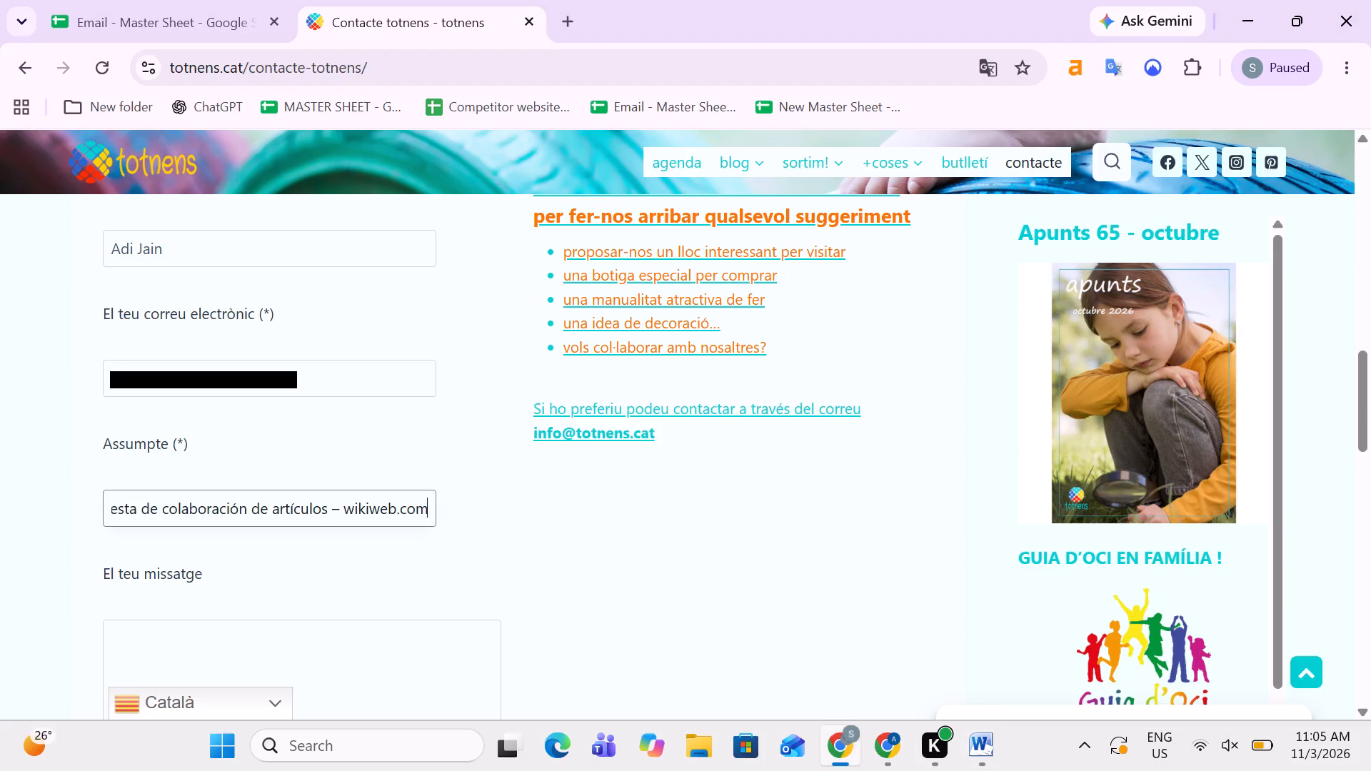
Fill "El teu missatge" with the Spanish Template 10 text from the Word document, from "Buenas tardes" through "Atentamente,".
click(416, 675)
key(alt+Tab)
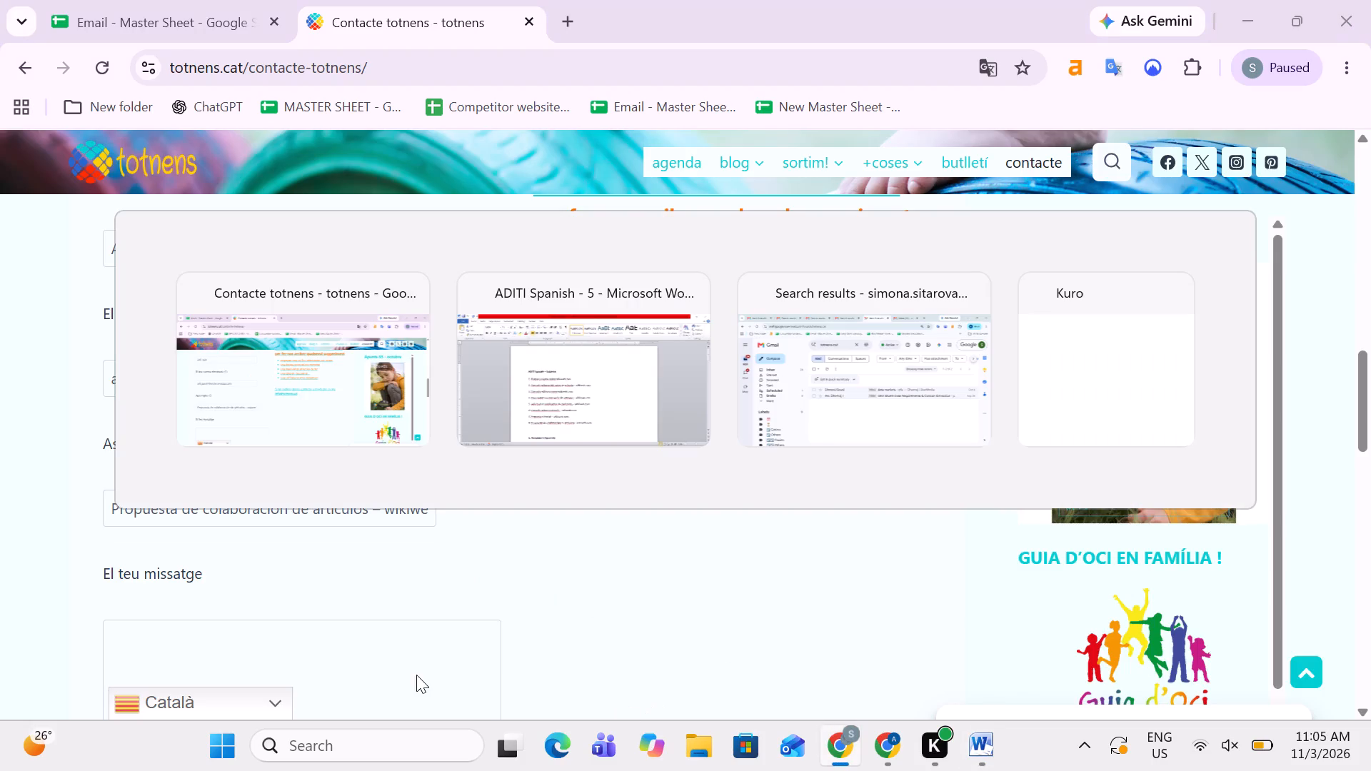
key(alt+Tab)
key(alt+Tab)
key(alt+Tab)
key(alt+Tab)
scroll(493, 571, down, 8)
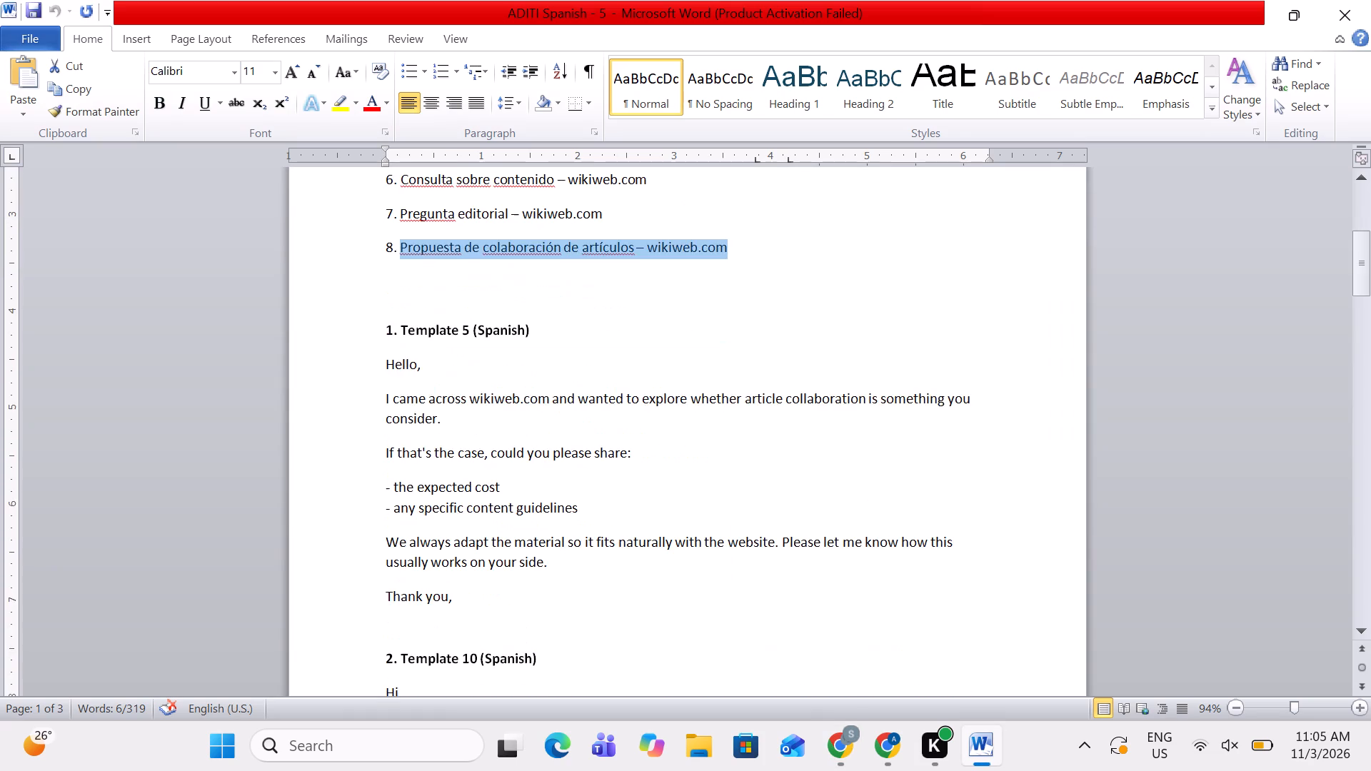
scroll(505, 585, down, 19)
scroll(564, 560, down, 4)
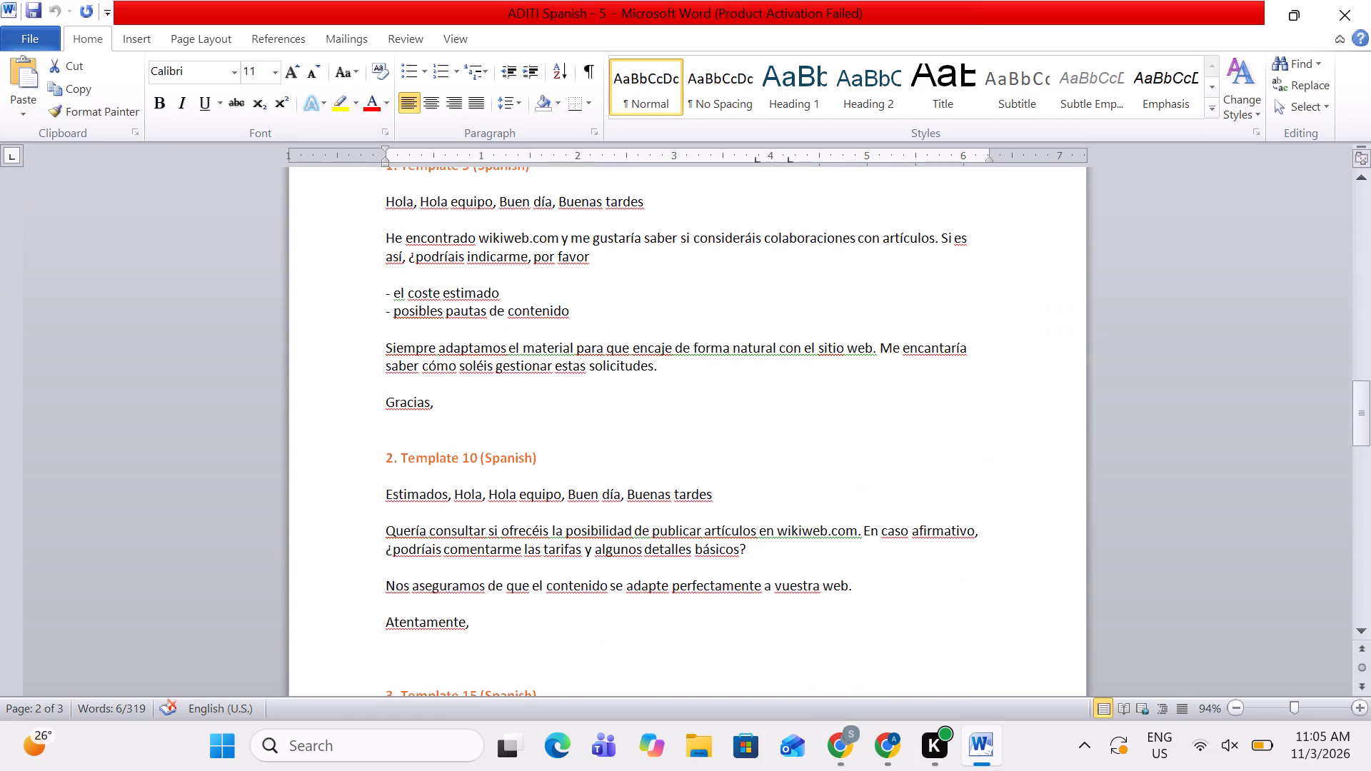
click(652, 488)
drag(652, 488, 422, 621)
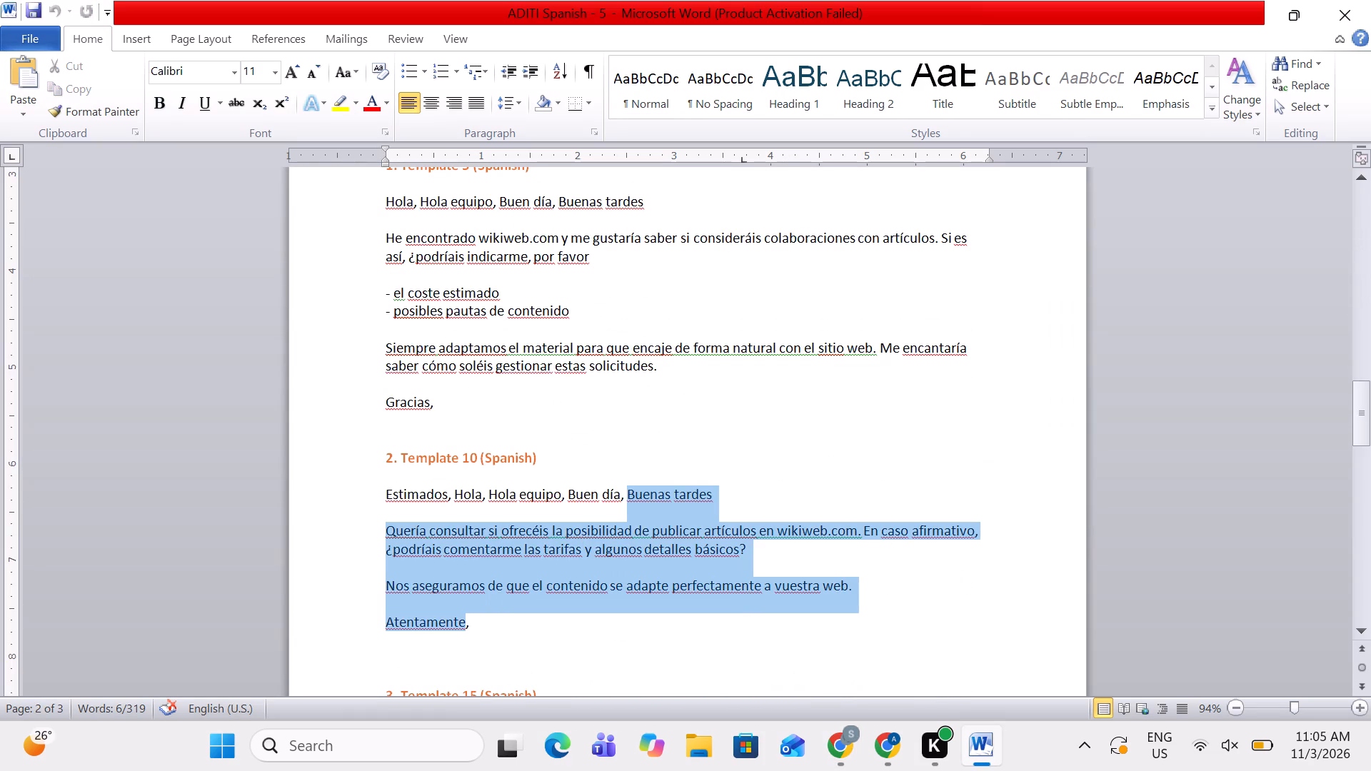
key(shift+Right)
key(ctrl+c)
key(ctrl+c)
key(ctrl+c)
key(ctrl+c)
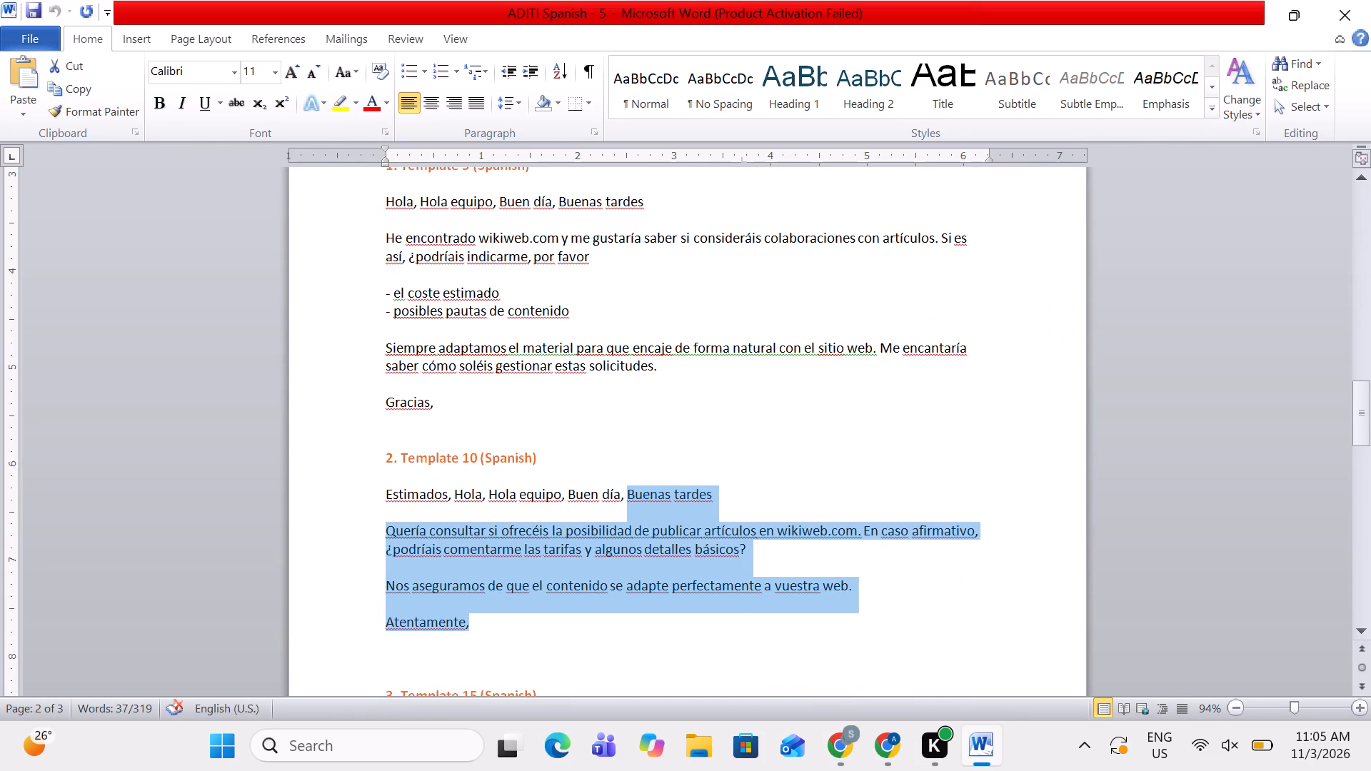
key(alt+Tab)
key(ctrl+shift+v)
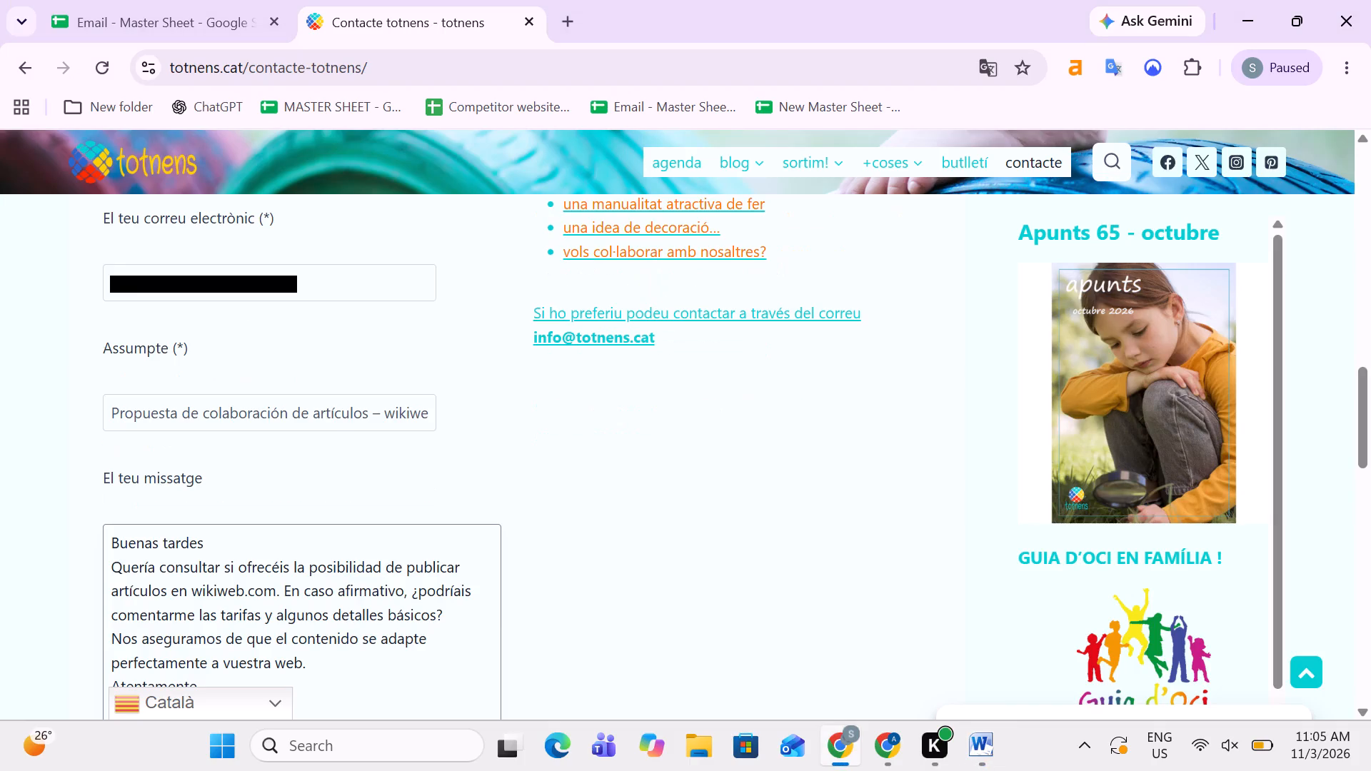
Insert a blank line before "Atentamente," and another after "Buenas tardes" in the message.
scroll(361, 578, down, 1)
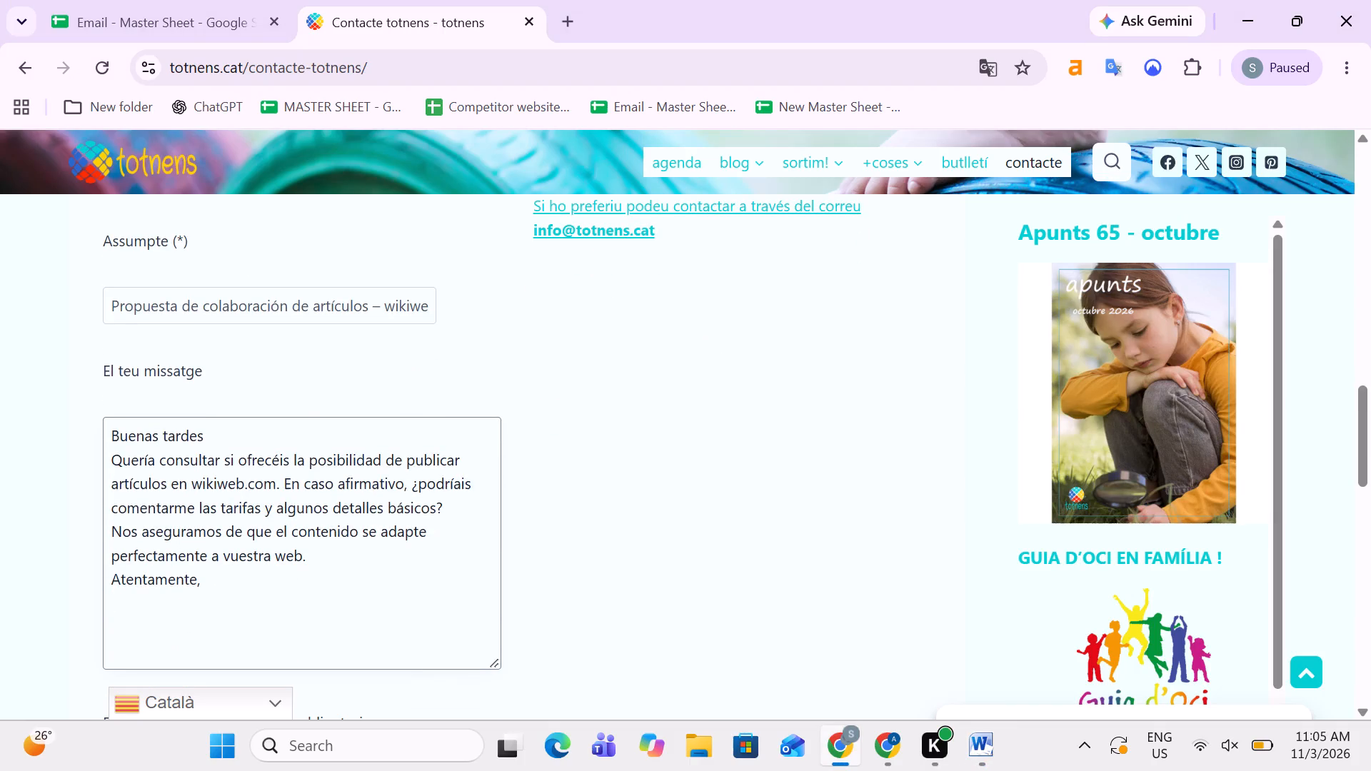
key(BackSpace)
key(Left)
key(Left)
key(Left)
key(Left)
key(Left)
key(Left)
key(Left)
key(Left)
key(Left)
key(Left)
key(Left)
key(Left)
key(shift+Return)
key(Up)
key(Up)
key(Up)
key(Up)
key(Up)
key(Up)
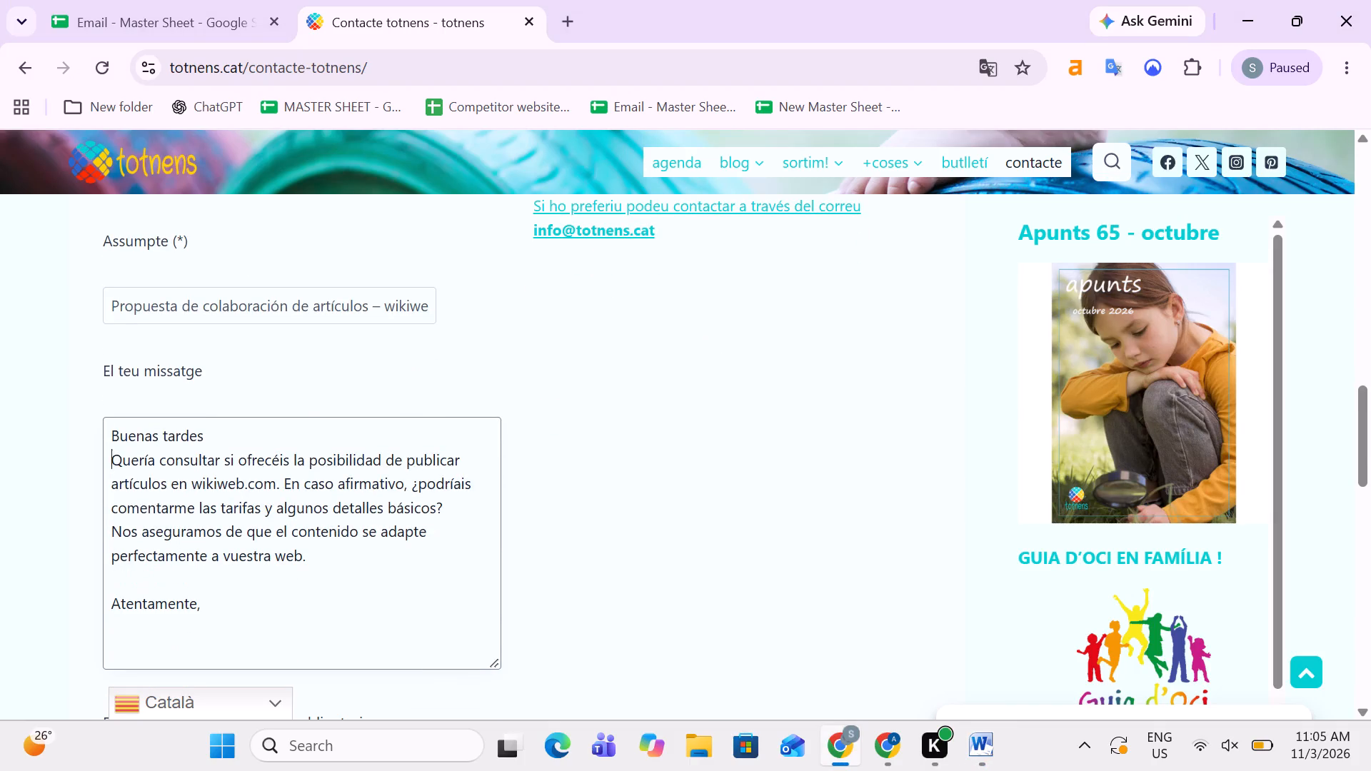
key(Up)
key(Down)
key(shift+Return)
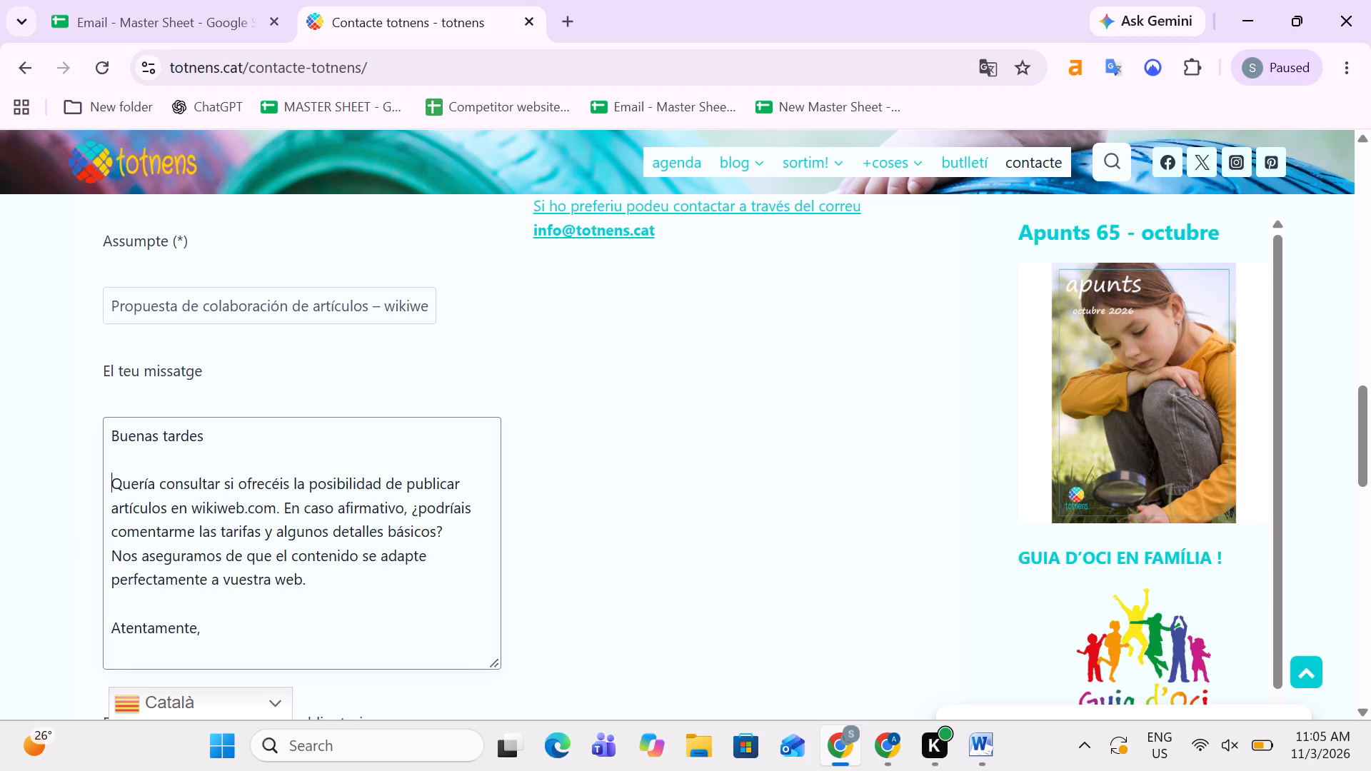
Replace wikiweb.com in the Assumpte field with the site's domain, totnens.cat, copied from the page address.
click(246, 63)
drag(246, 63, 257, 77)
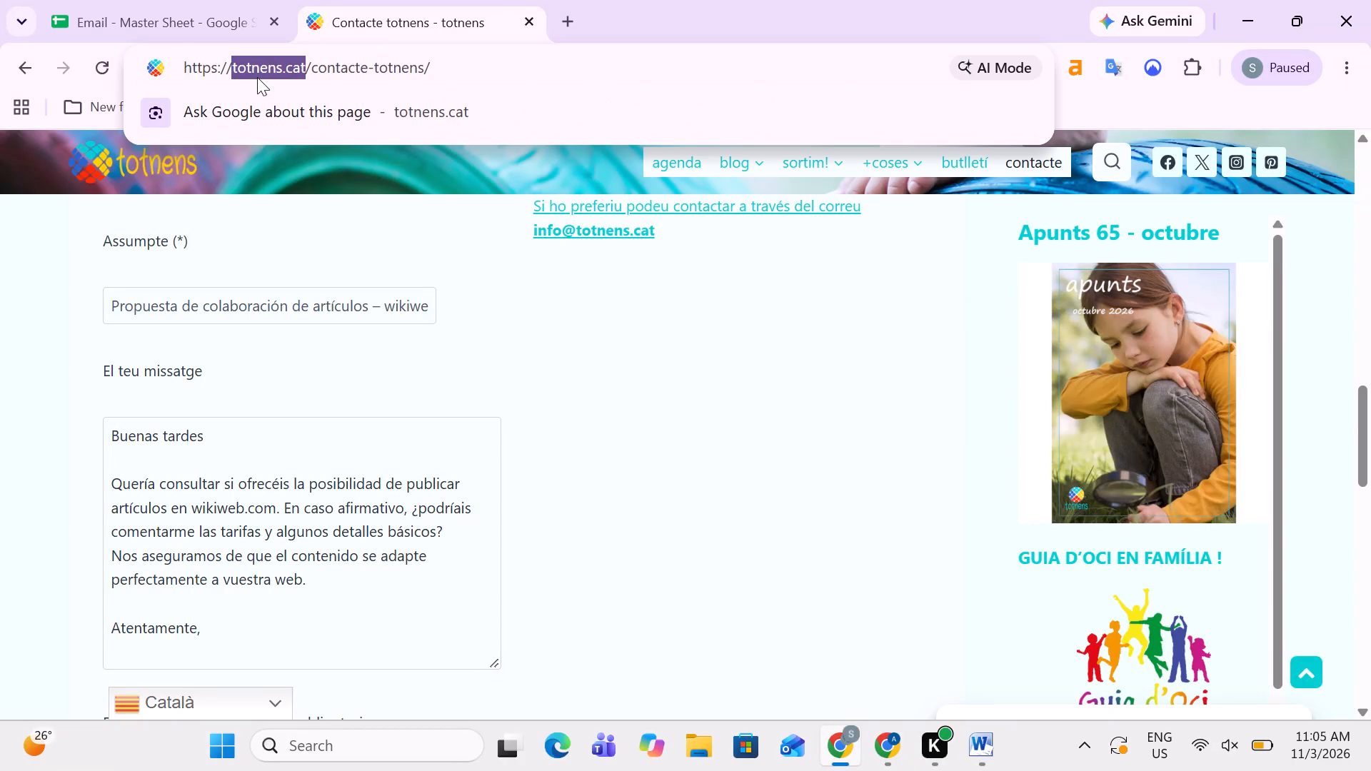
drag(257, 77, 260, 79)
key(ctrl+c)
key(ctrl+c)
key(ctrl+c)
drag(383, 304, 492, 318)
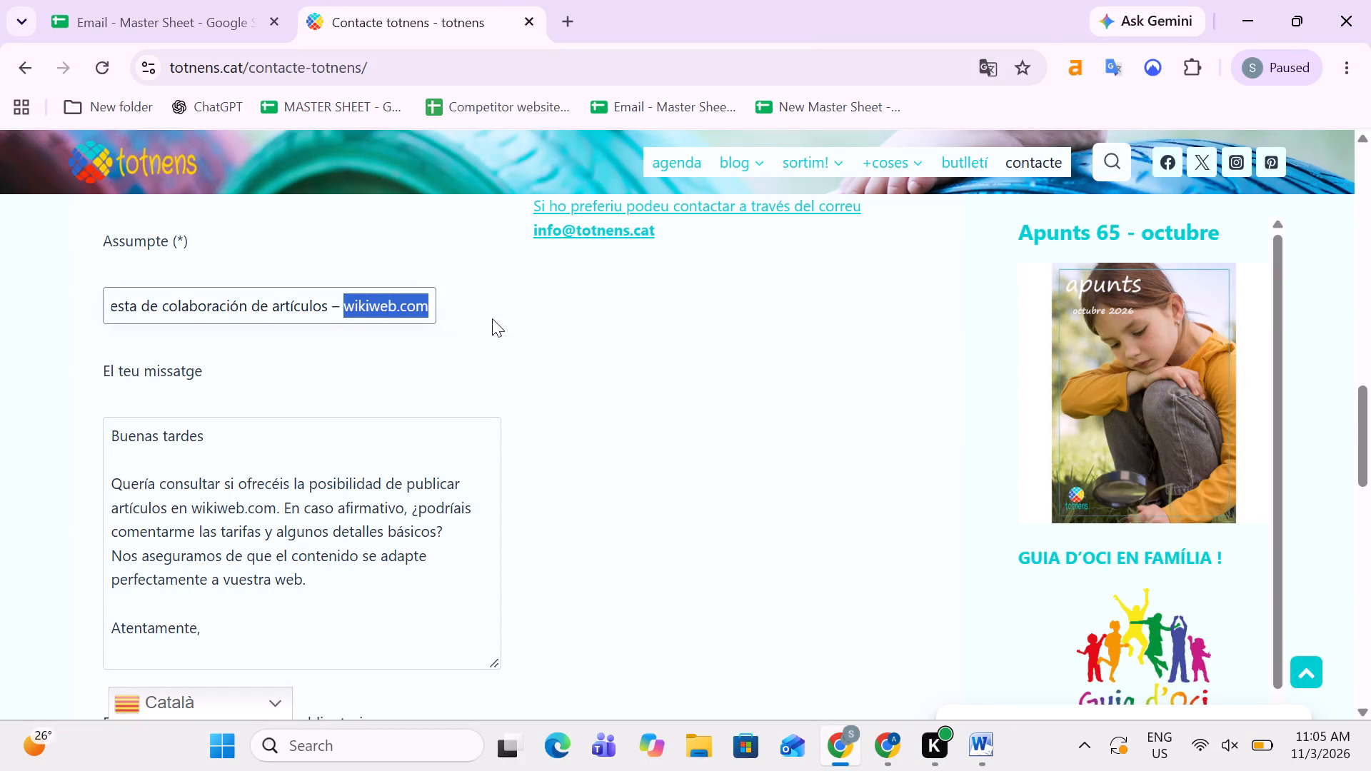
drag(492, 318, 493, 317)
key(ctrl+v)
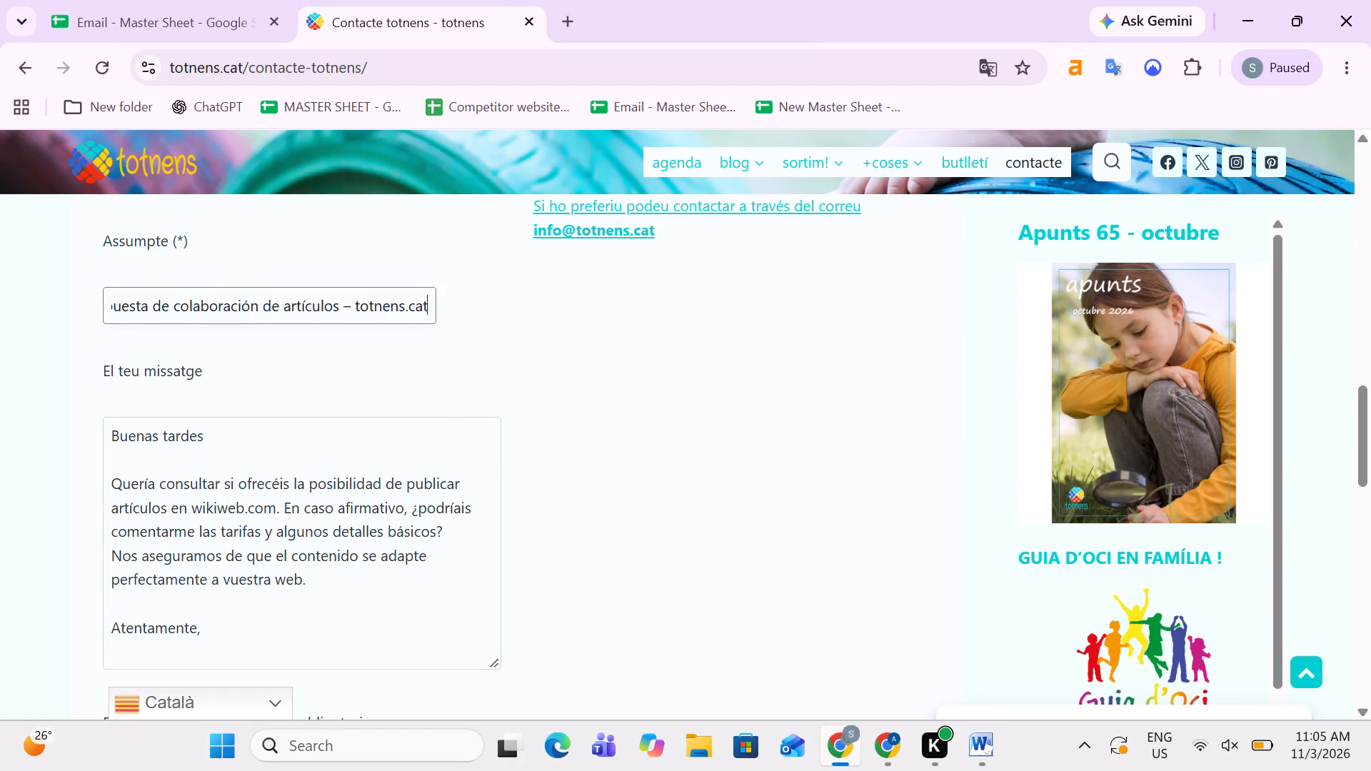
Replace wikiweb.com in the message body with totnens.cat.
click(207, 518)
click(201, 509)
drag(201, 509, 251, 507)
key(ctrl+v)
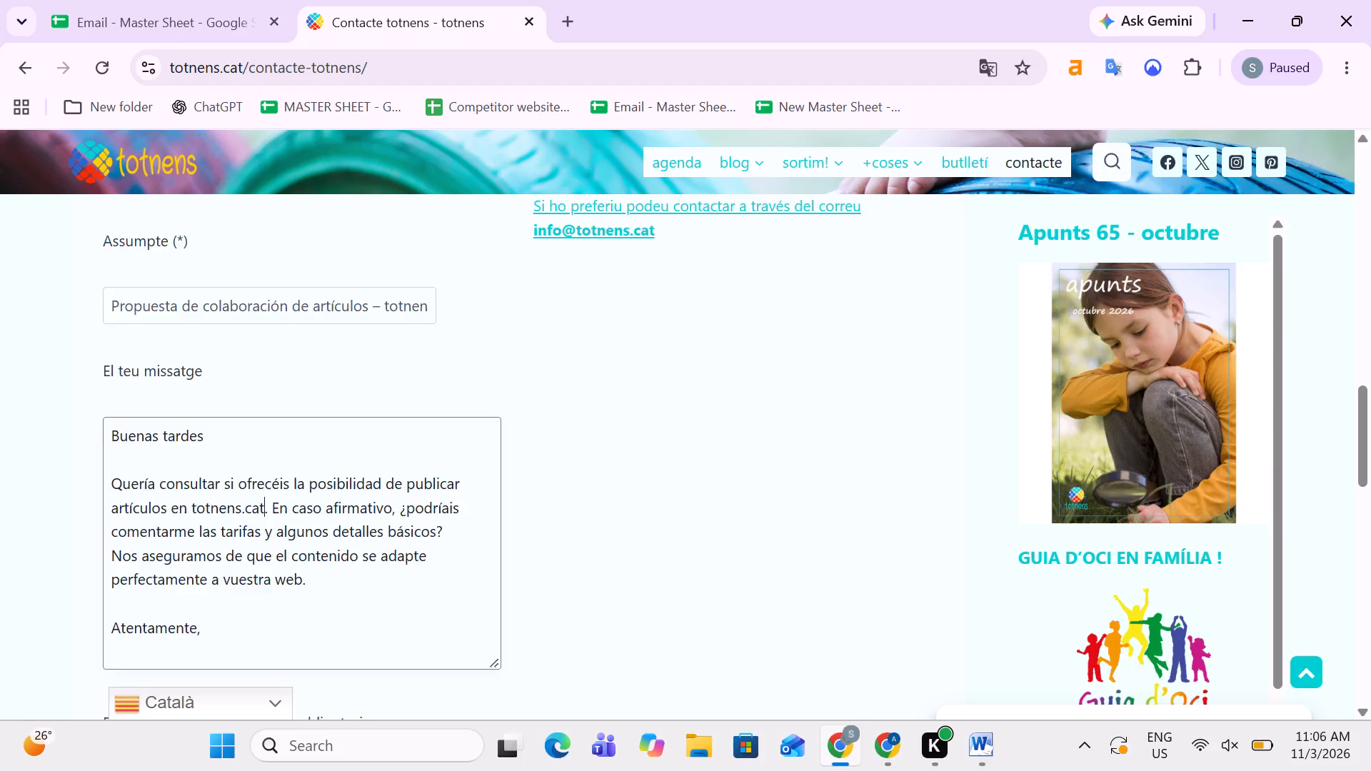
Accept the Política de privacitat consent below the message.
scroll(323, 498, up, 3)
scroll(307, 510, down, 2)
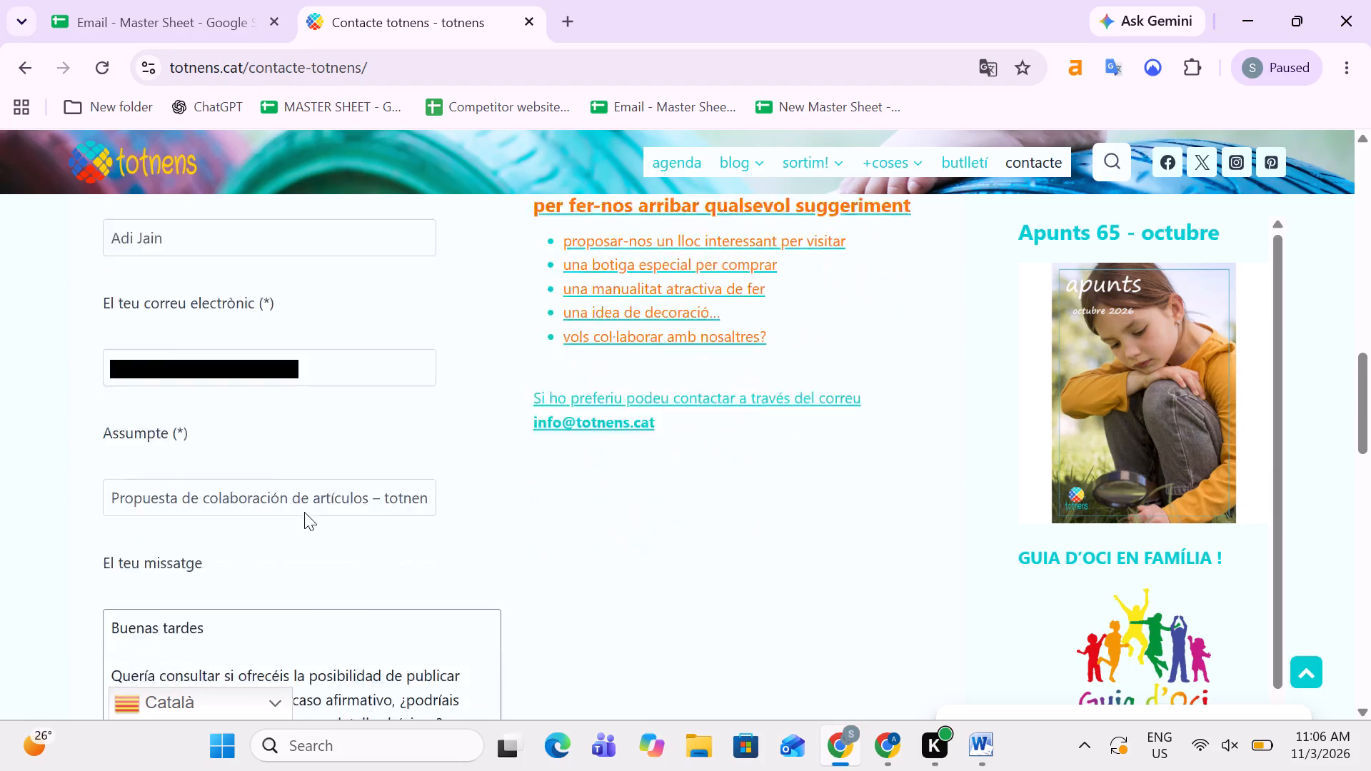
scroll(304, 512, down, 1)
scroll(237, 580, down, 2)
scroll(184, 557, down, 2)
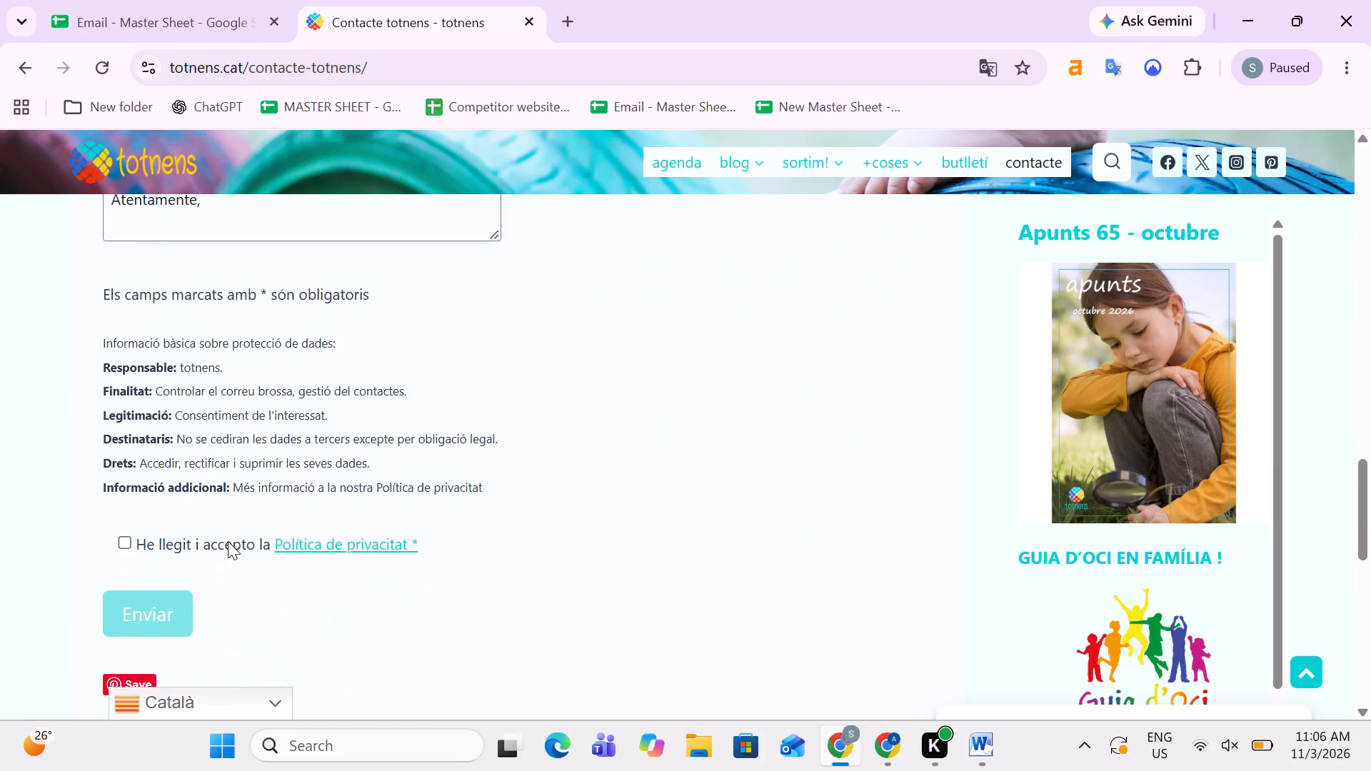
click(133, 539)
Review the completed contact form from the name, email, subject and message down to the privacy consent.
scroll(300, 552, up, 3)
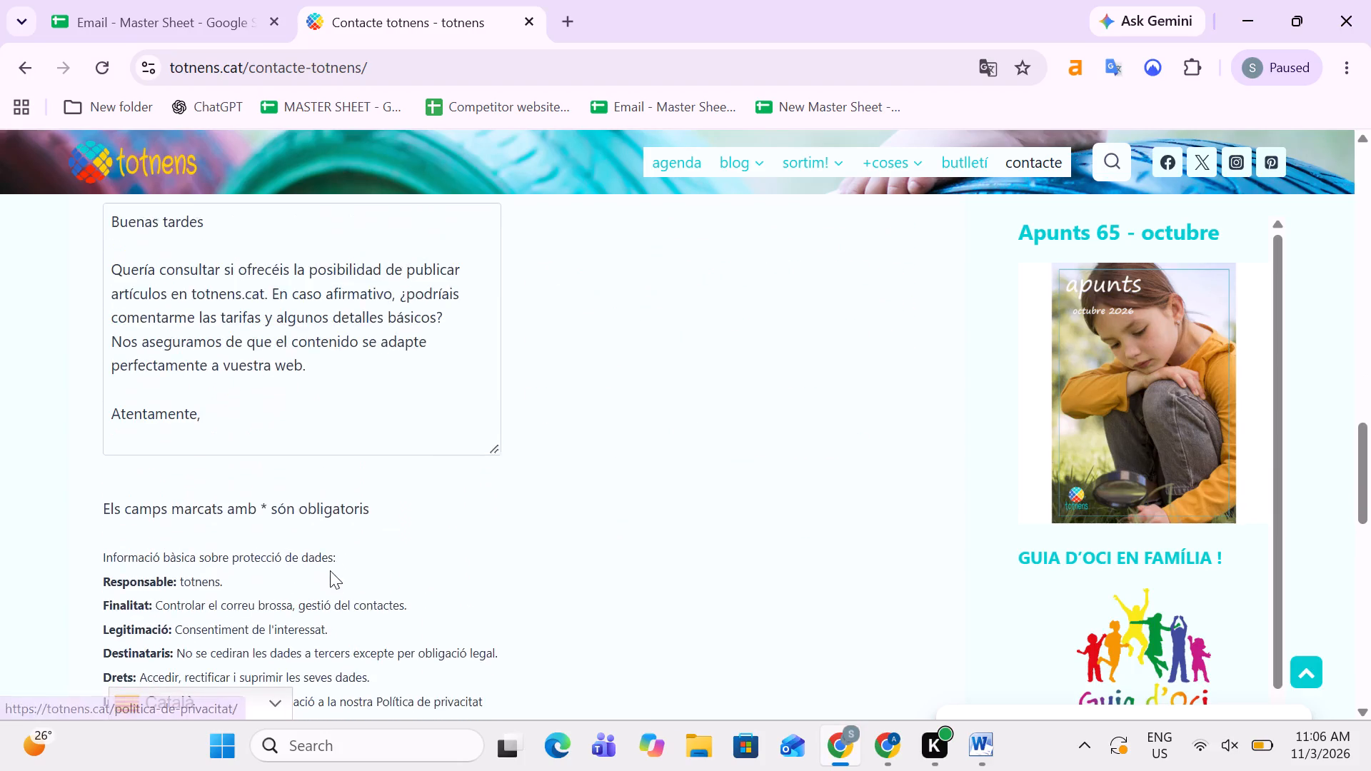
scroll(330, 570, up, 6)
scroll(329, 615, down, 4)
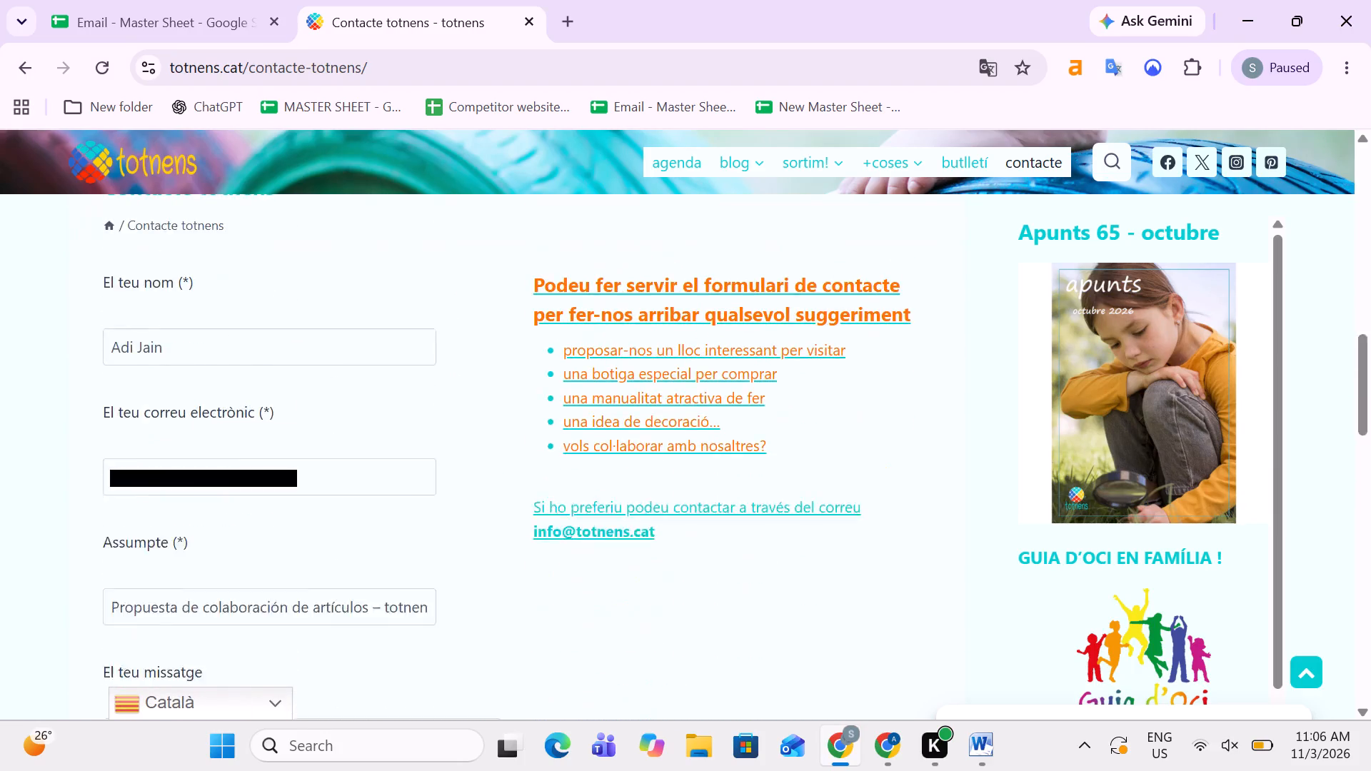
scroll(326, 615, down, 9)
scroll(238, 506, up, 2)
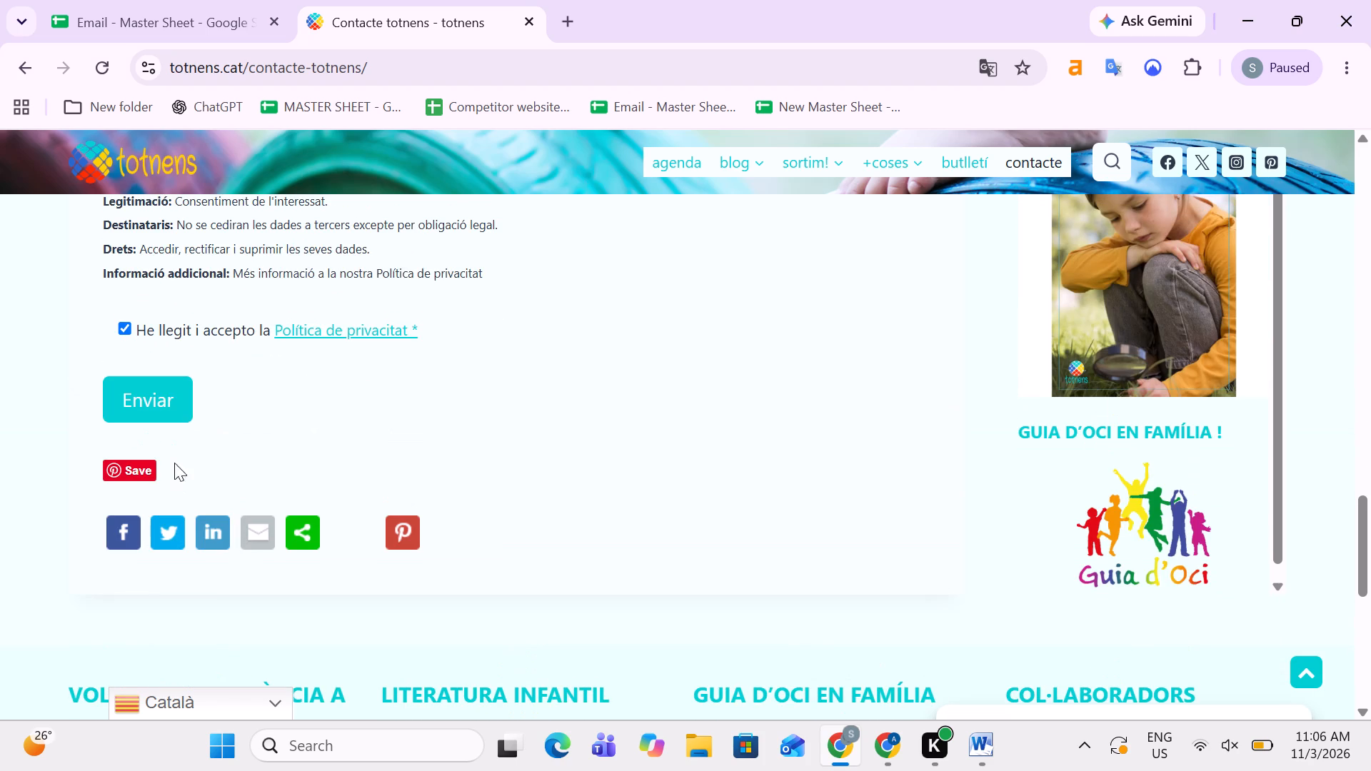
Submit the completed contact form on totnens.cat.
click(171, 414)
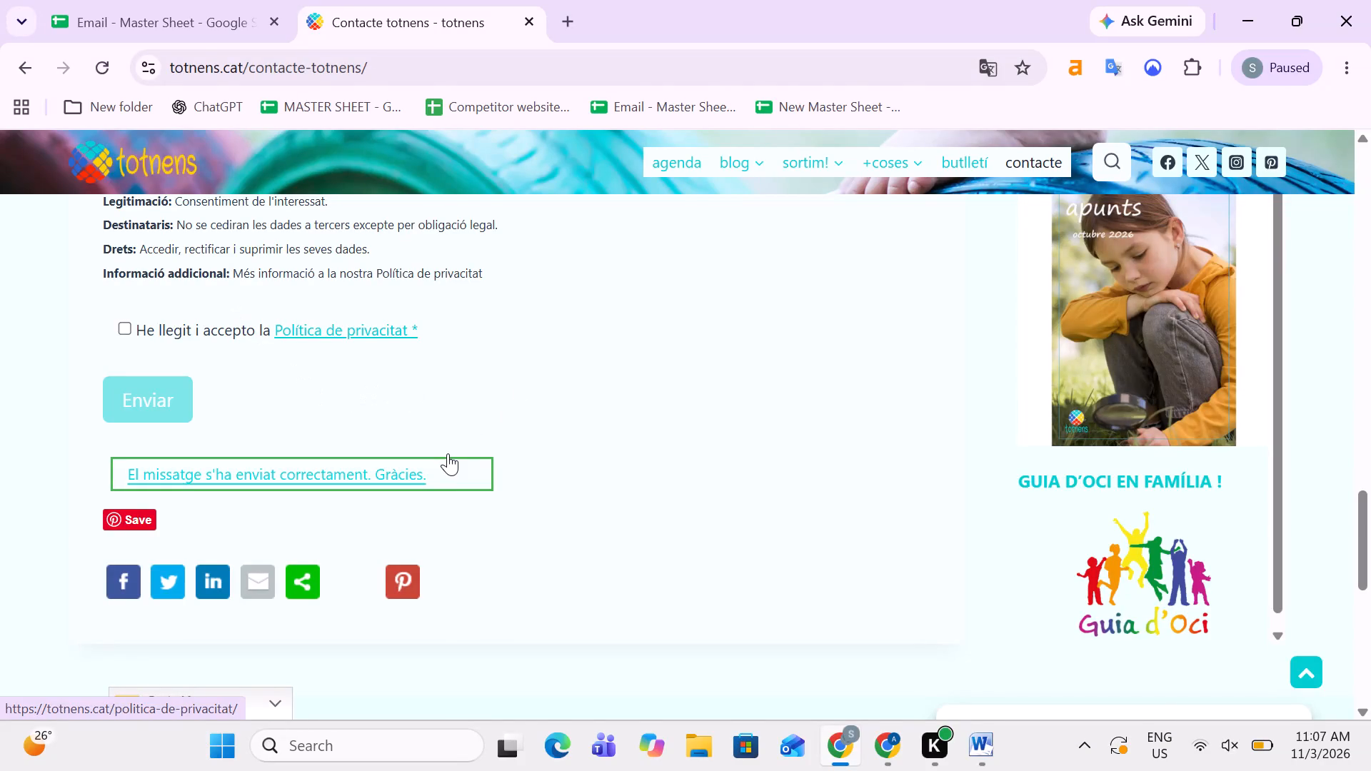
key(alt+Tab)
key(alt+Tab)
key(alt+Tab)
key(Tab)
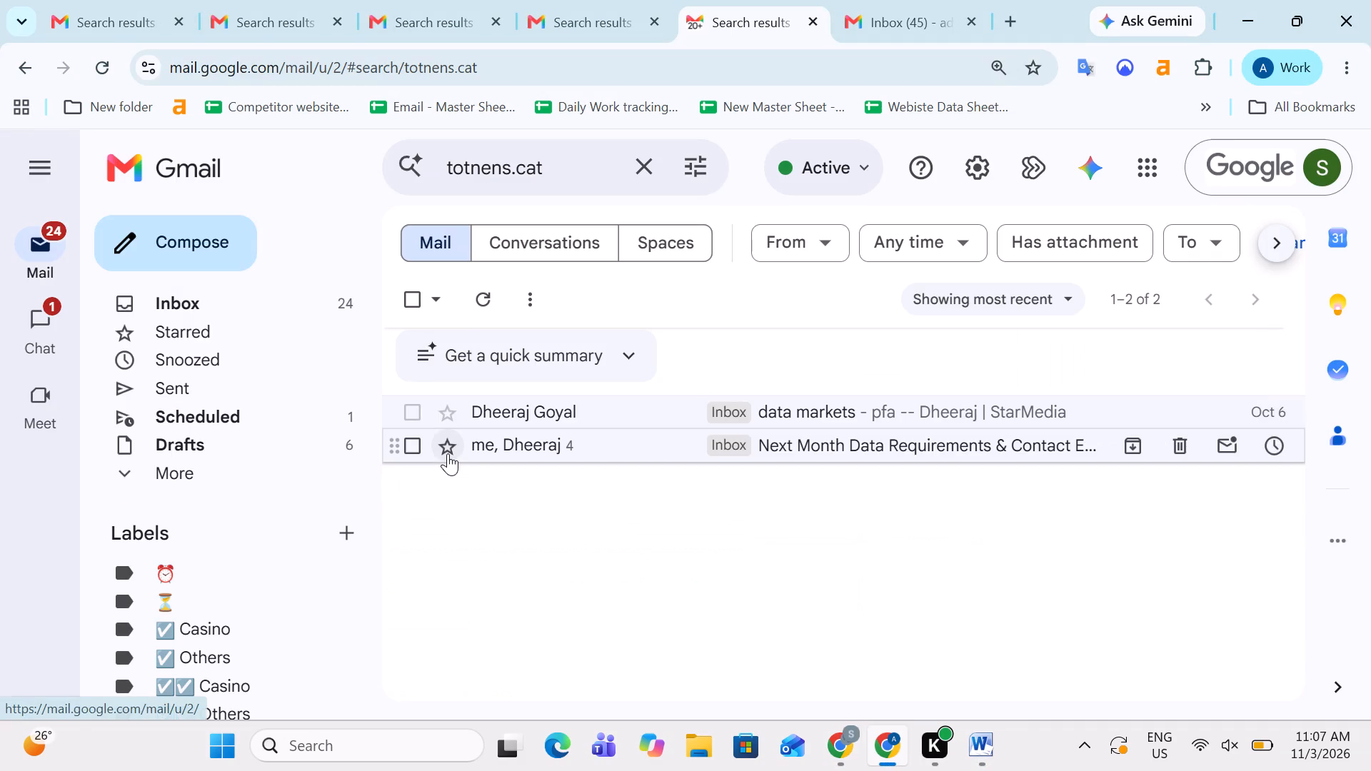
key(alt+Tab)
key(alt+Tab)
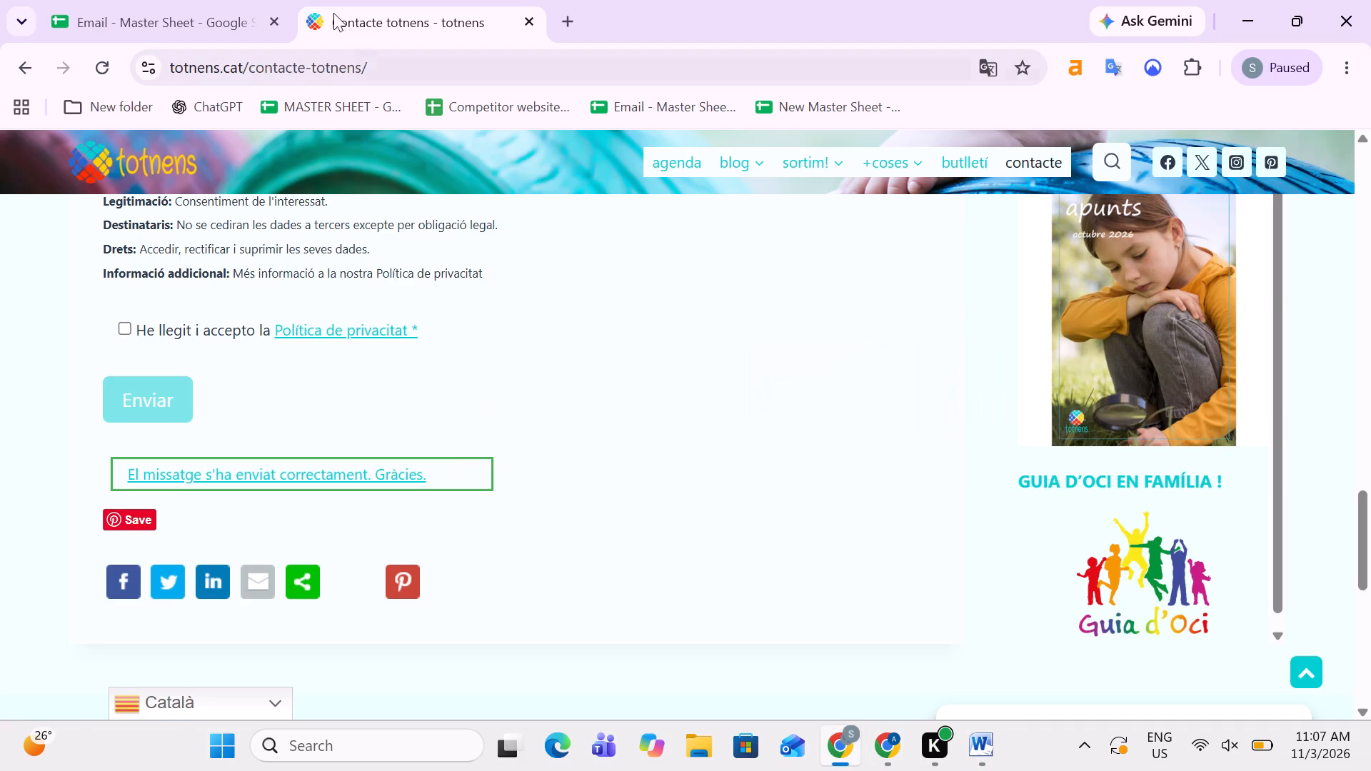
Close the totnens.cat contact page and set the Status of the totnens.cat row in the master sheet to Done.
click(531, 17)
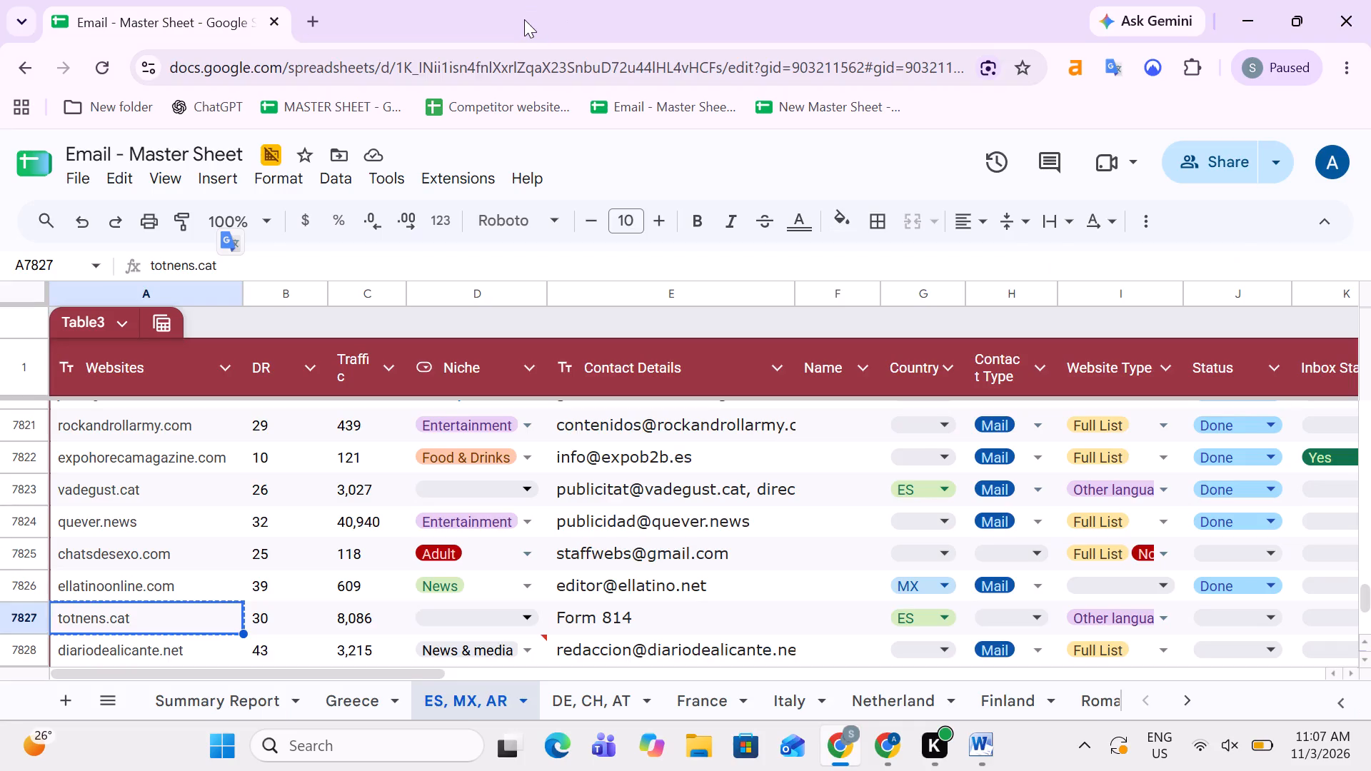
key(Tab)
key(Right)
key(Right)
key(Right)
key(Right)
key(Right)
key(Right)
key(Right)
key(Right)
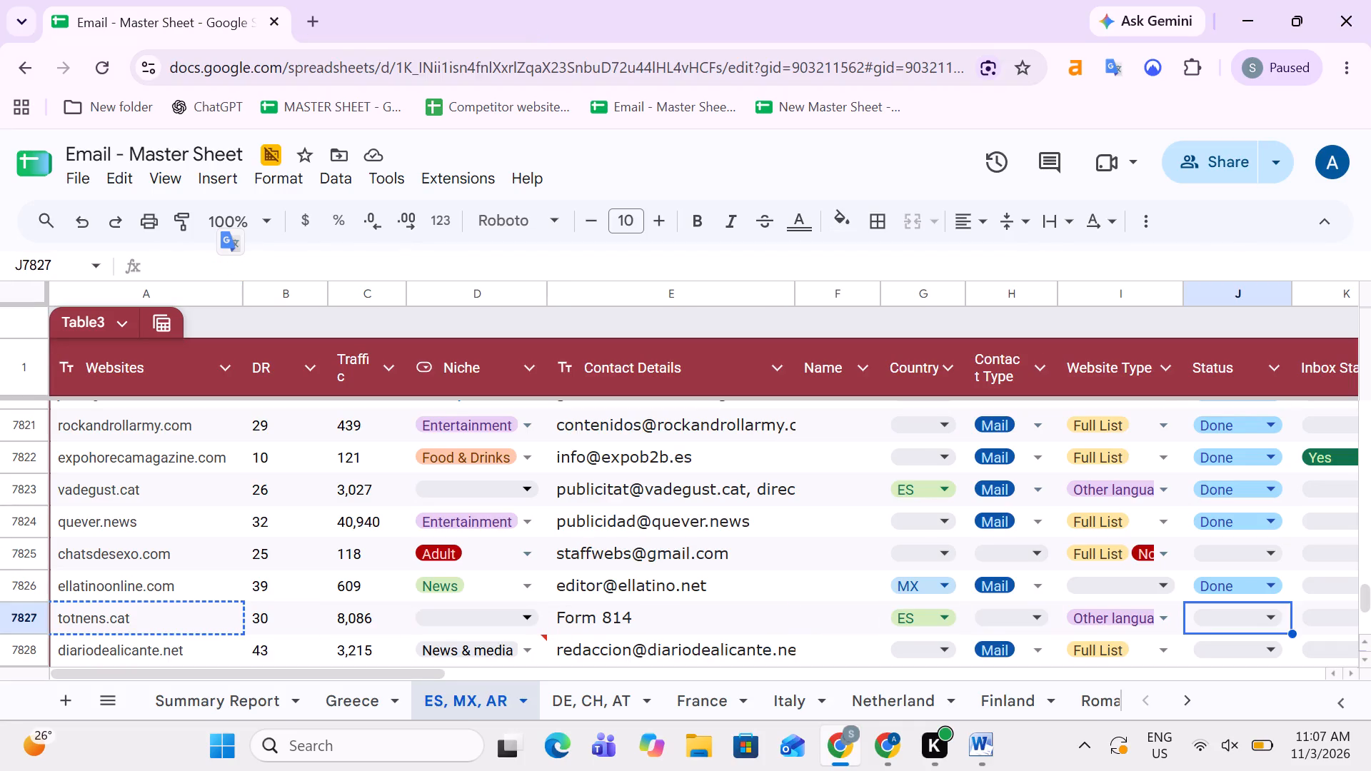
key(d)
key(Down)
key(Return)
Set the Niche of the diariodealicante.net row to News.
key(Left)
key(Left)
key(Left)
key(Left)
key(Left)
key(Left)
key(Left)
key(Left)
key(Left)
key(Left)
key(Left)
key(Left)
key(Left)
key(Left)
key(Left)
key(Left)
key(Left)
key(Left)
key(Left)
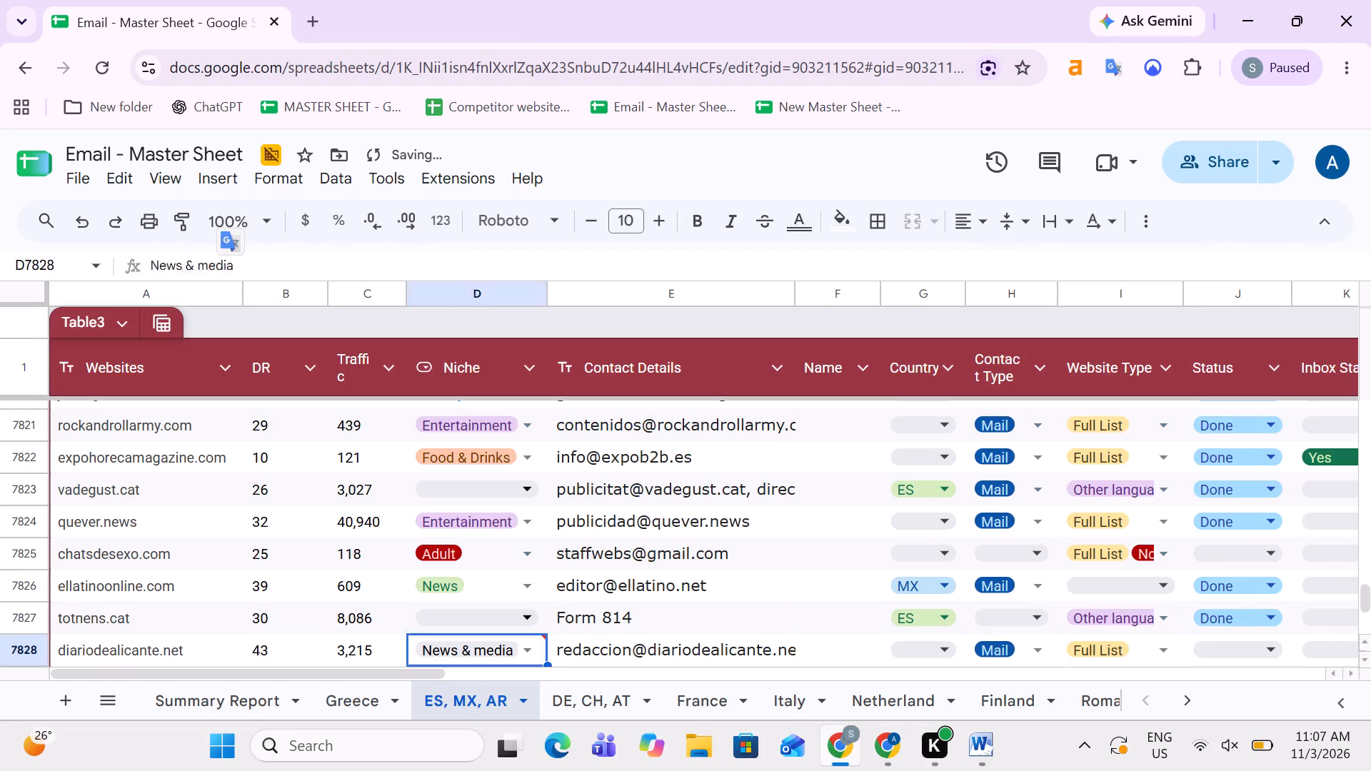
key(Right)
key(Right)
key(Right)
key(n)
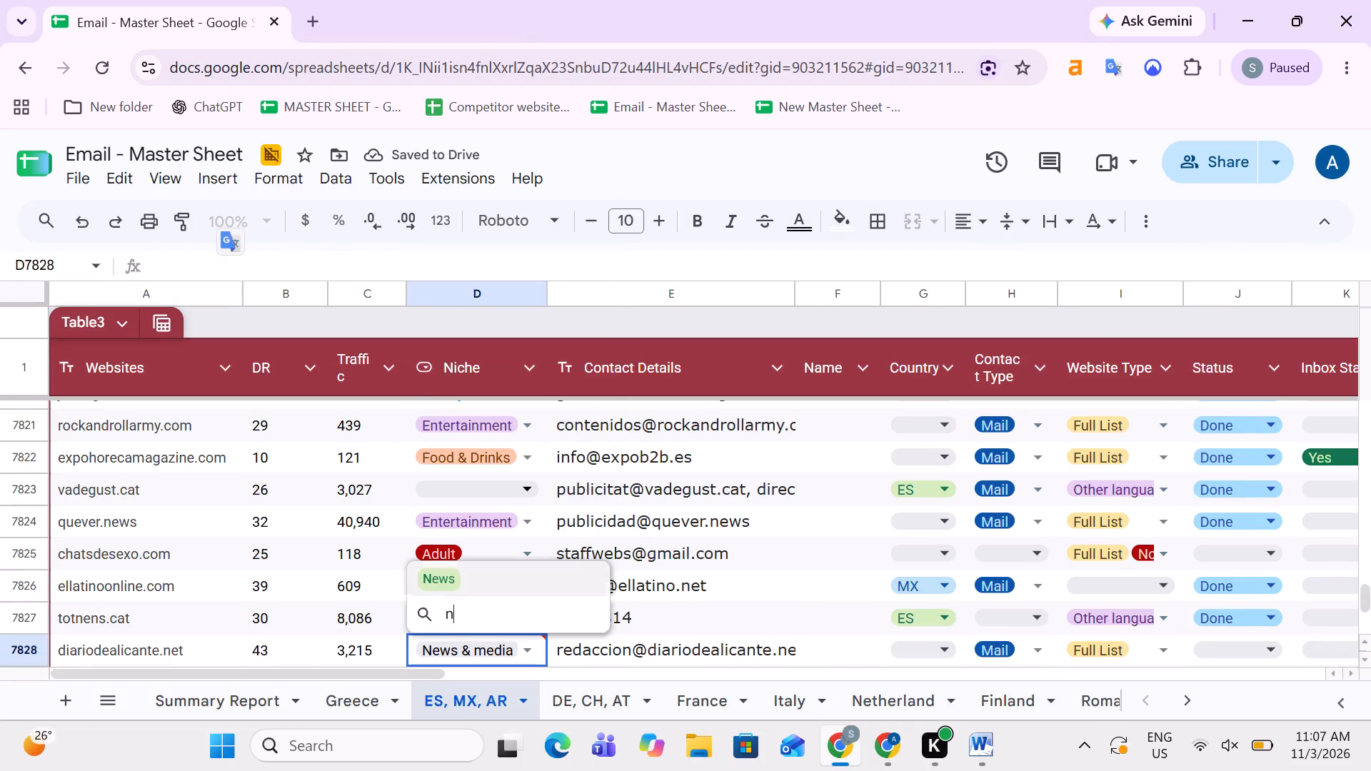
key(Down)
key(Return)
key(Up)
key(Right)
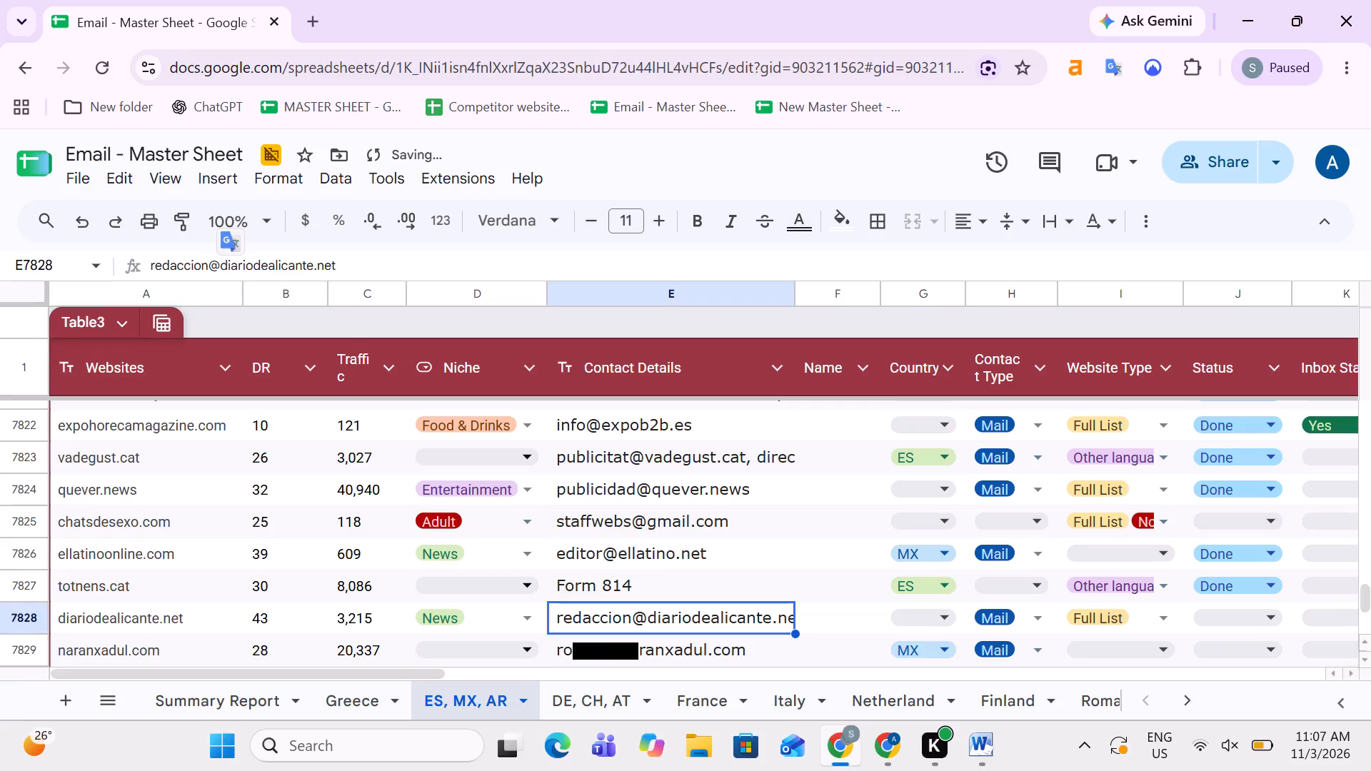
key(Left)
key(Right)
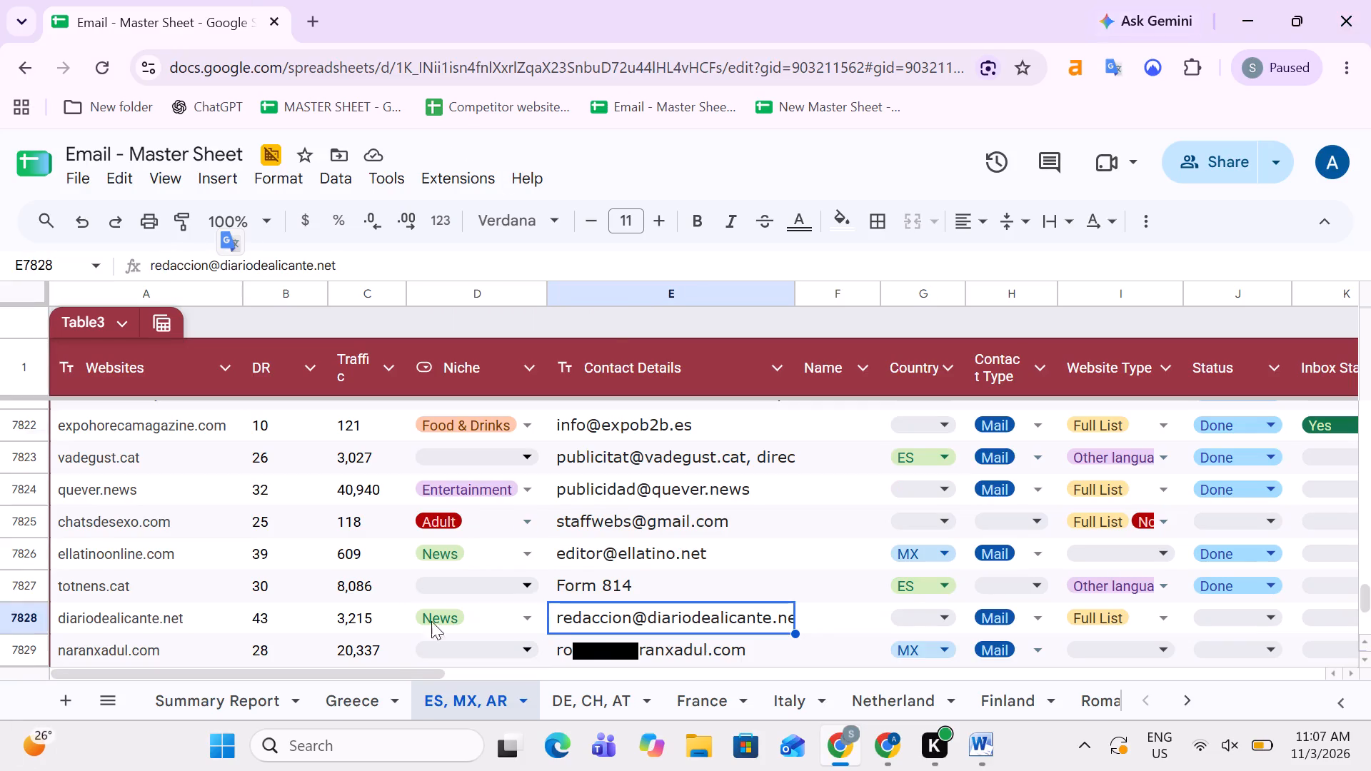
triple_click(306, 268)
key(ctrl+c)
key(ctrl+c)
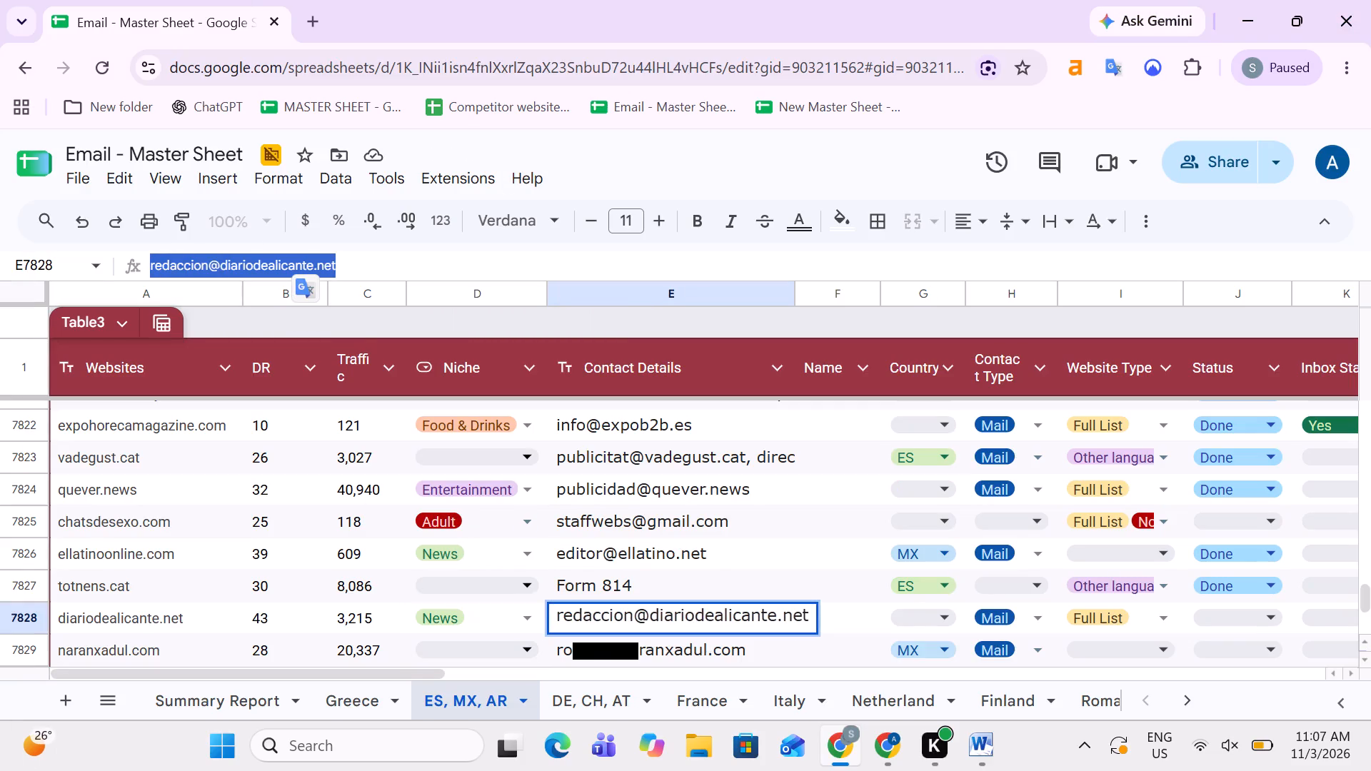
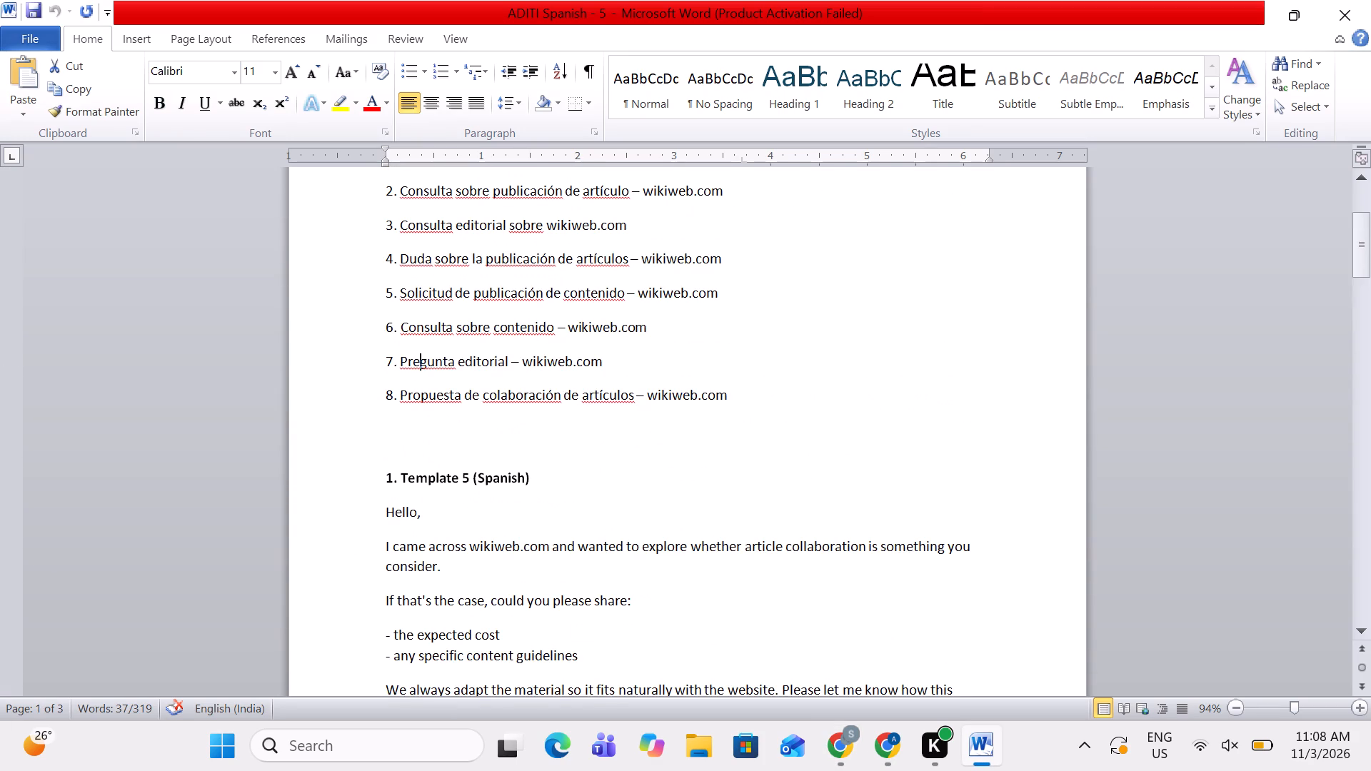
Copy subject line 7, "Pregunta editorial – wikiweb.com", from the ADITI Spanish template document.
drag(421, 359, 582, 363)
key(ctrl+c)
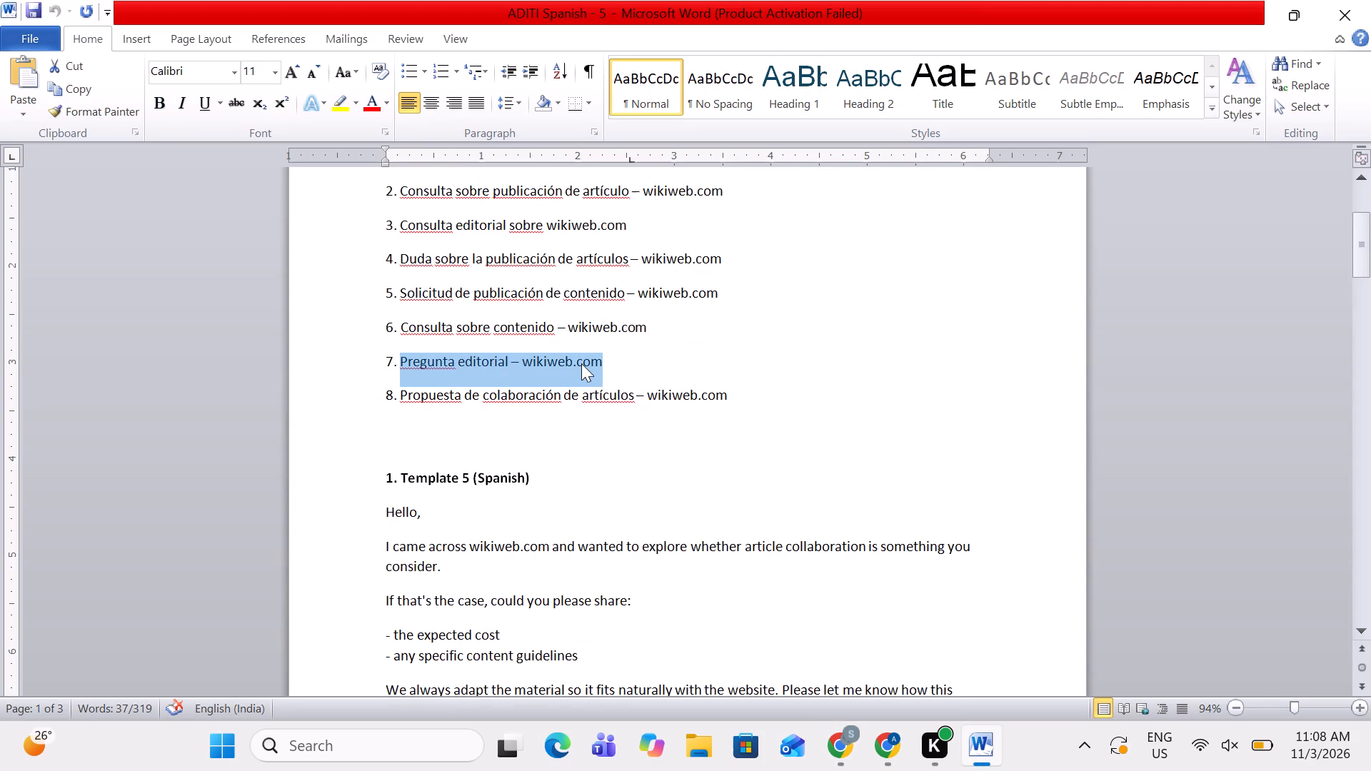
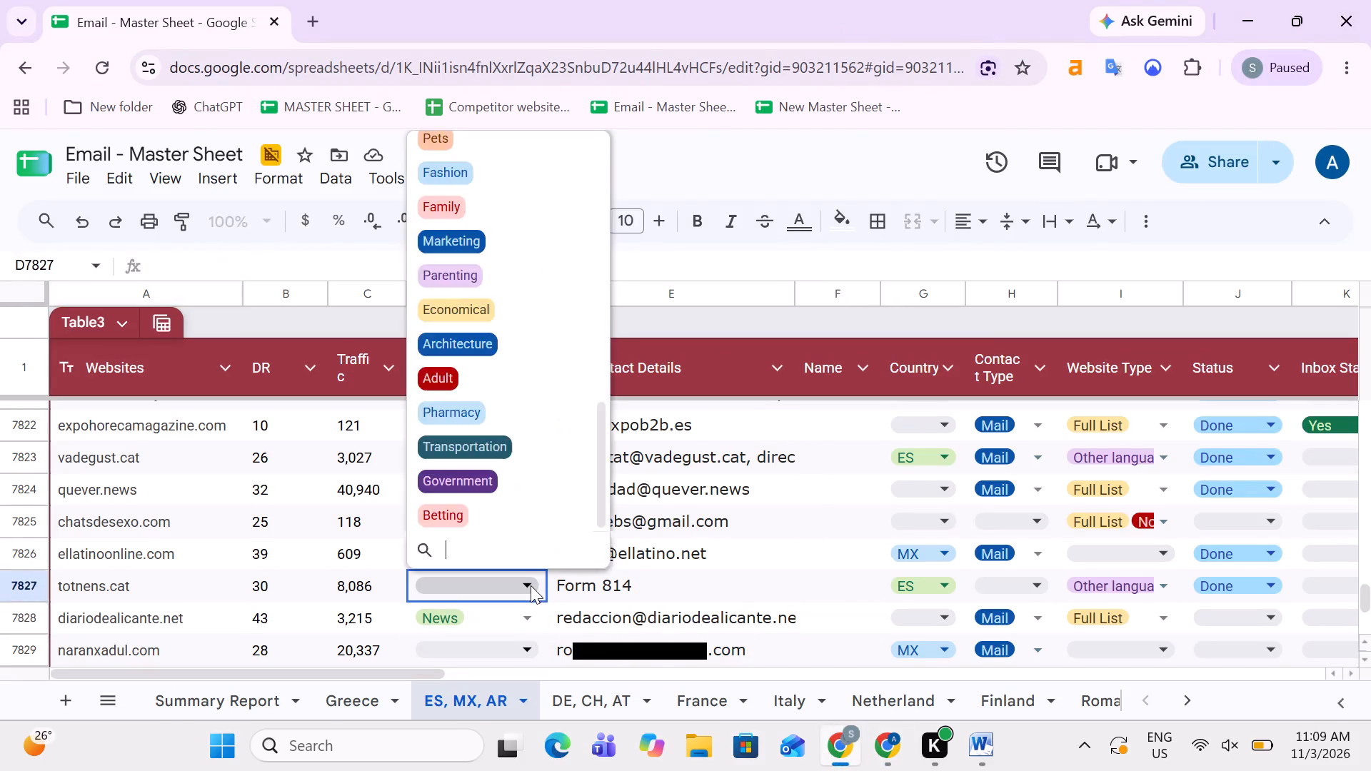
Set the Niche of totnens.cat to News and go to the same row's Status cell.
key(Down)
key(Down)
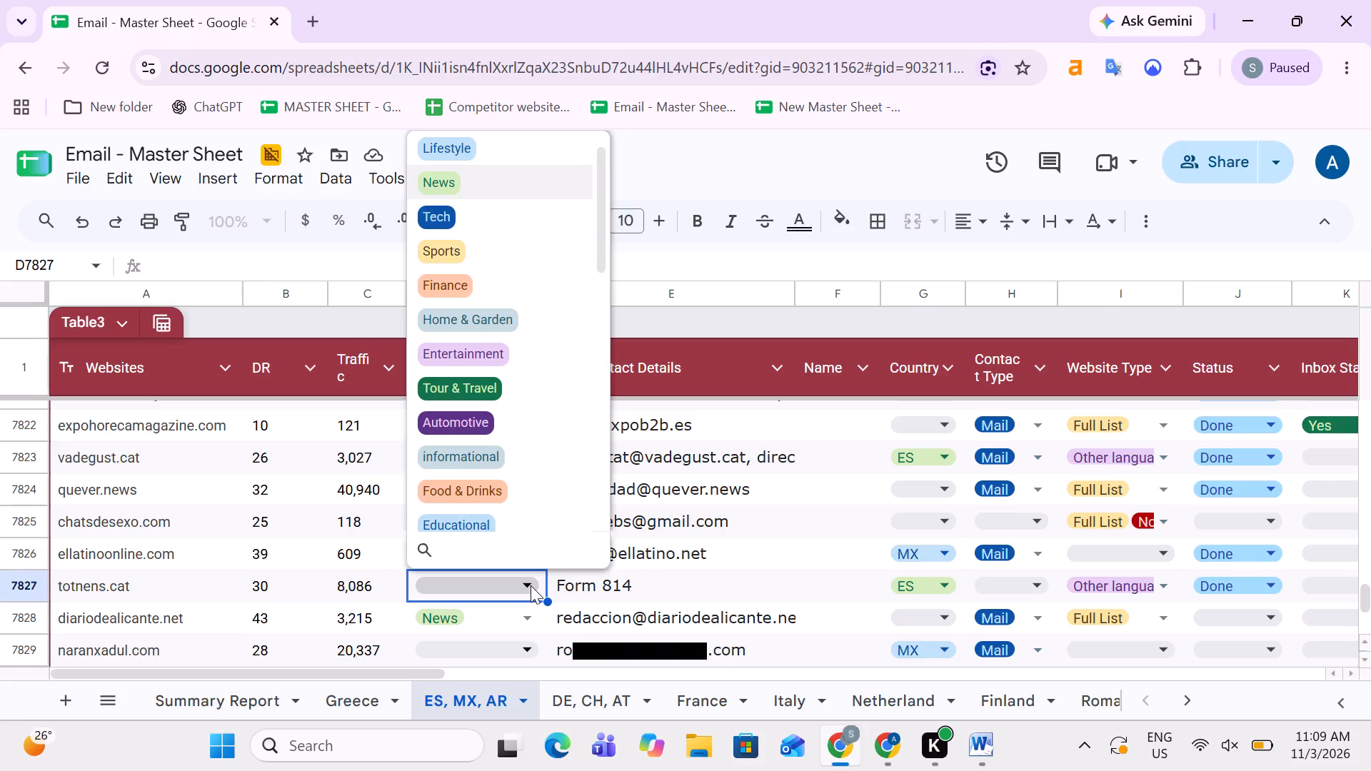
key(Return)
key(Up)
key(Right)
key(Right)
key(Right)
key(Right)
key(Right)
key(Right)
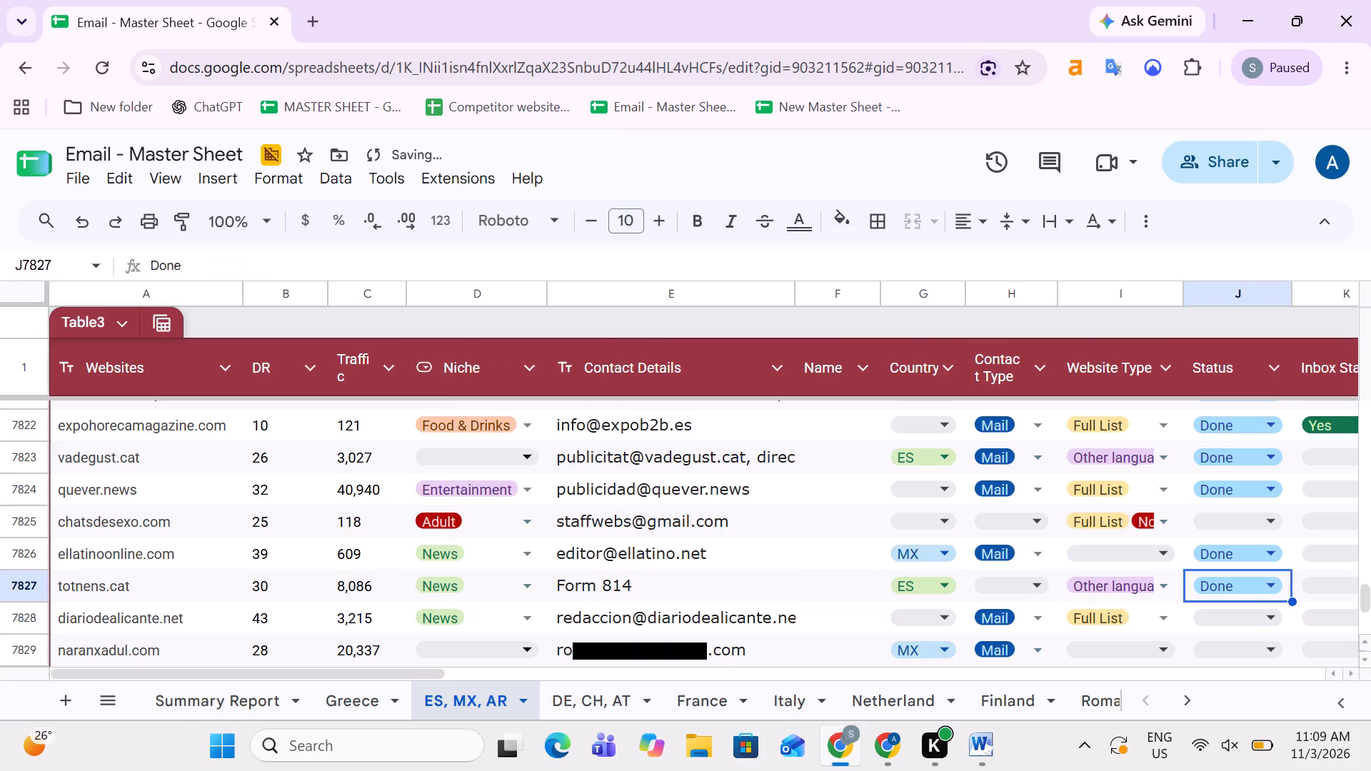
Move on to the following row and select the website name diariodealicante.net.
key(Down)
key(Left)
key(Left)
key(Left)
key(Left)
key(Left)
key(Left)
key(Left)
key(Left)
key(Left)
key(Left)
key(Left)
key(Left)
key(Left)
key(Left)
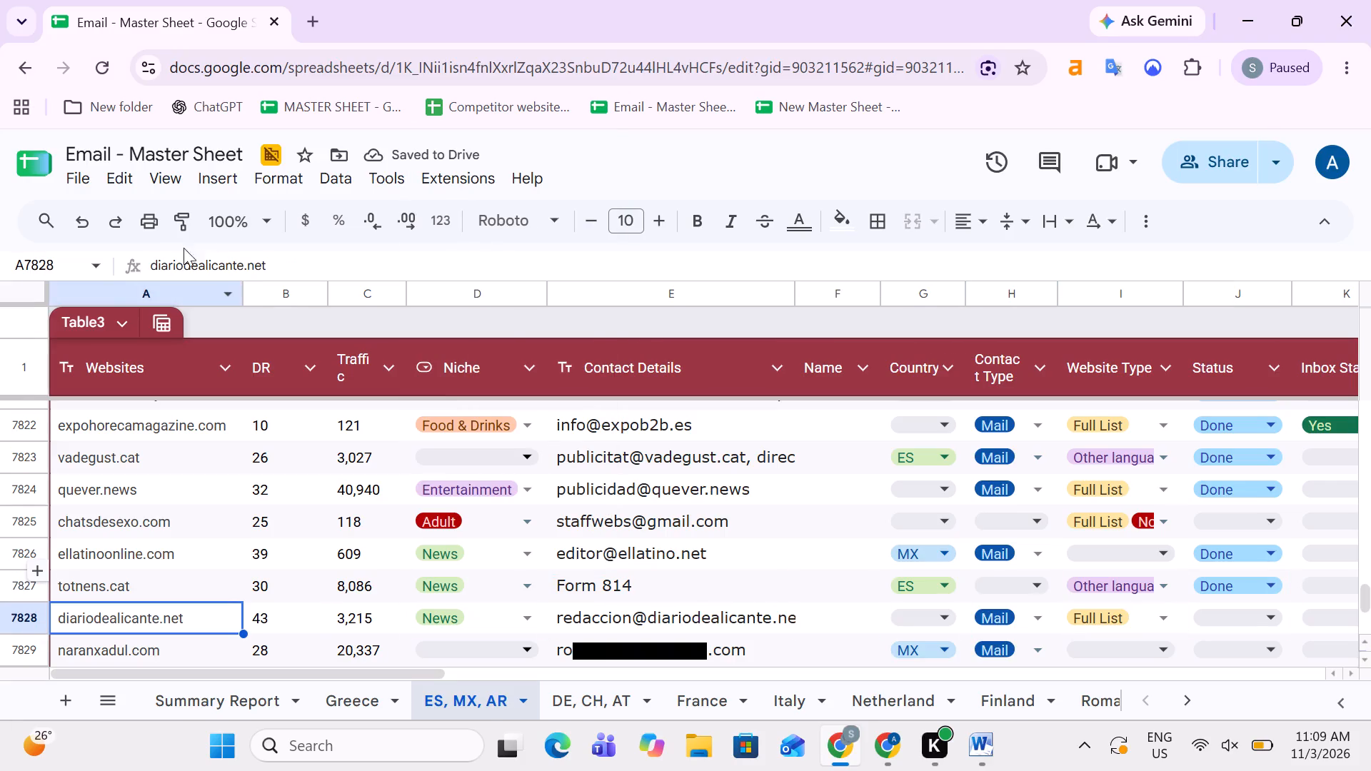
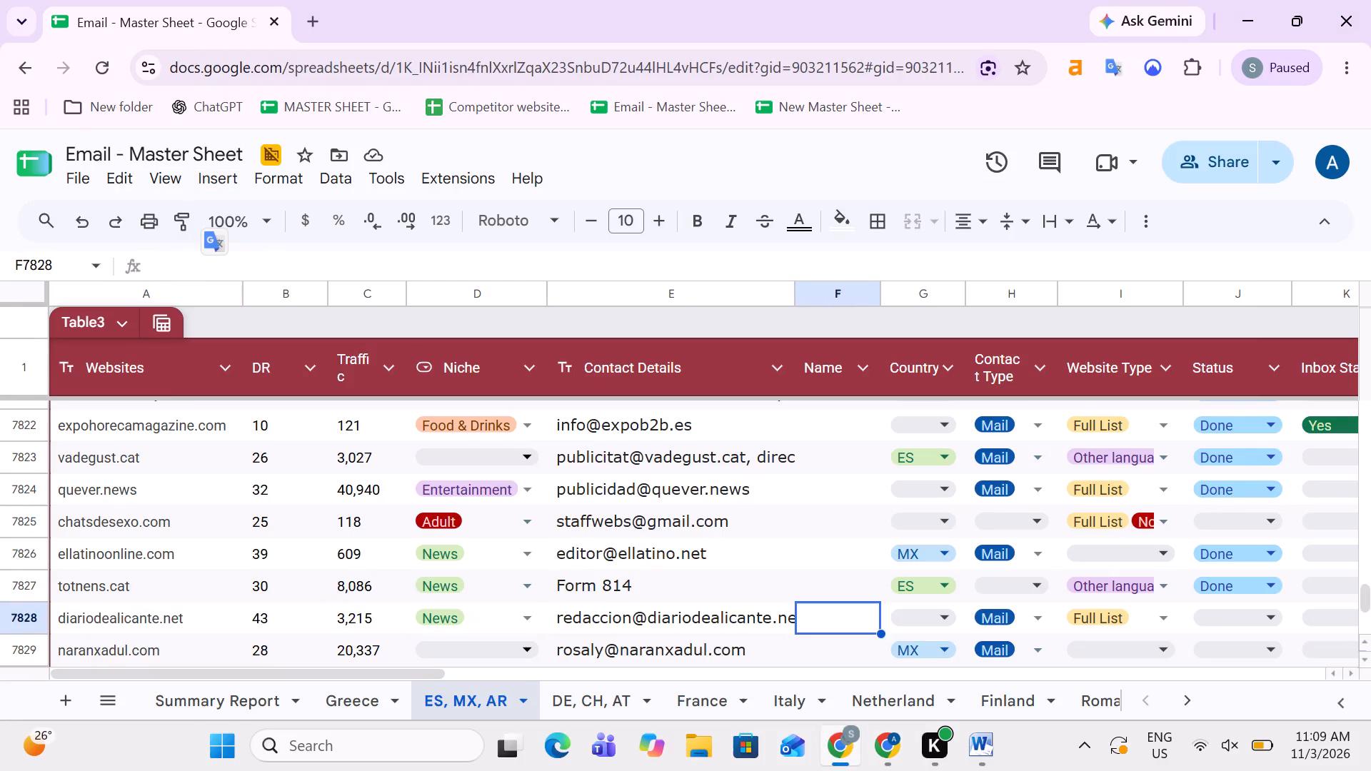
key(Right)
key(Right)
key(Right)
key(Right)
key(Left)
key(Left)
key(Left)
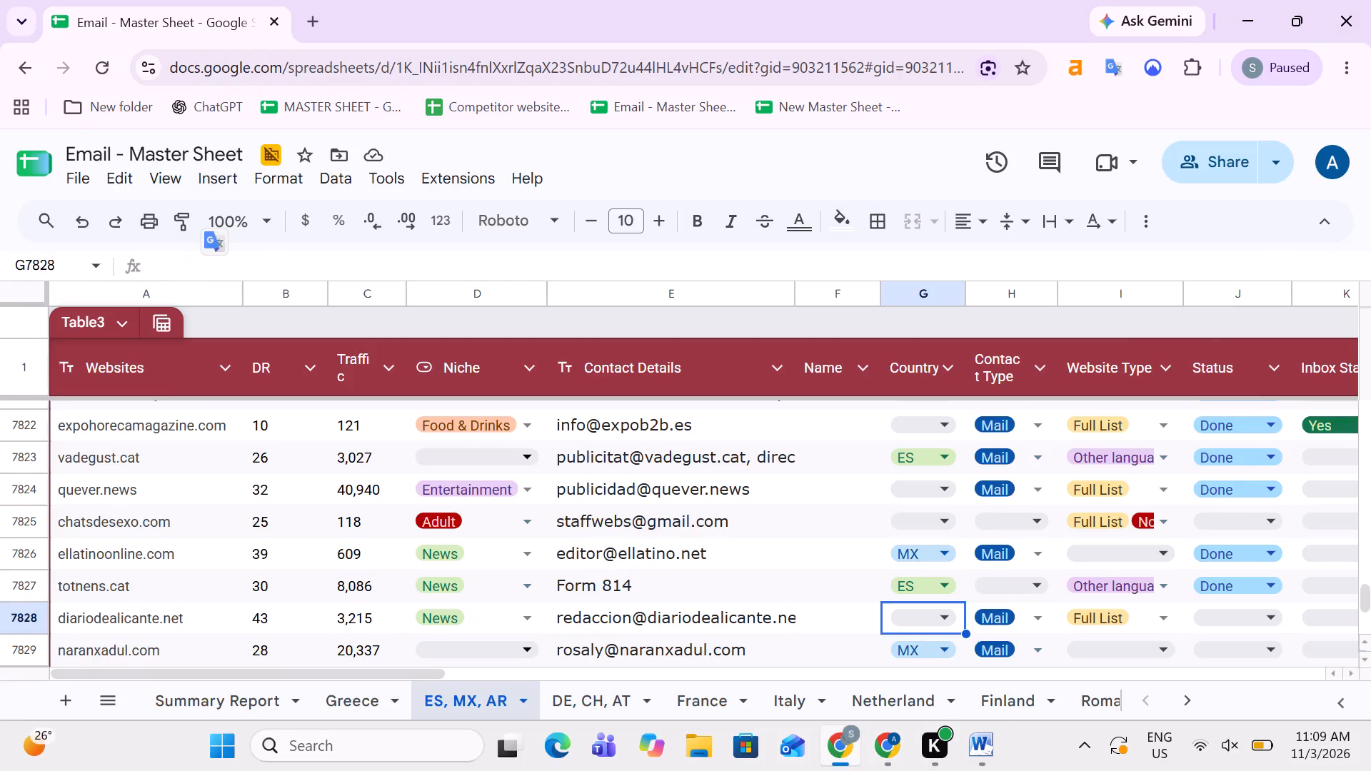
key(Left)
key(alt+Tab)
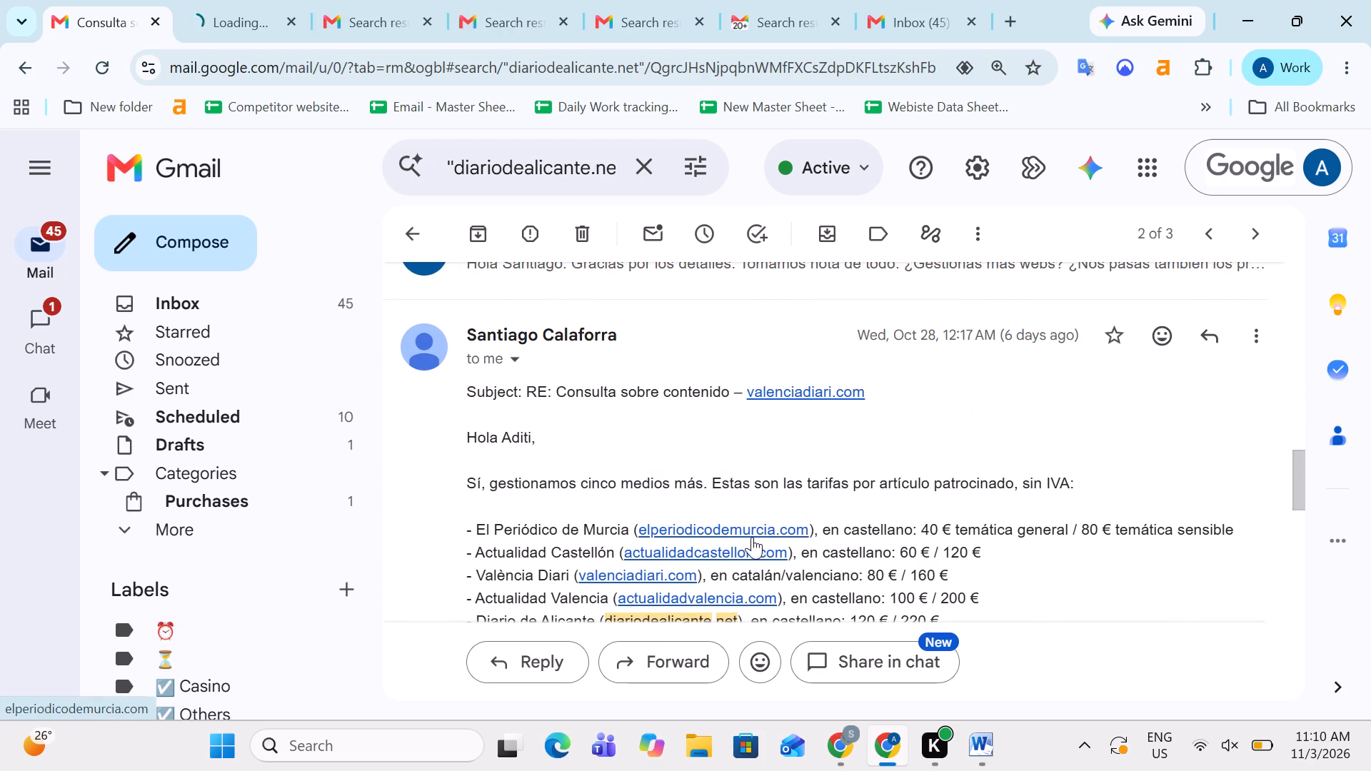
ctrl+click(725, 553)
scroll(738, 543, down, 2)
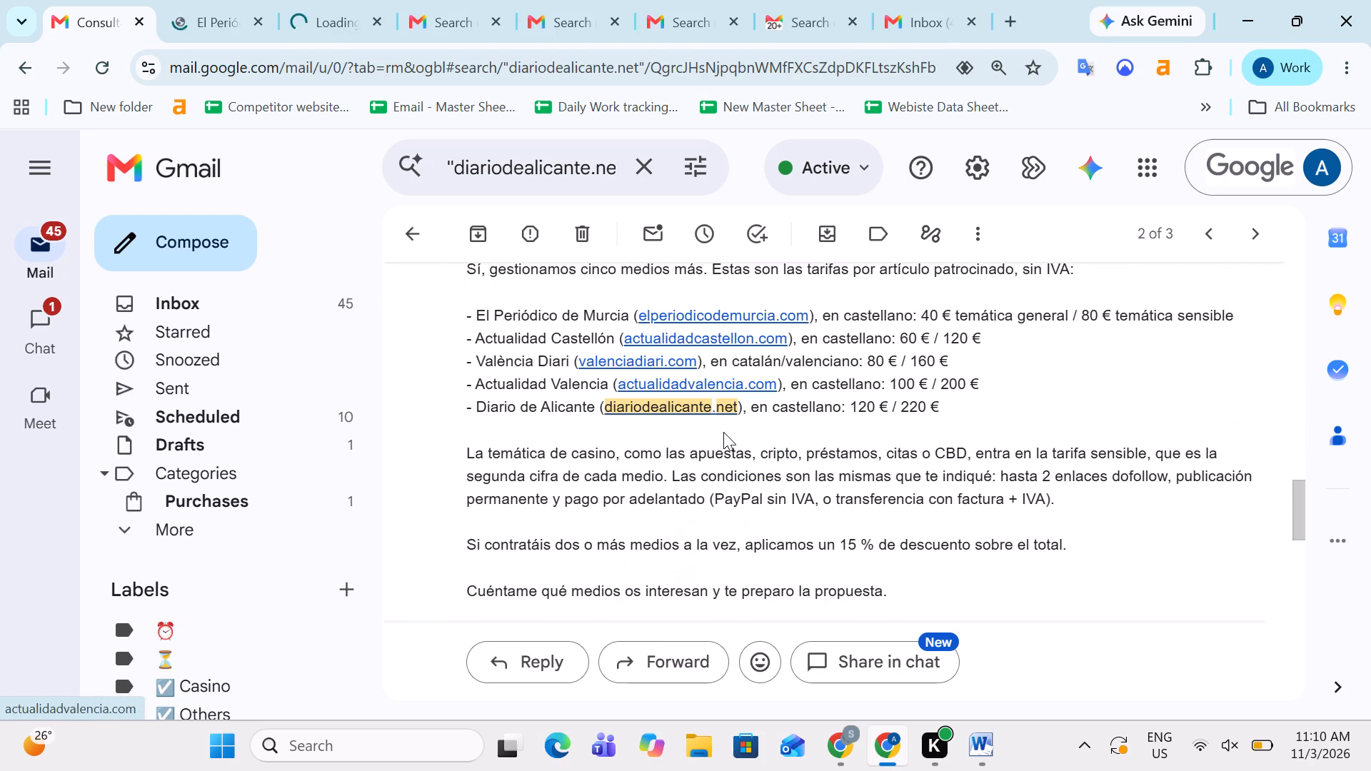
ctrl+click(699, 408)
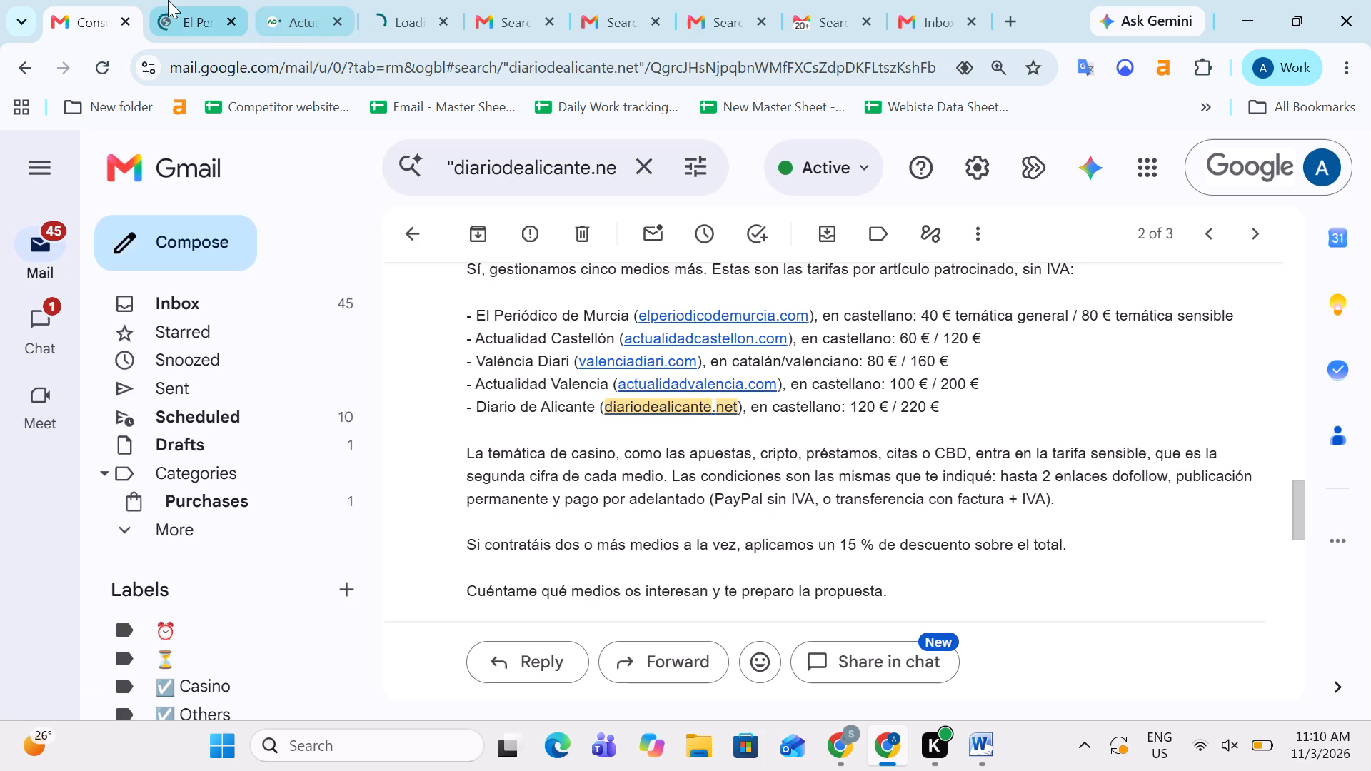
Examine the elperiodicodemurcia.com footer for its publishing group, sister sites and contact links.
click(159, 0)
scroll(1340, 343, down, 4)
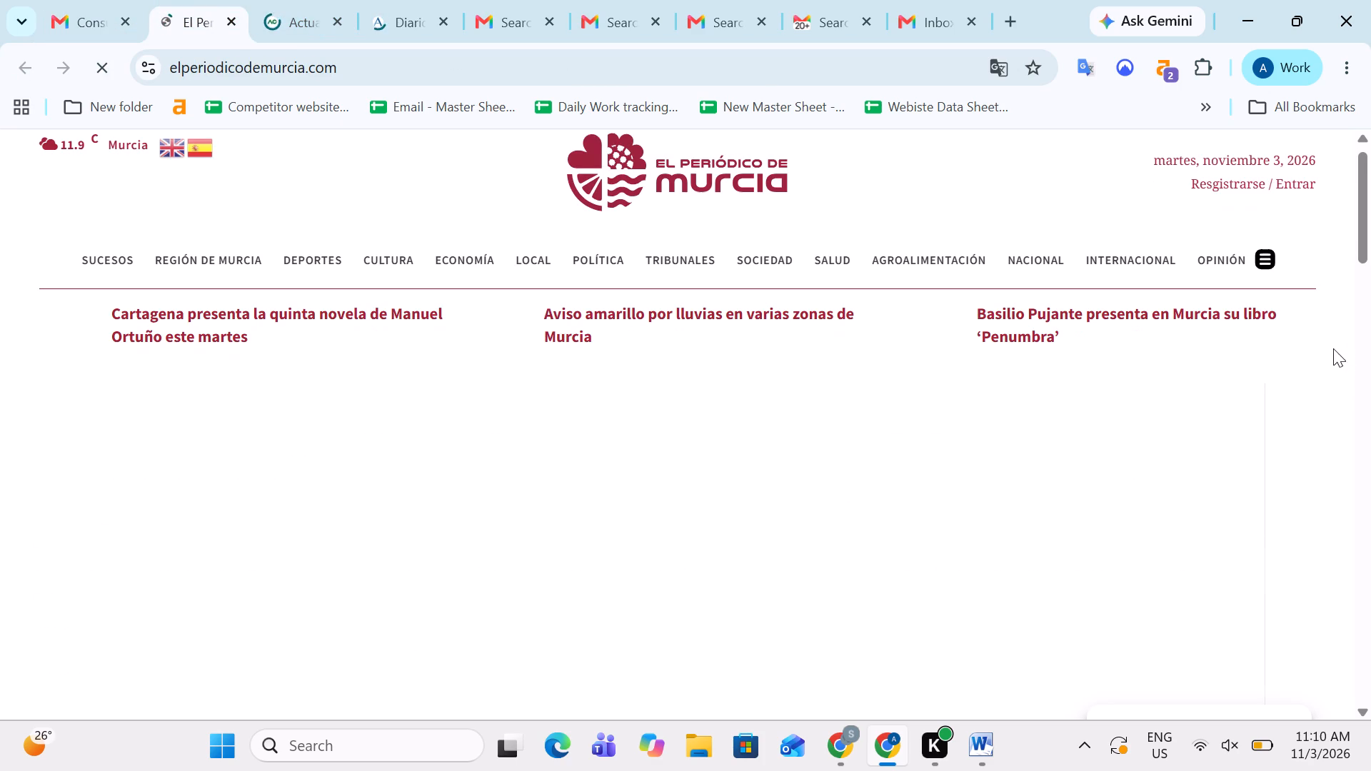
scroll(1333, 348, down, 2)
drag(1365, 316, 1370, 728)
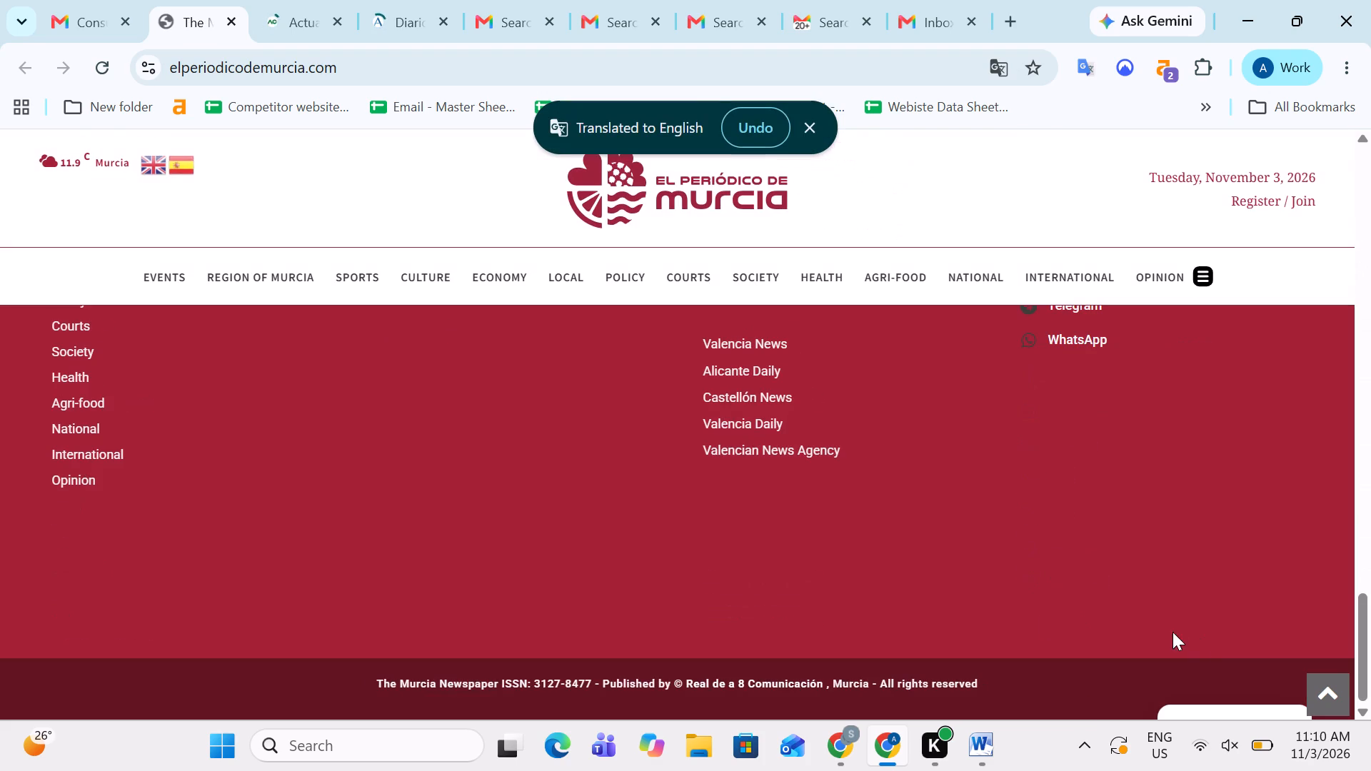
scroll(887, 608, up, 2)
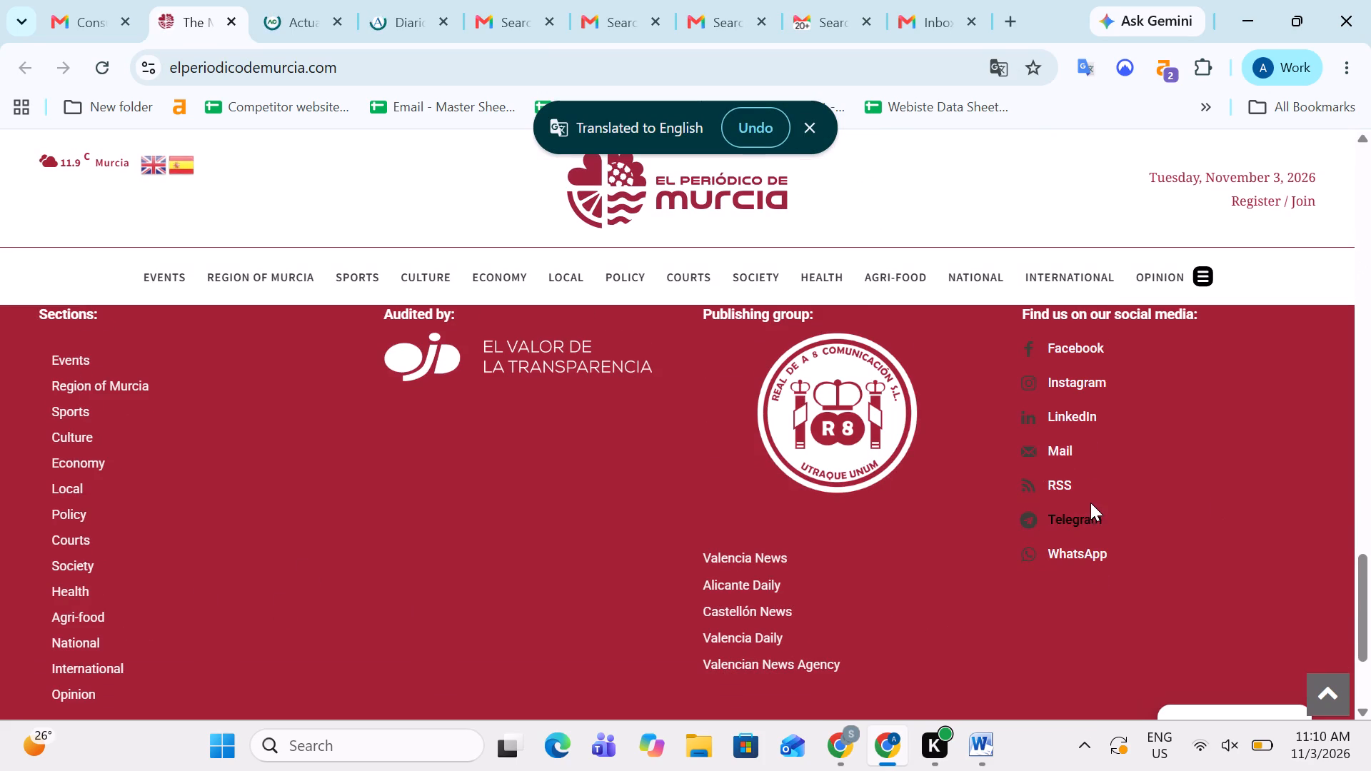
Examine the elperiodicodemurcia.com footer for a way to contact the site, and close its tab.
scroll(1090, 503, up, 1)
scroll(1090, 503, down, 3)
scroll(980, 574, up, 4)
scroll(743, 535, down, 4)
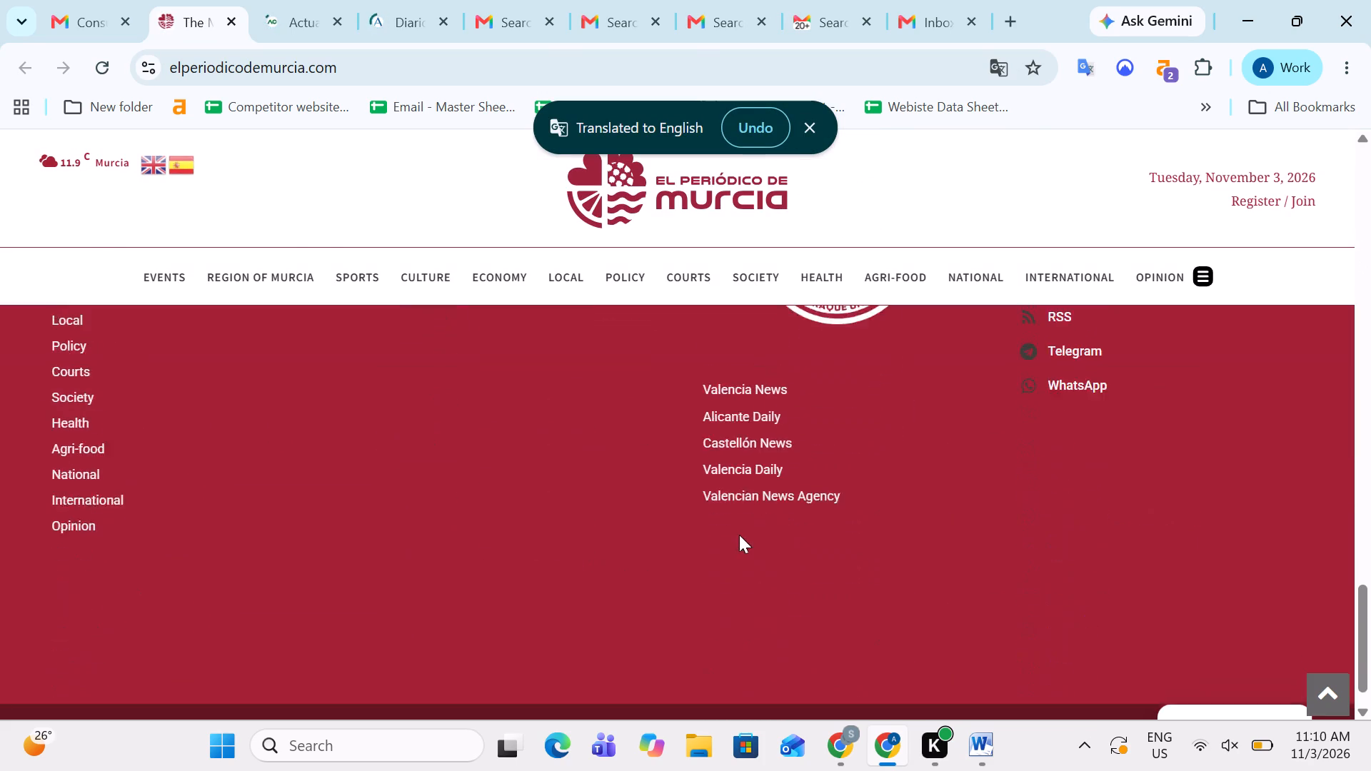
scroll(800, 562, up, 2)
scroll(655, 522, up, 2)
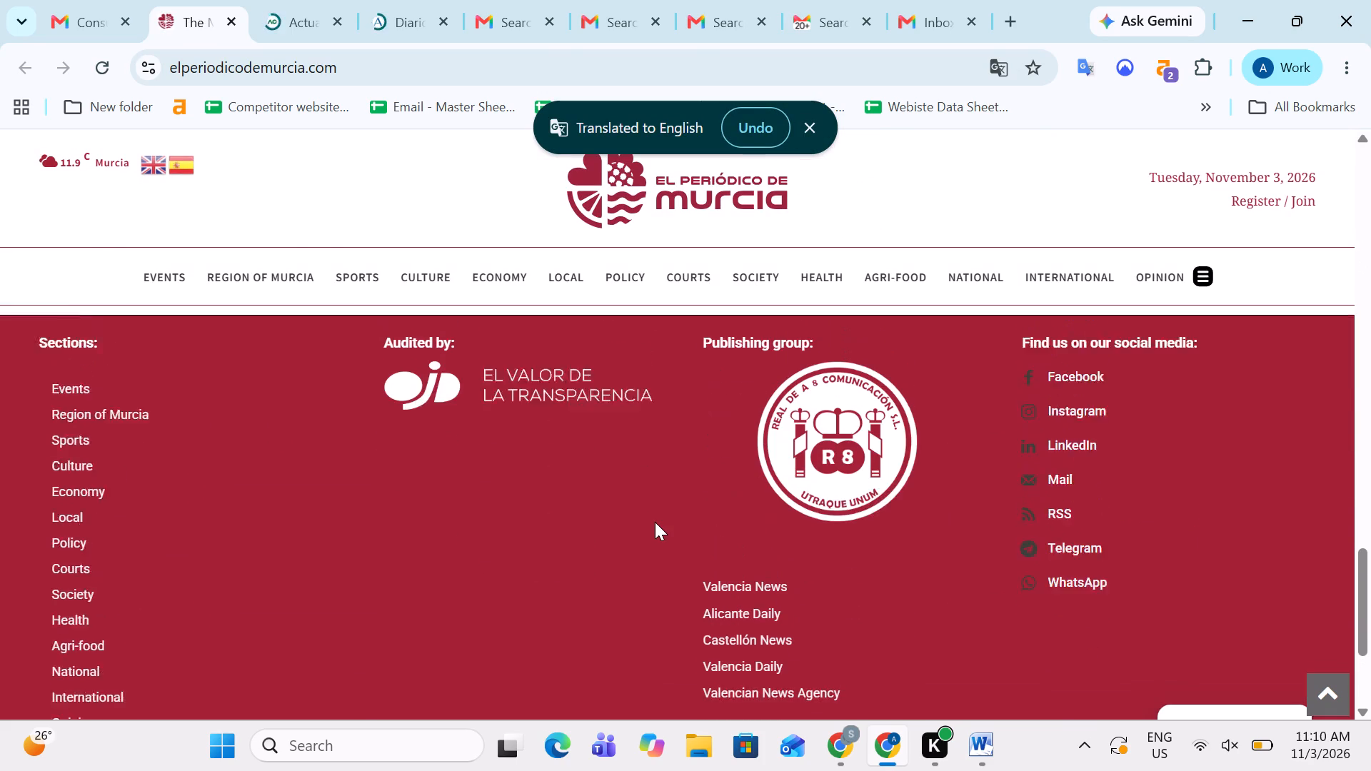
scroll(620, 547, up, 4)
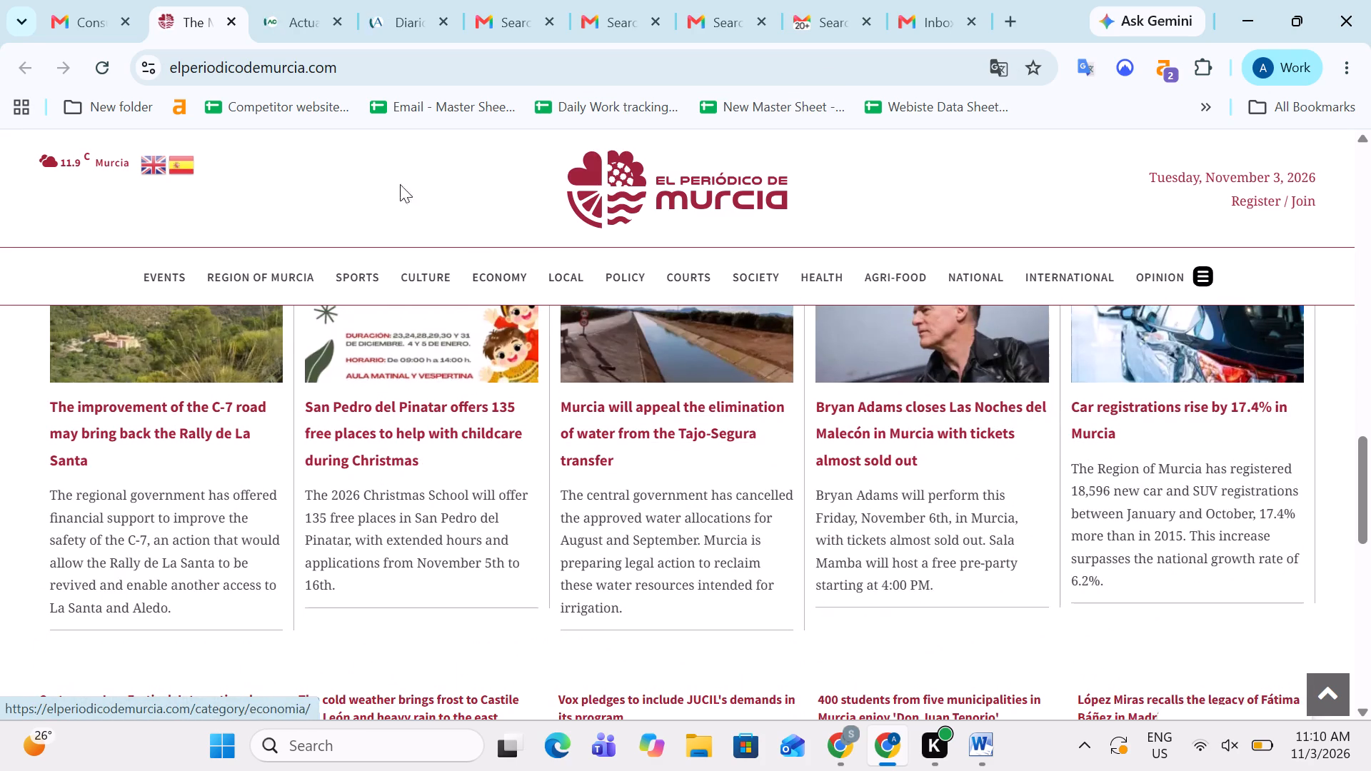
click(224, 15)
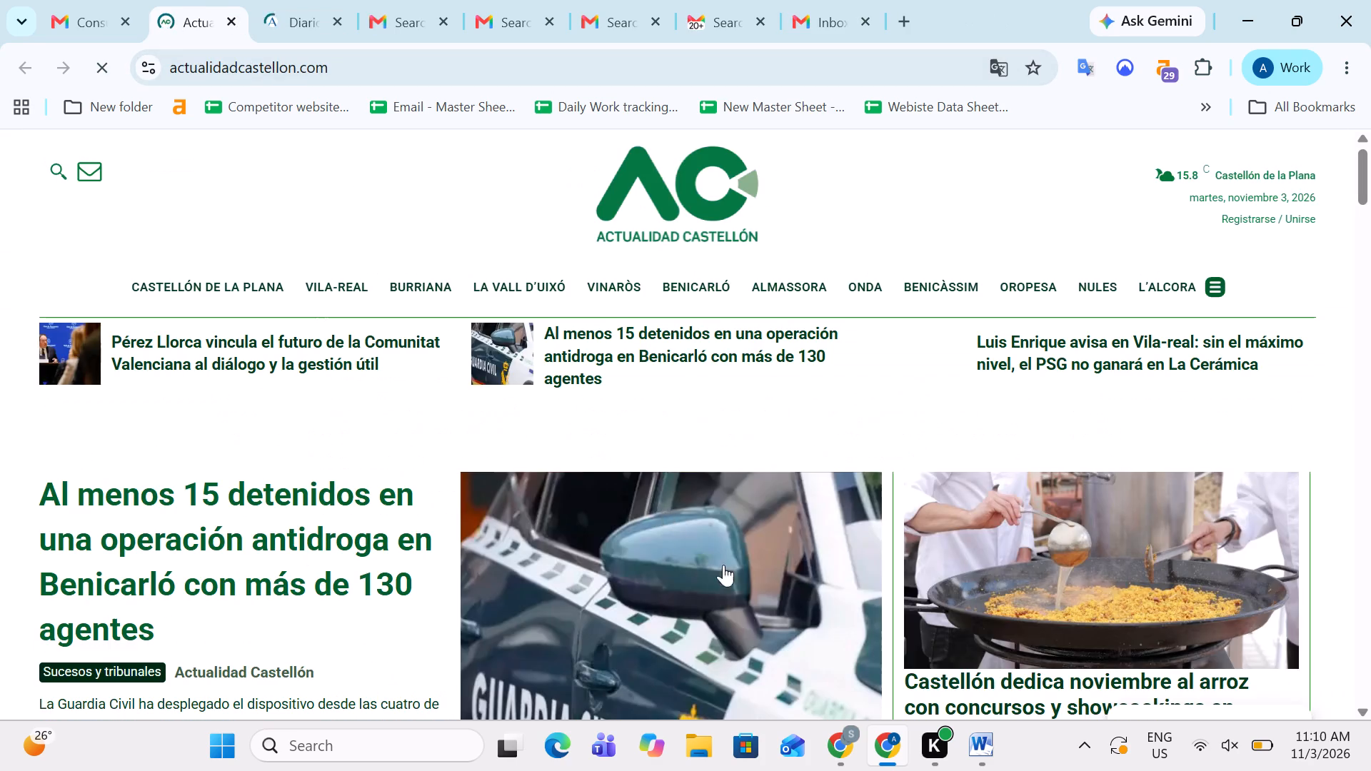
Look over the actualidadcastellon.com homepage for a way to contact the site.
scroll(771, 508, down, 6)
scroll(775, 506, up, 8)
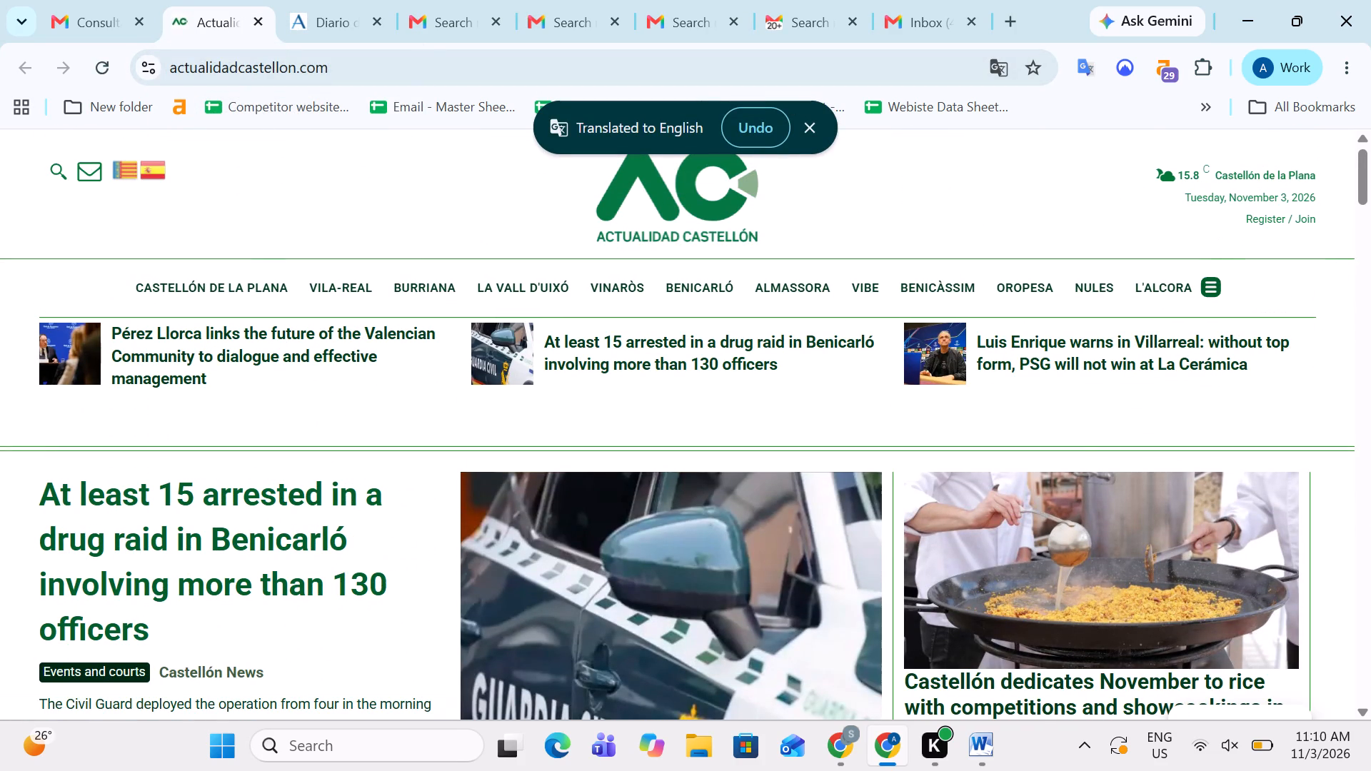
Examine the actualidadcastellon.com footer for contact options and related media outlets, and close its tab.
drag(1366, 176, 1367, 752)
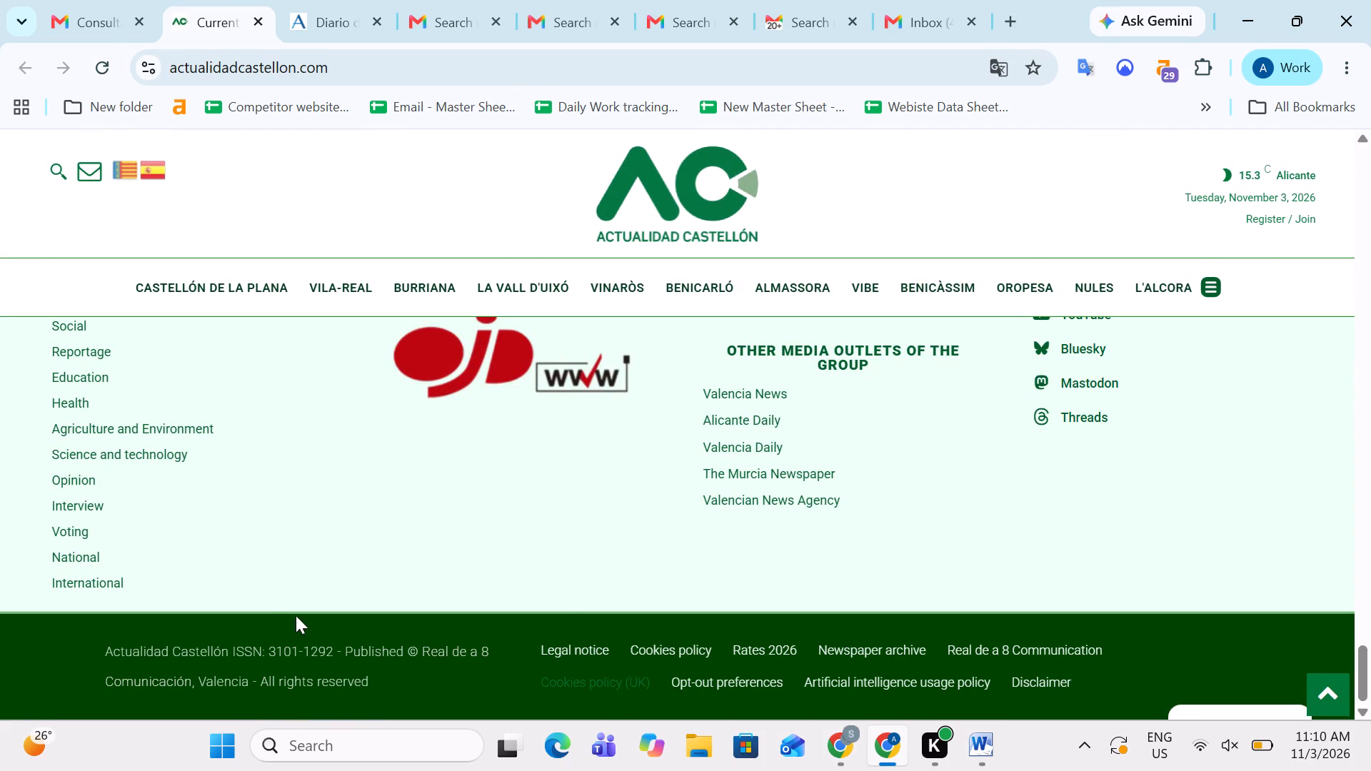
scroll(782, 585, up, 2)
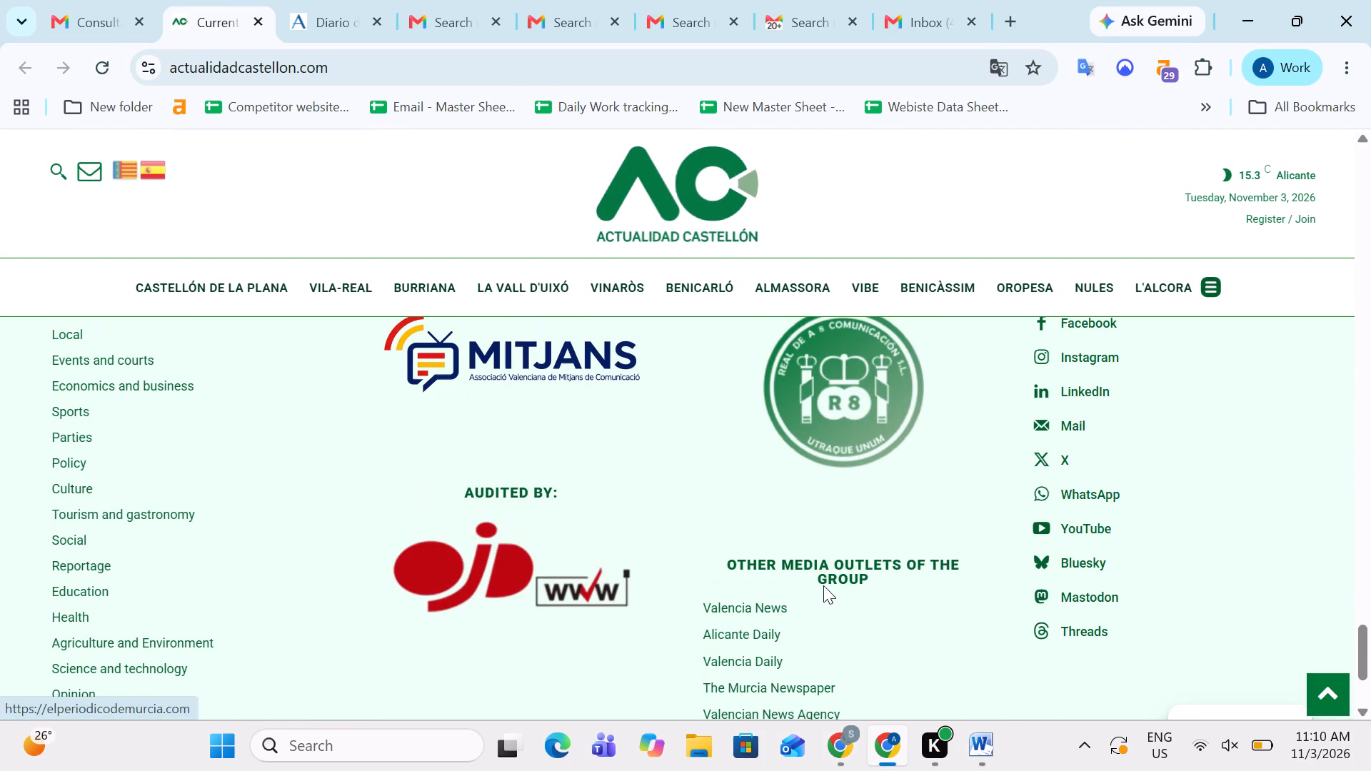
scroll(809, 589, up, 2)
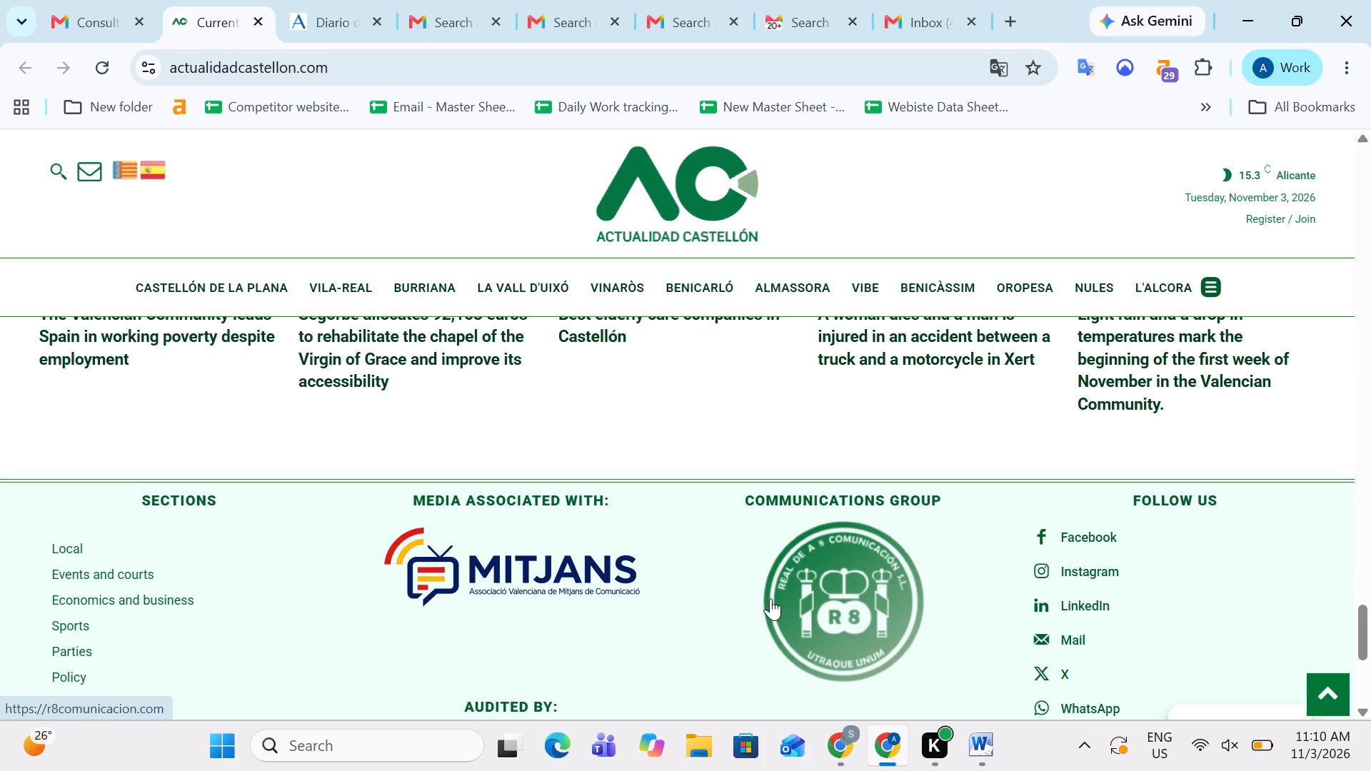
scroll(1135, 548, down, 6)
scroll(1124, 558, up, 5)
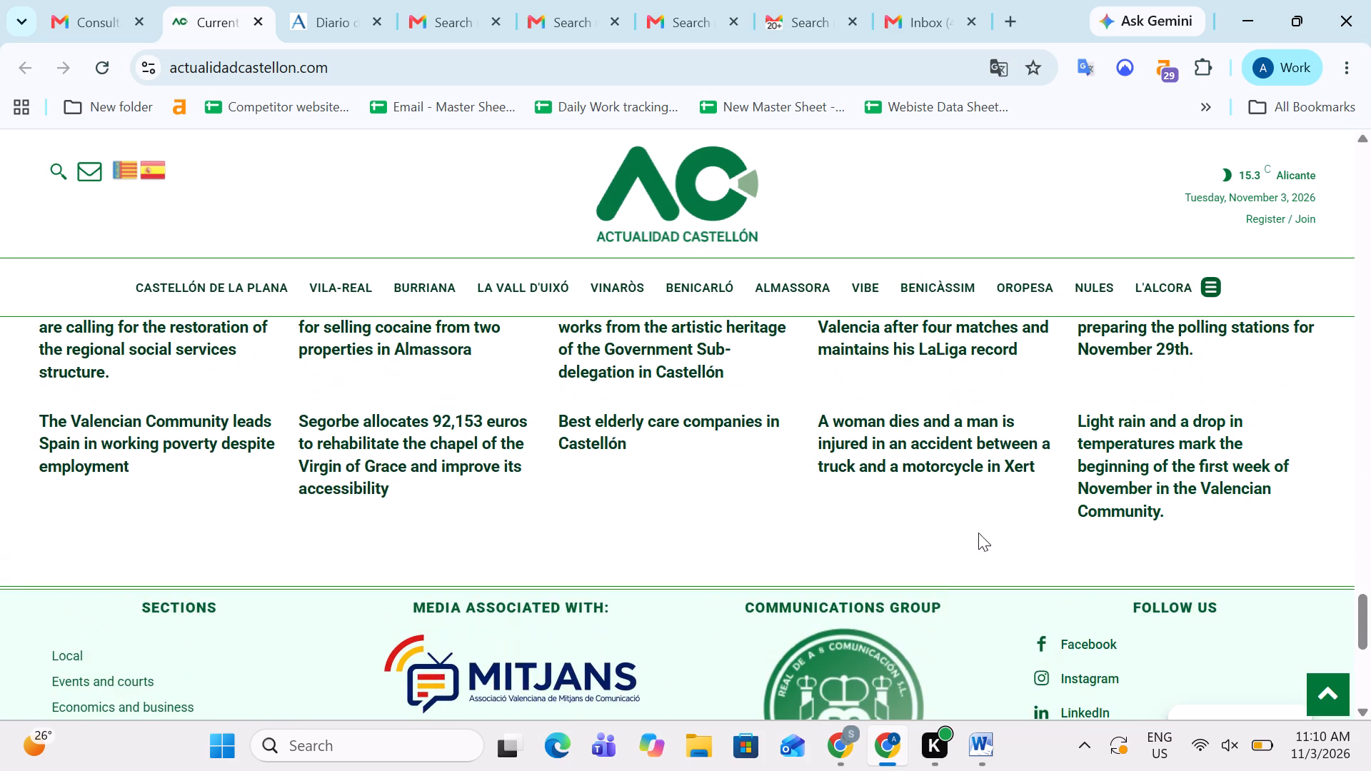
scroll(908, 603, down, 7)
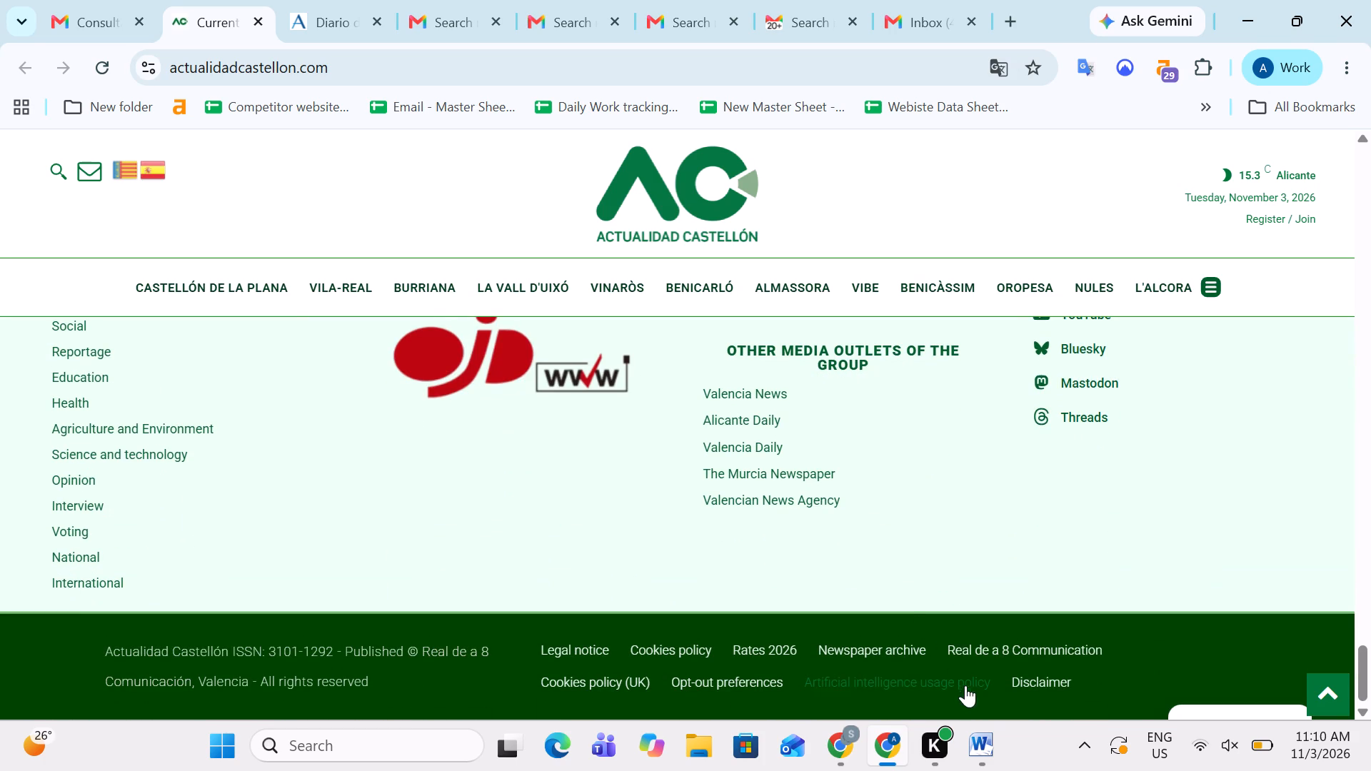
click(261, 27)
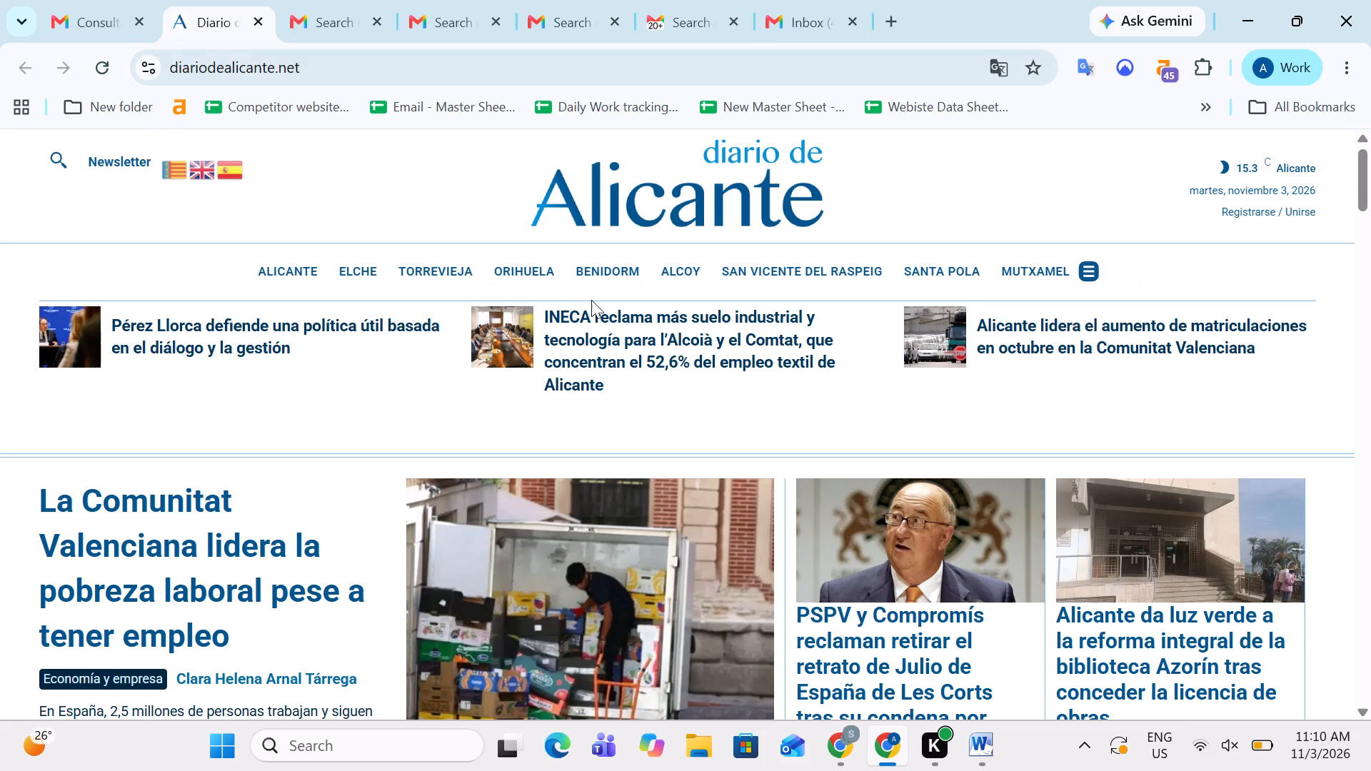
Look over the diariodealicante.net homepage and footer for its publisher and contact options, and close its tab.
scroll(641, 388, up, 4)
scroll(1191, 338, down, 5)
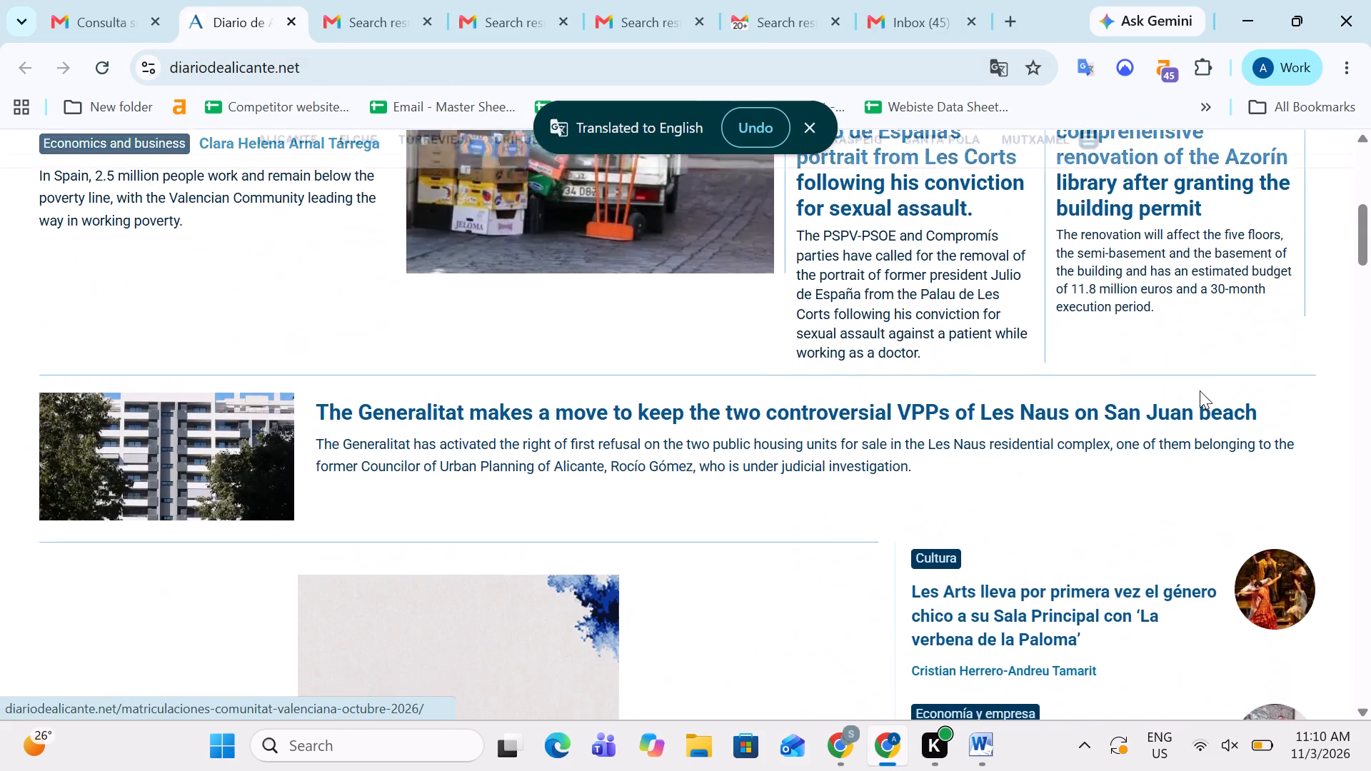
scroll(1200, 396, down, 20)
scroll(1200, 396, down, 20)
scroll(1200, 396, down, 4)
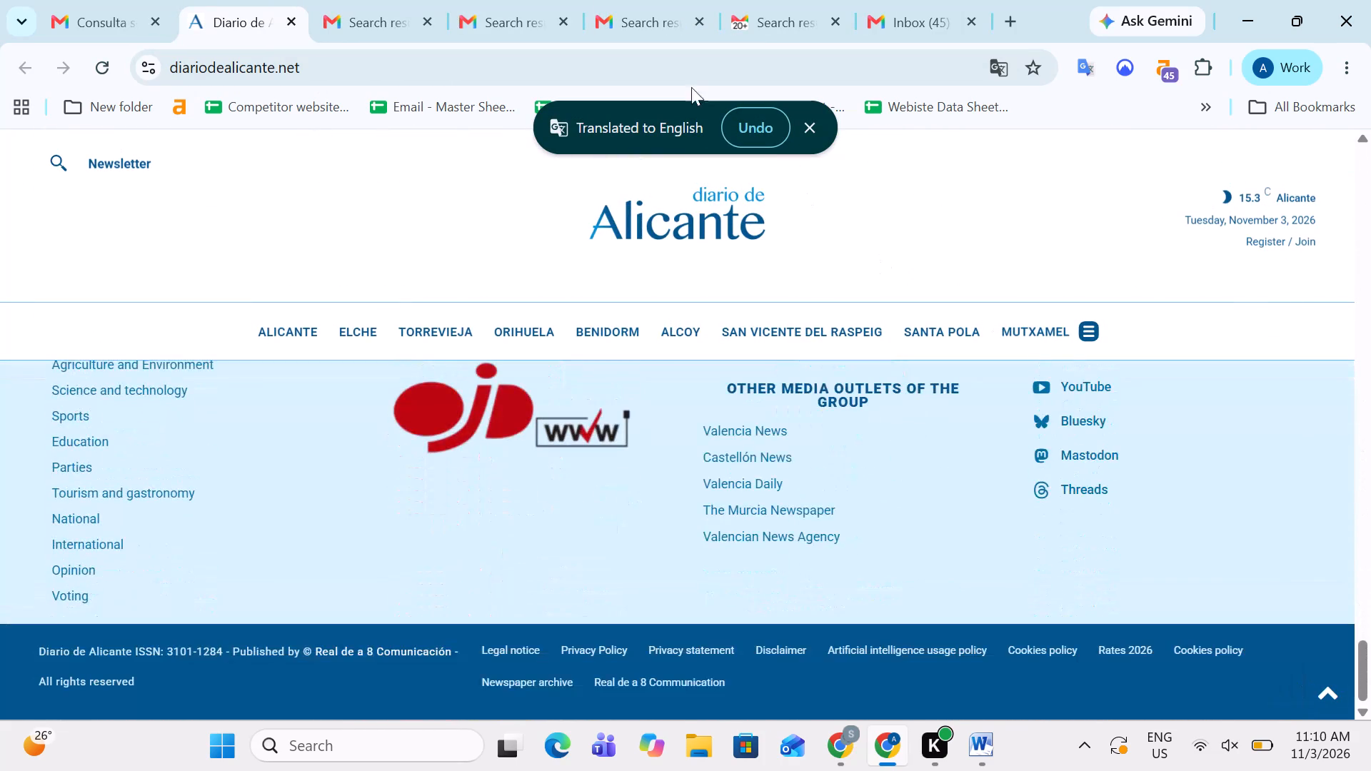
click(296, 24)
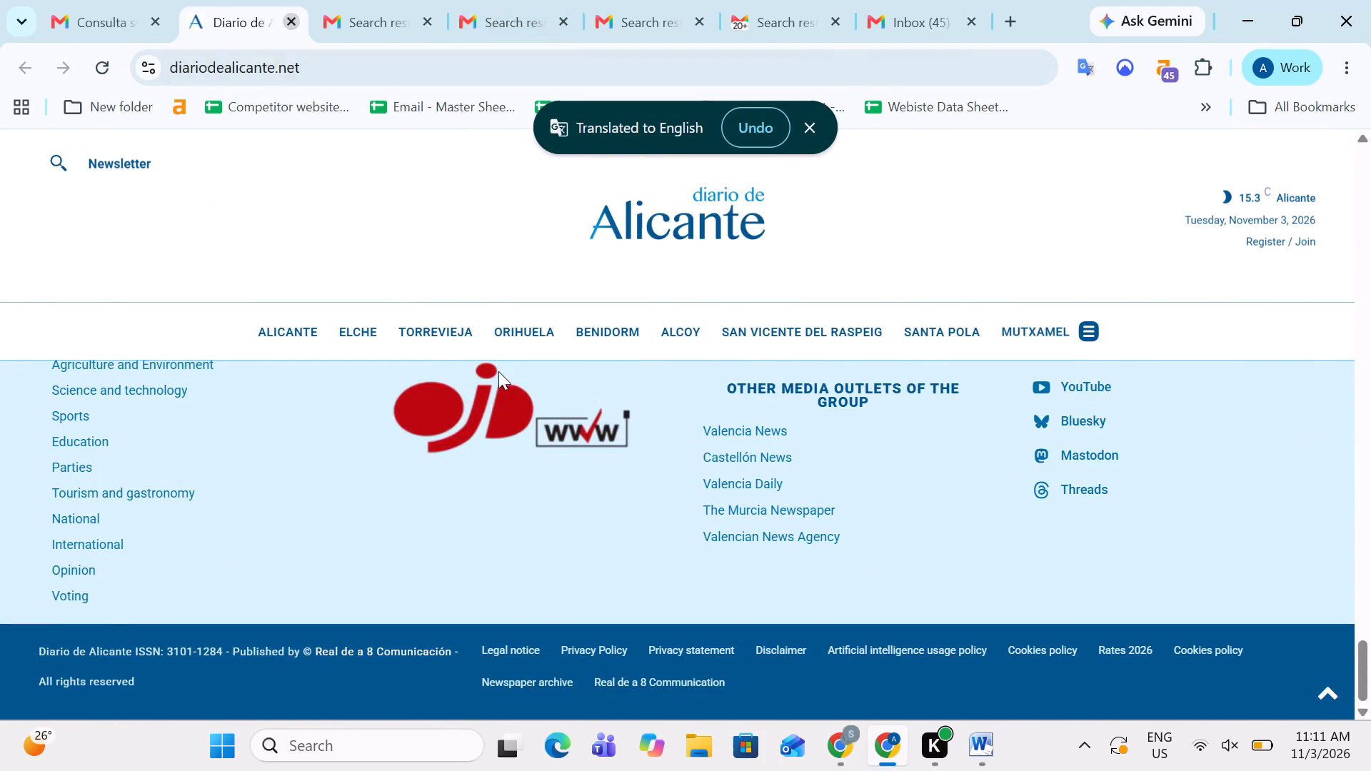
Switch to the Email - Master Sheet and add Same Webmaster to the Website Type of diariodealicante.net.
key(alt+Tab)
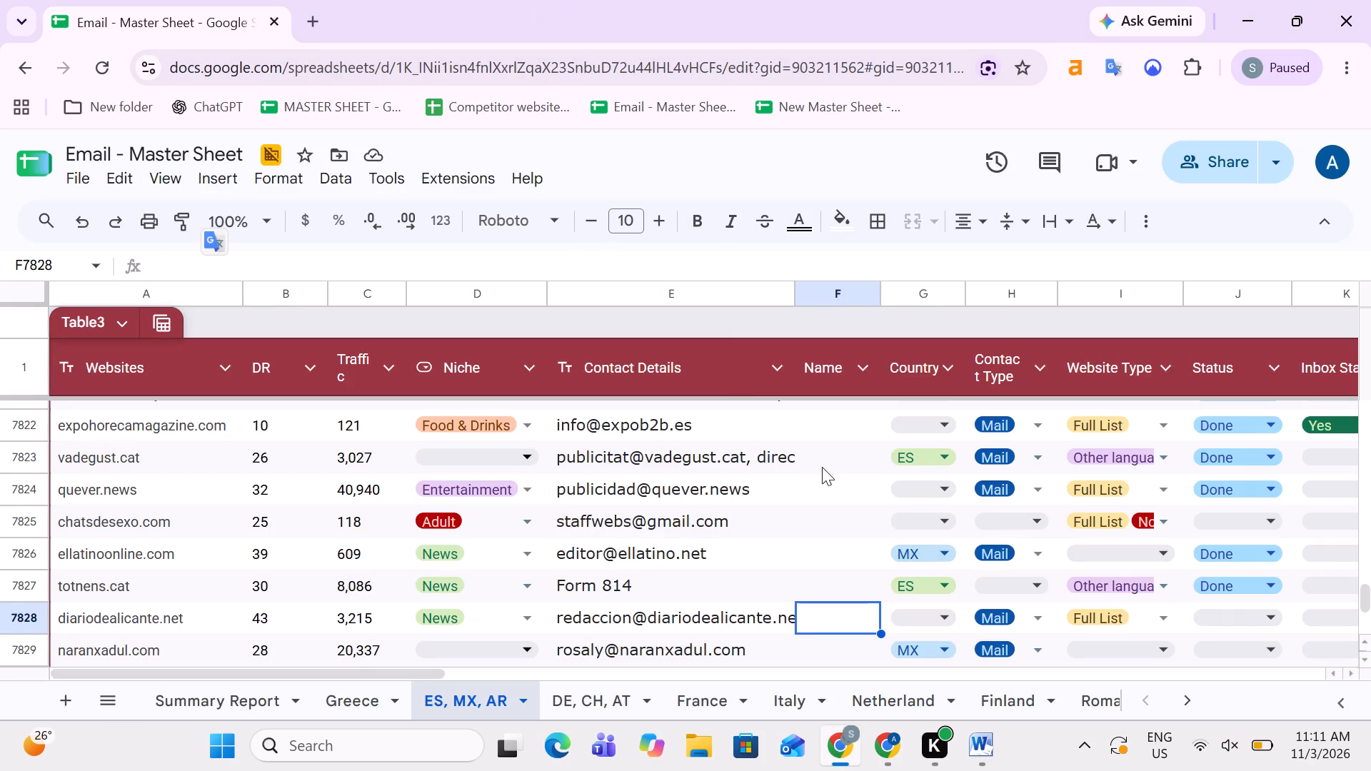
key(Left)
key(Left)
key(Left)
key(Right)
key(Right)
key(Right)
key(Right)
key(Right)
key(Right)
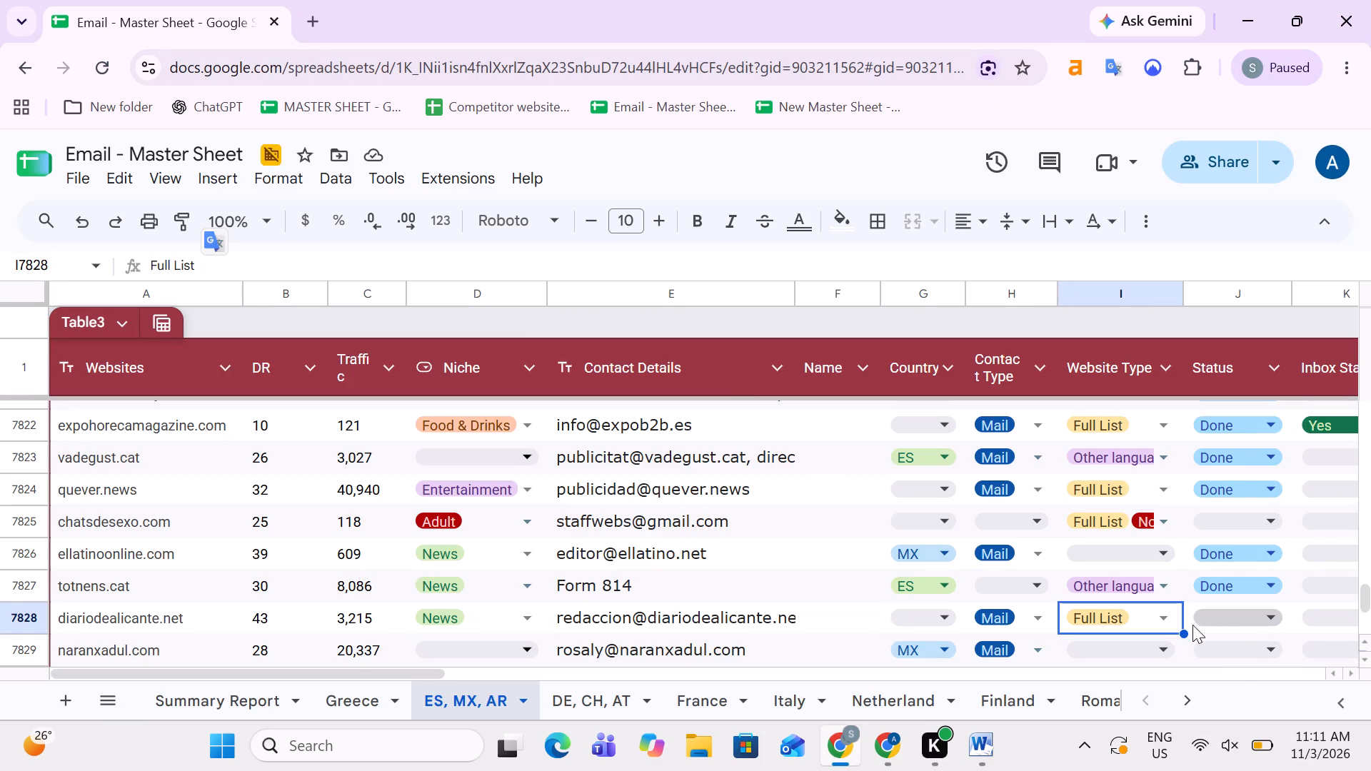
click(1168, 611)
click(1106, 513)
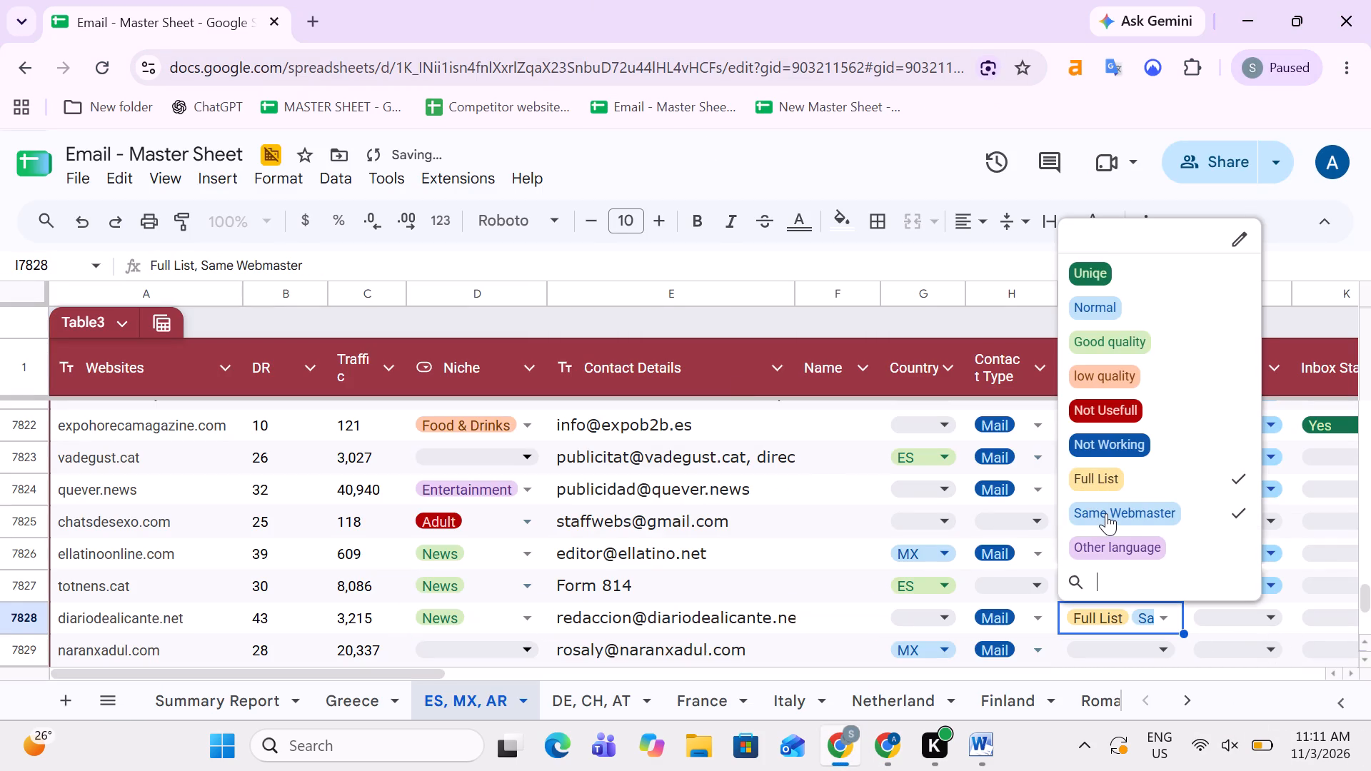
Set the Status of diariodealicante.net to Done.
key(Tab)
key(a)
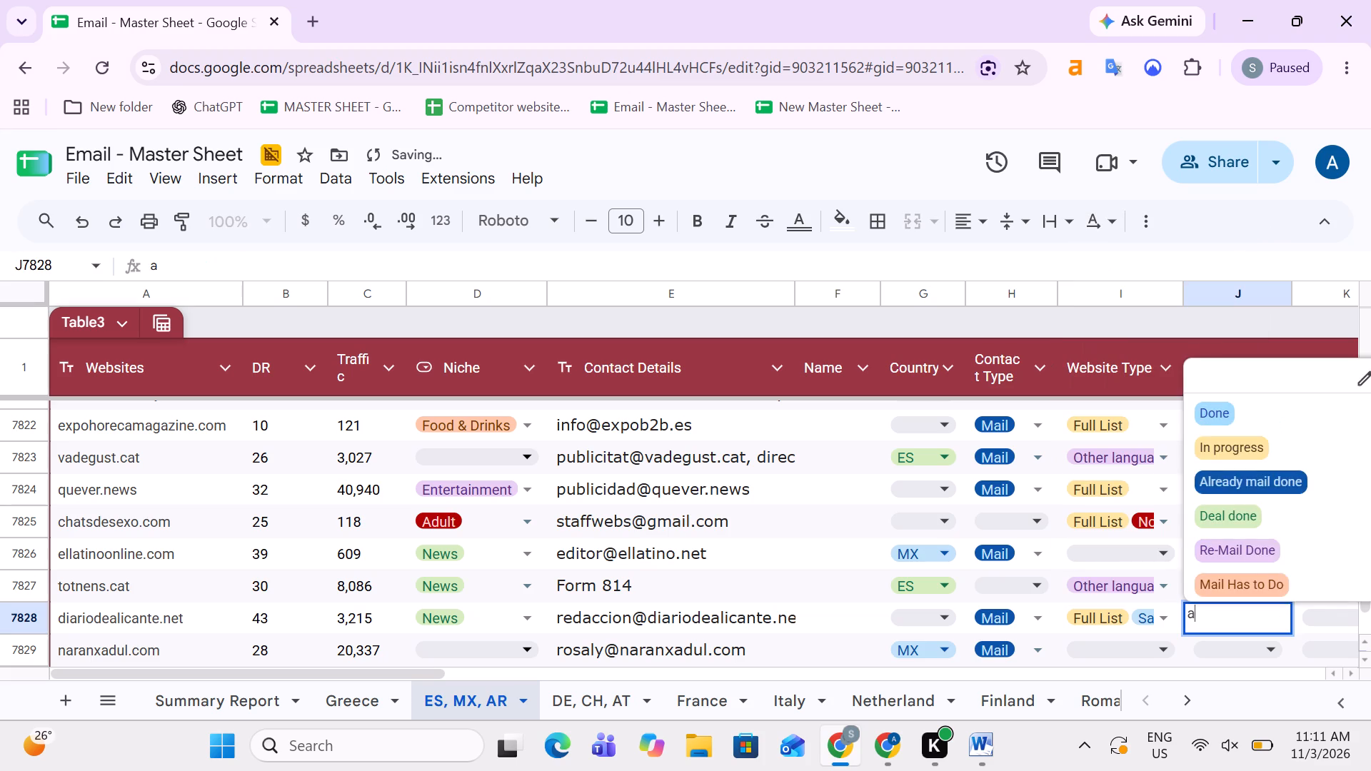
key(BackSpace)
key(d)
key(Down)
key(Return)
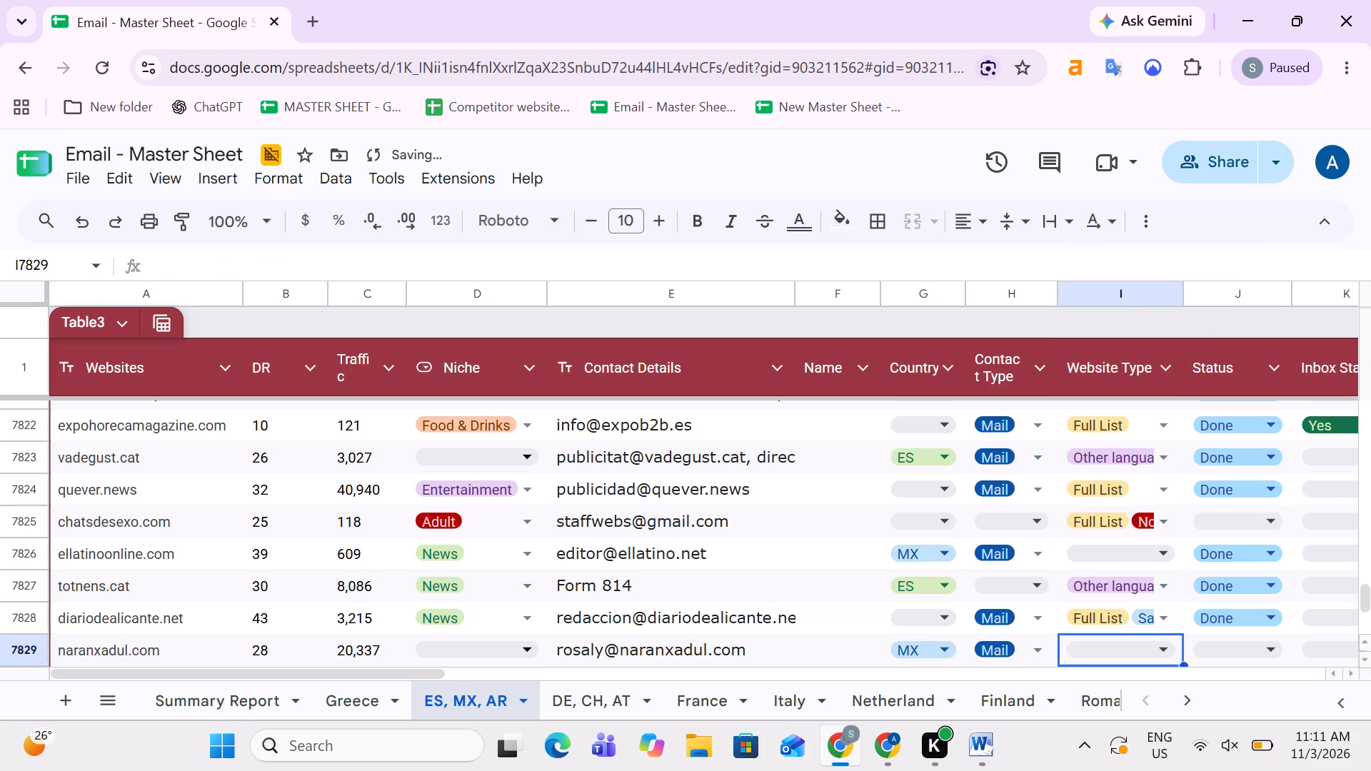
Set the Inbox Status of diariodealicante.net to Yes.
key(Up)
key(Right)
key(Right)
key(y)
key(Down)
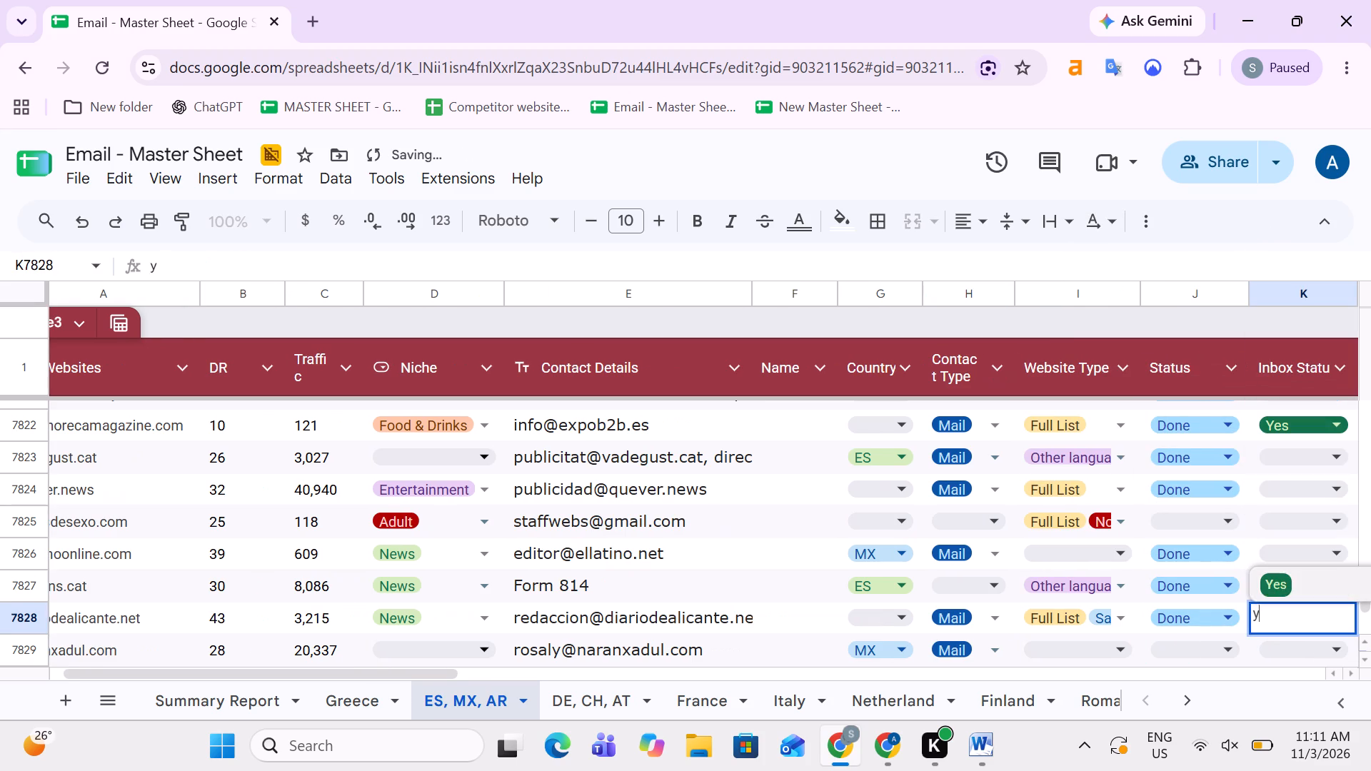
key(Return)
Check the publisher's latest reply date in the valenciadiari.com Gmail thread and enter 10/28 as diariodealicante.net's Post date.
key(Up)
key(Right)
key(Right)
key(Left)
key(Right)
key(Right)
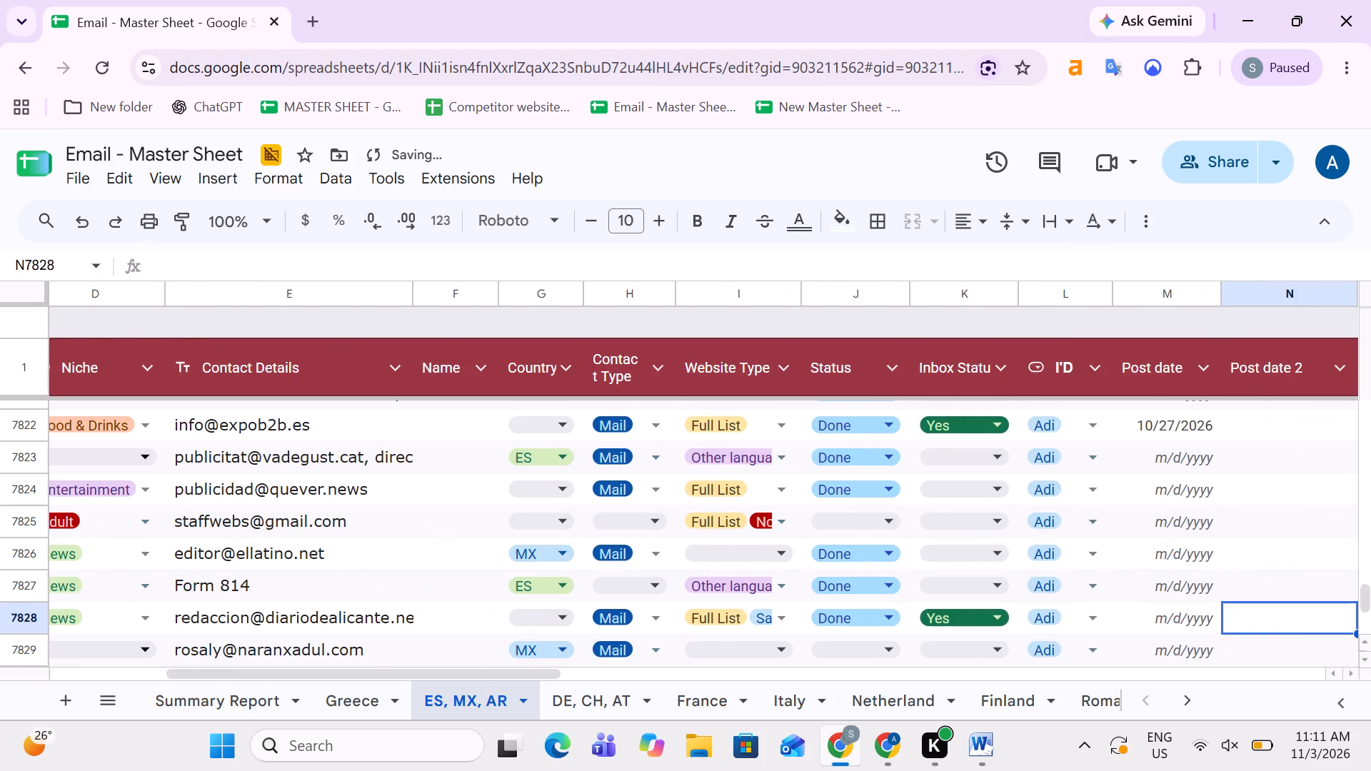
key(Left)
key(alt+Tab)
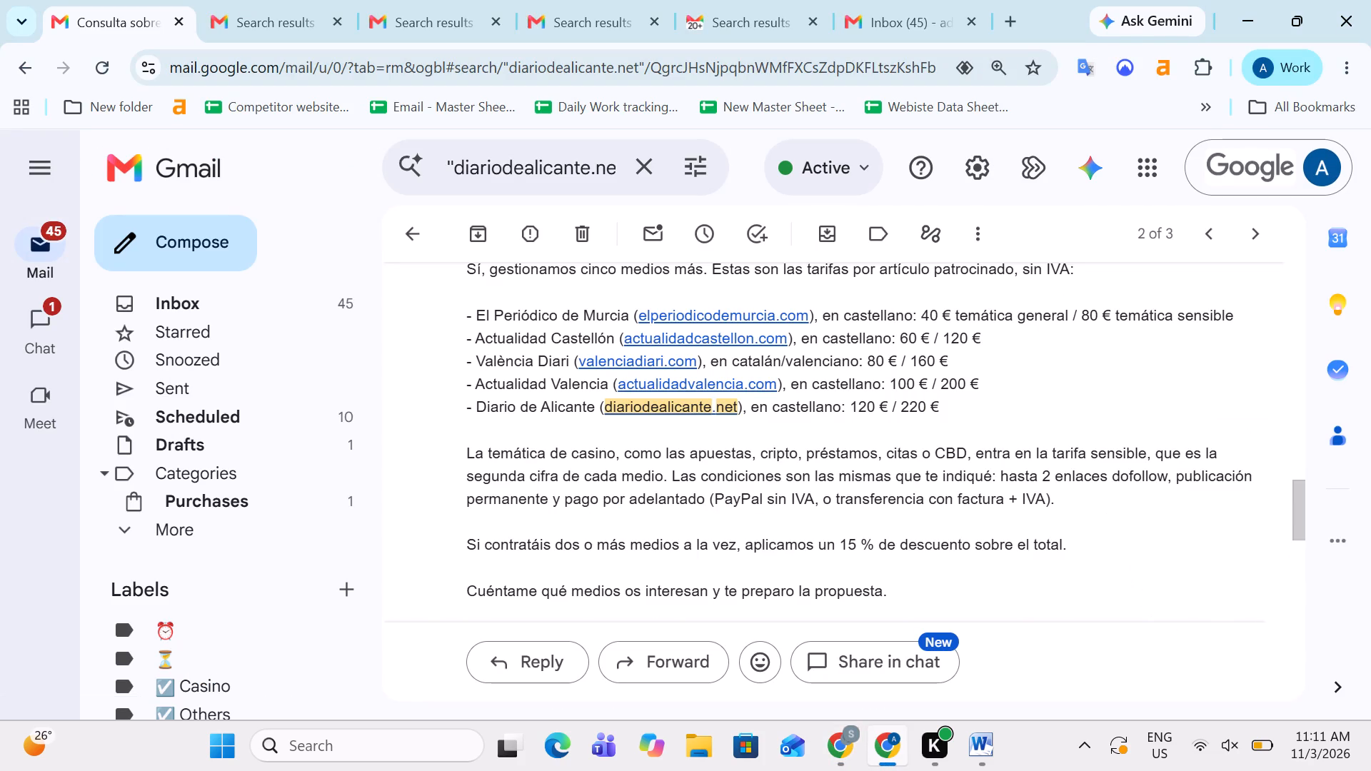
scroll(882, 497, up, 2)
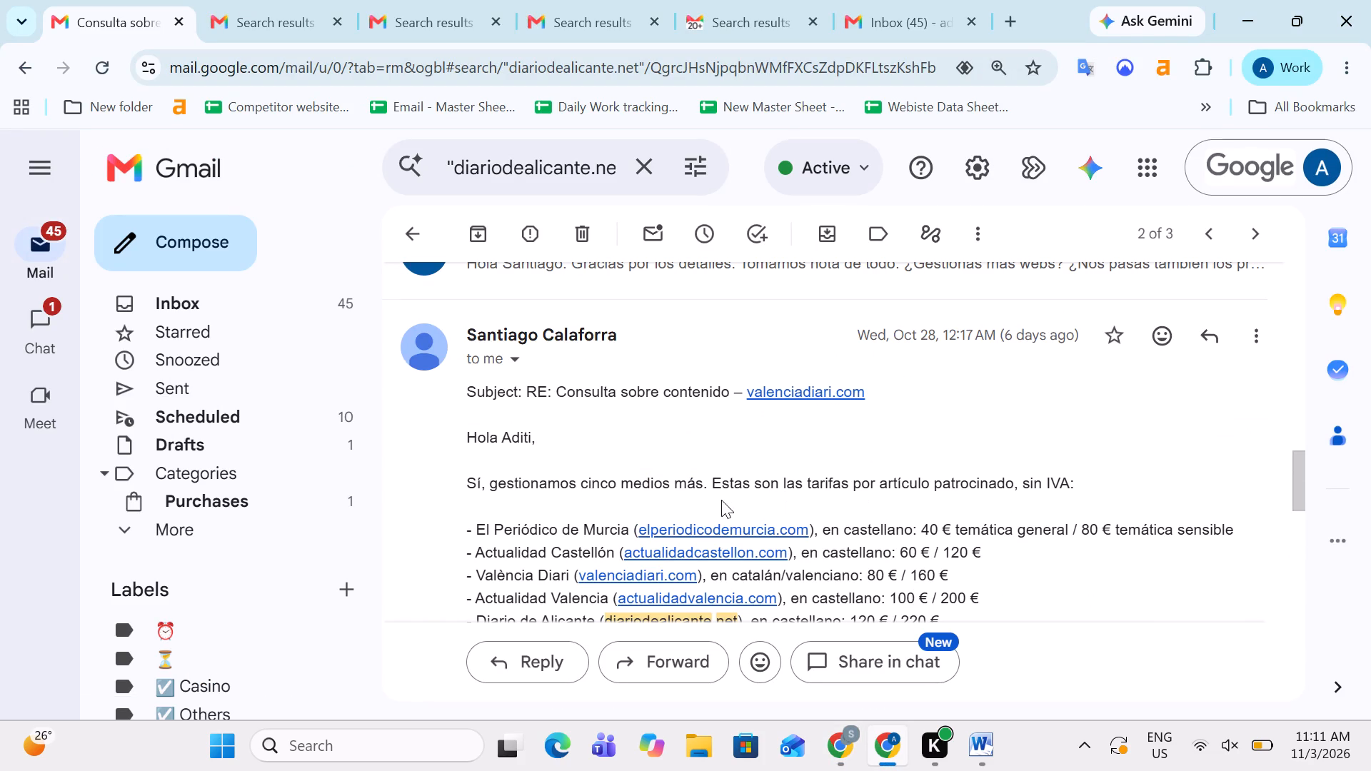
scroll(720, 500, up, 15)
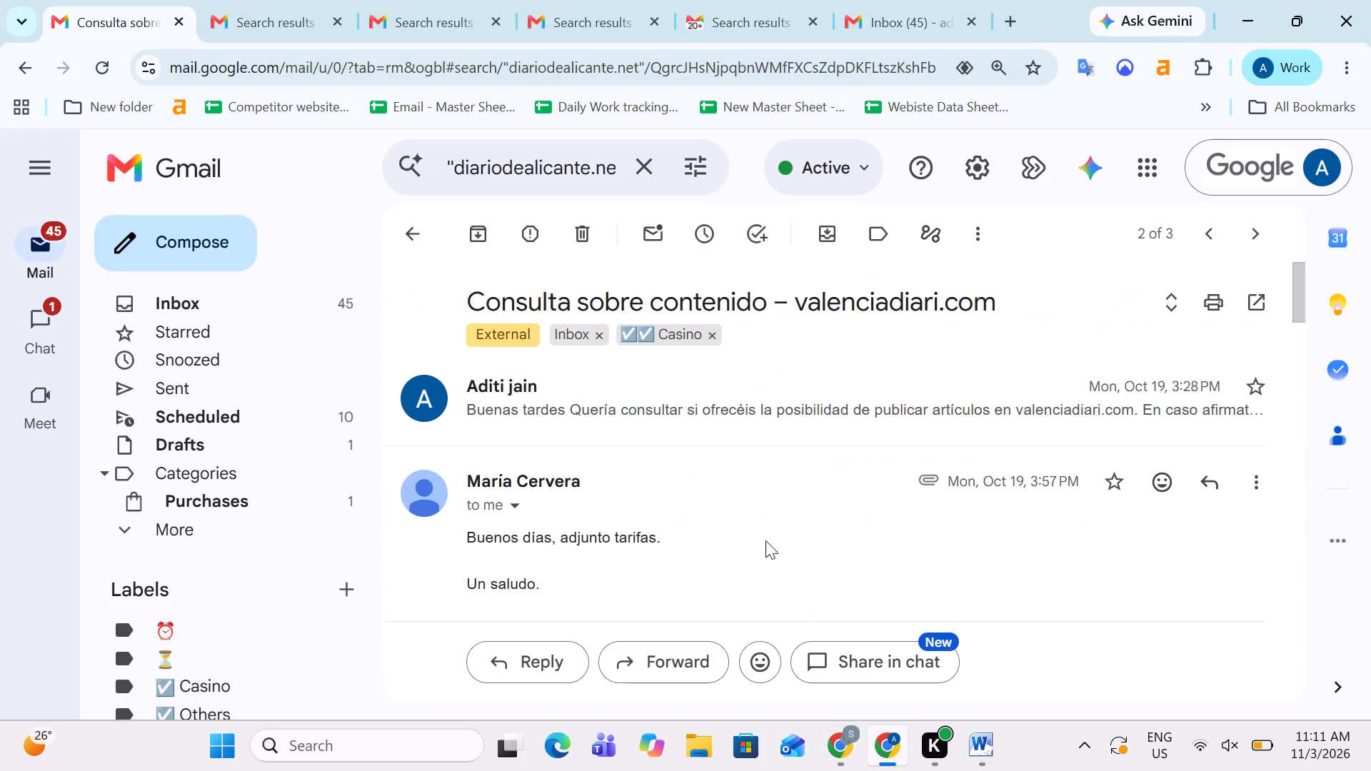
scroll(831, 553, down, 1)
scroll(780, 513, down, 10)
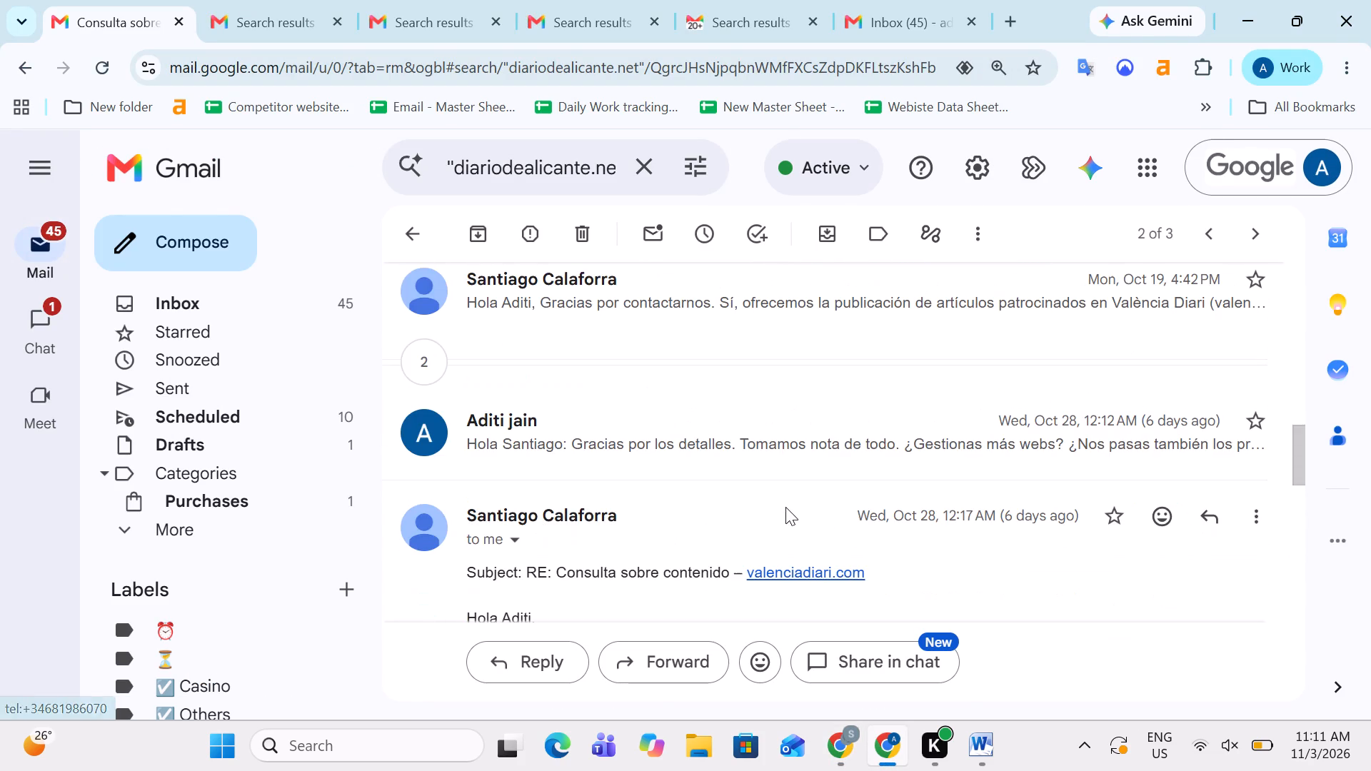
key(alt+Tab)
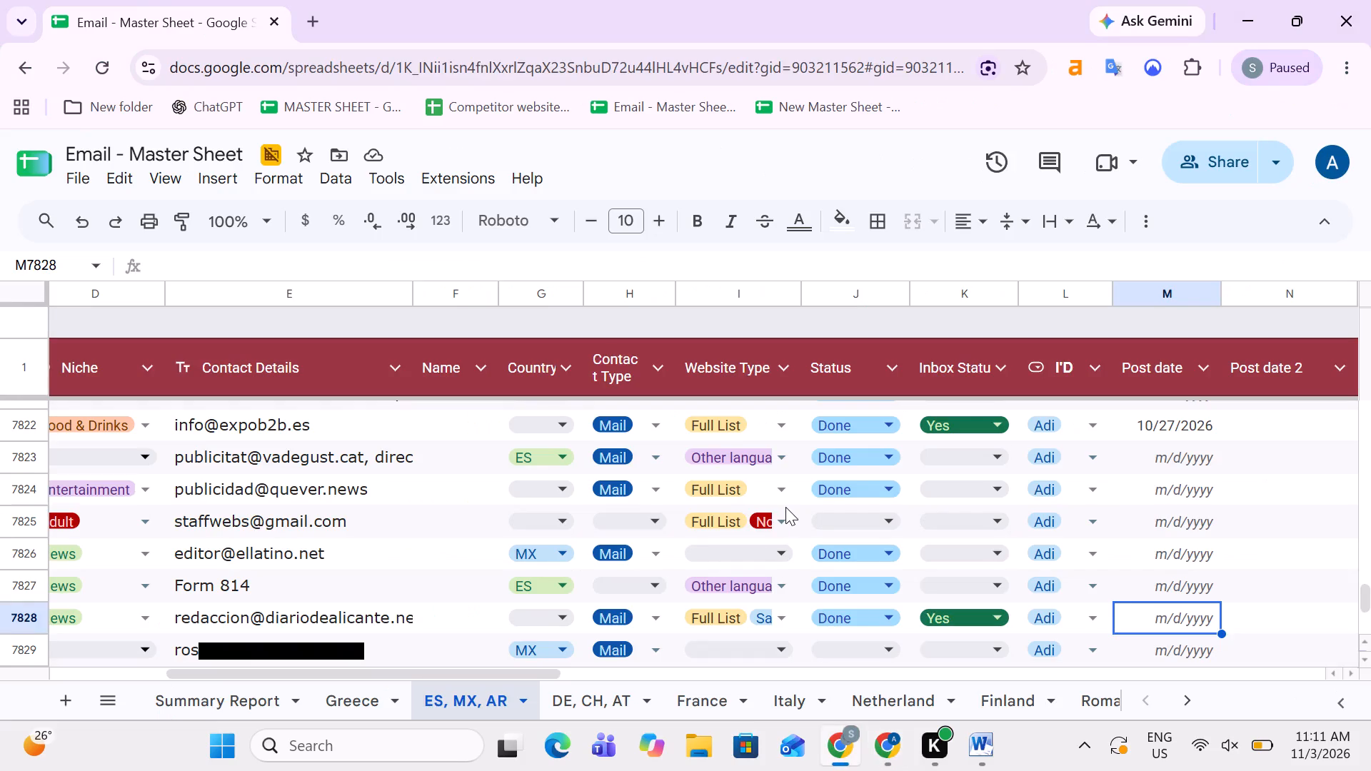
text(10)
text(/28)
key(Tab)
Copy the contact e-mail address from the Contact Details cell of naranxadul.com in row 7829.
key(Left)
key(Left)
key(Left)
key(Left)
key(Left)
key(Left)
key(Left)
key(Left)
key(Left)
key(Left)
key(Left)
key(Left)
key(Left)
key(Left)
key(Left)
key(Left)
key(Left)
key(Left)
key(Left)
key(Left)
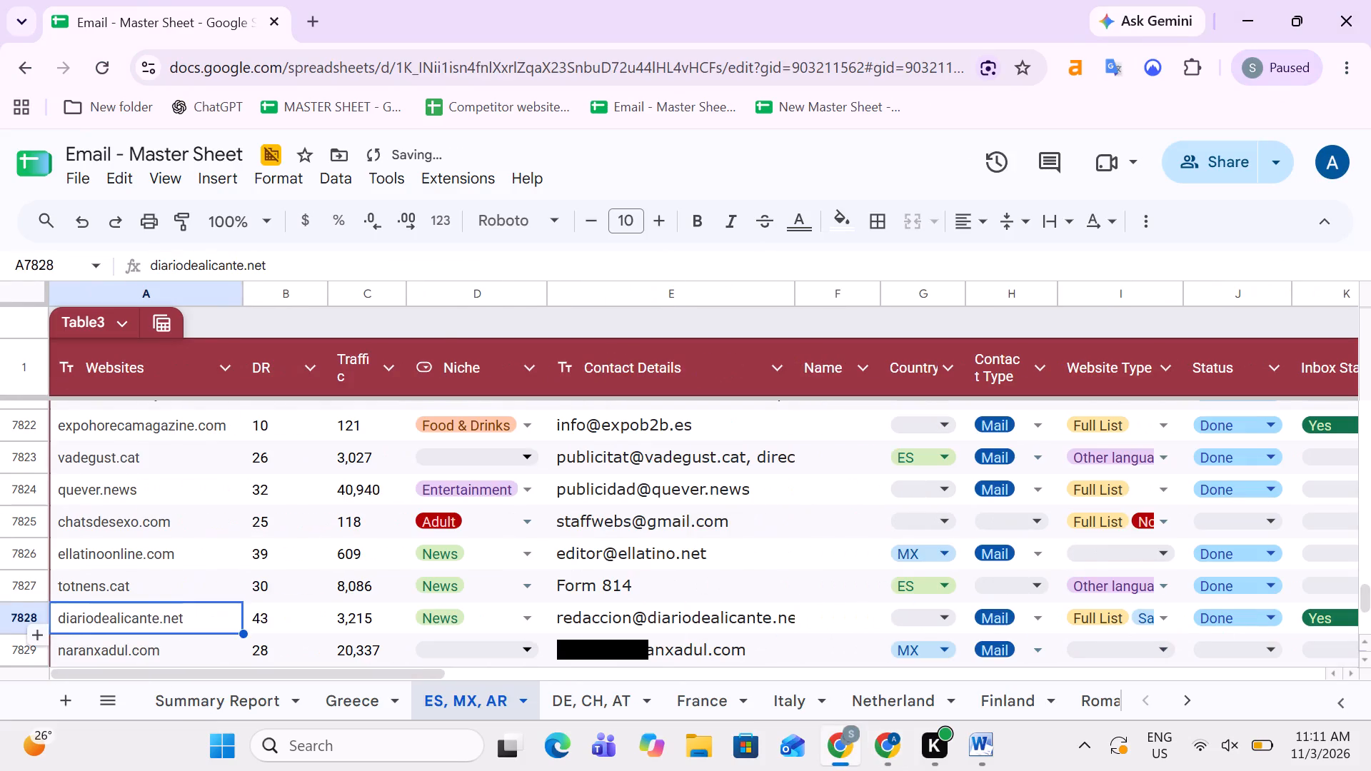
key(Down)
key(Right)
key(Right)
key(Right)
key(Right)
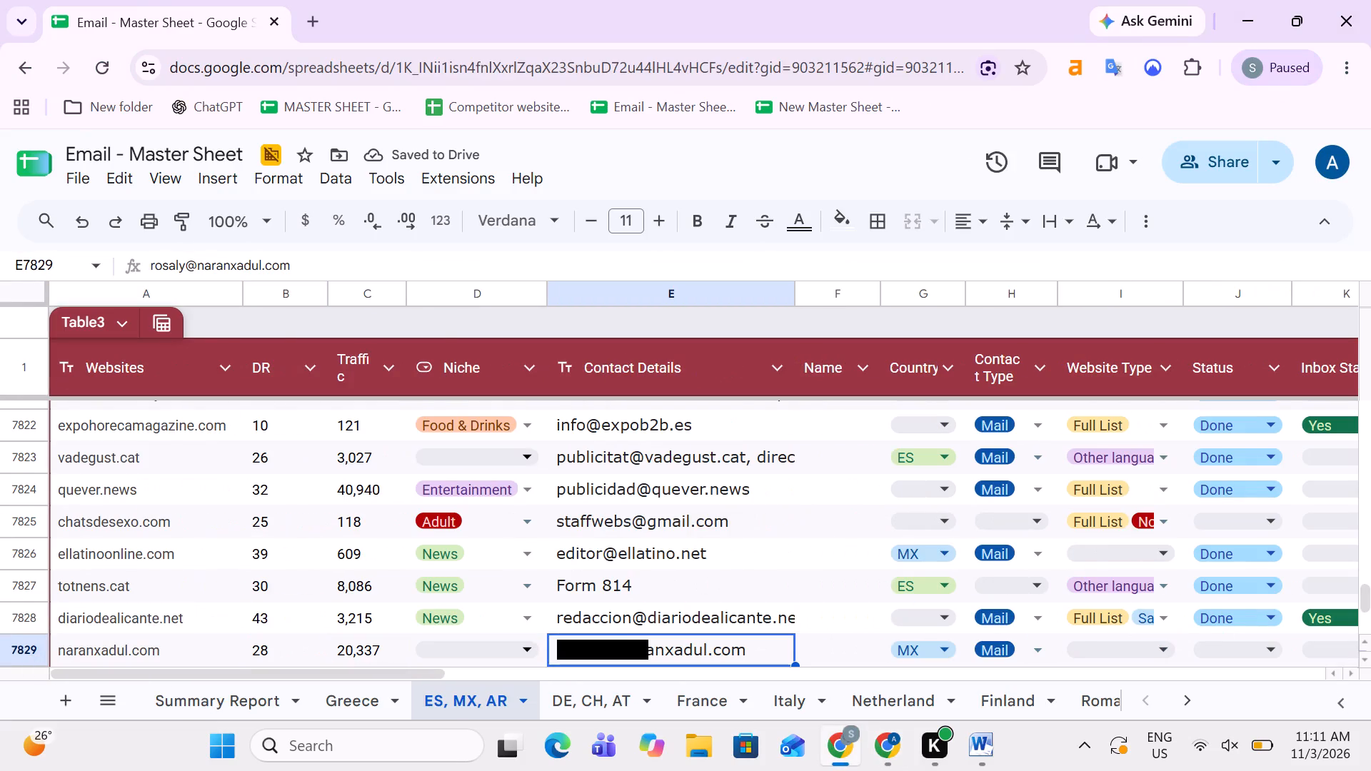
triple_click(237, 258)
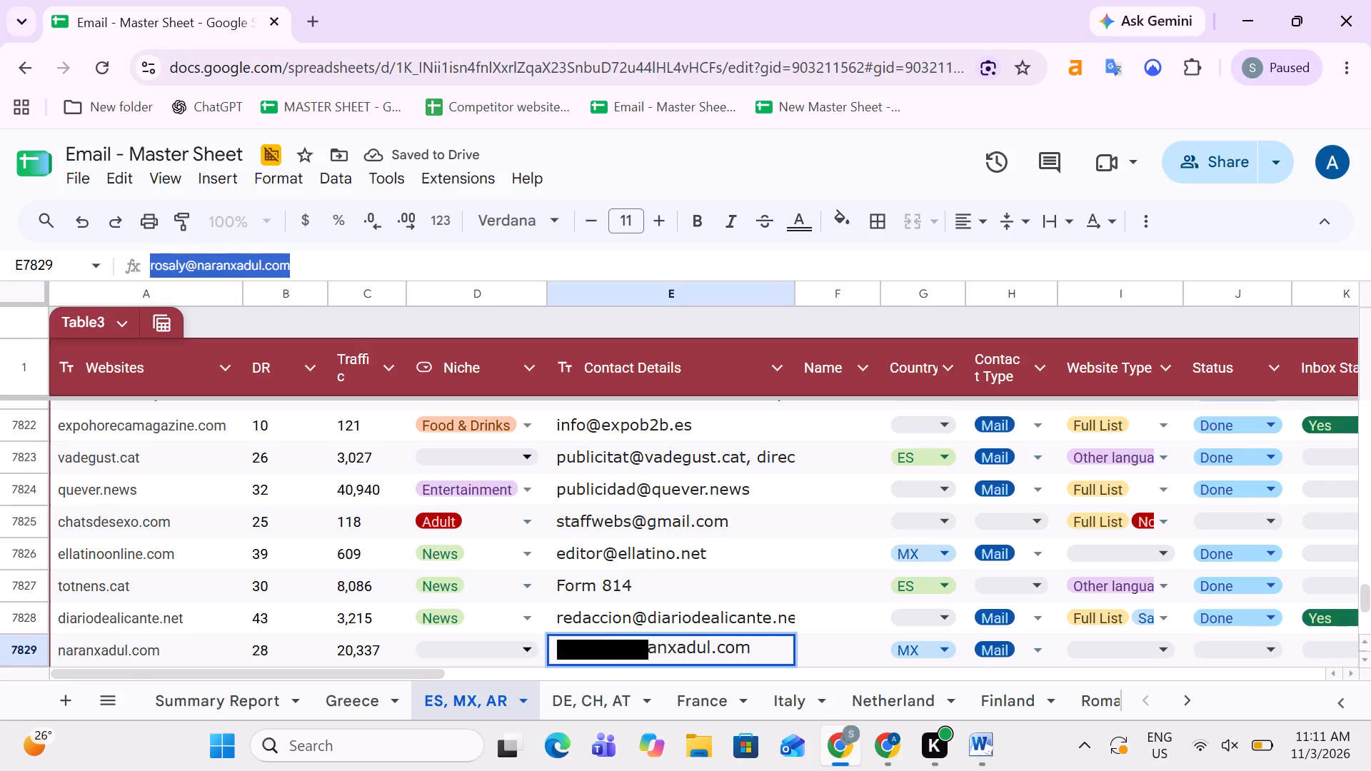
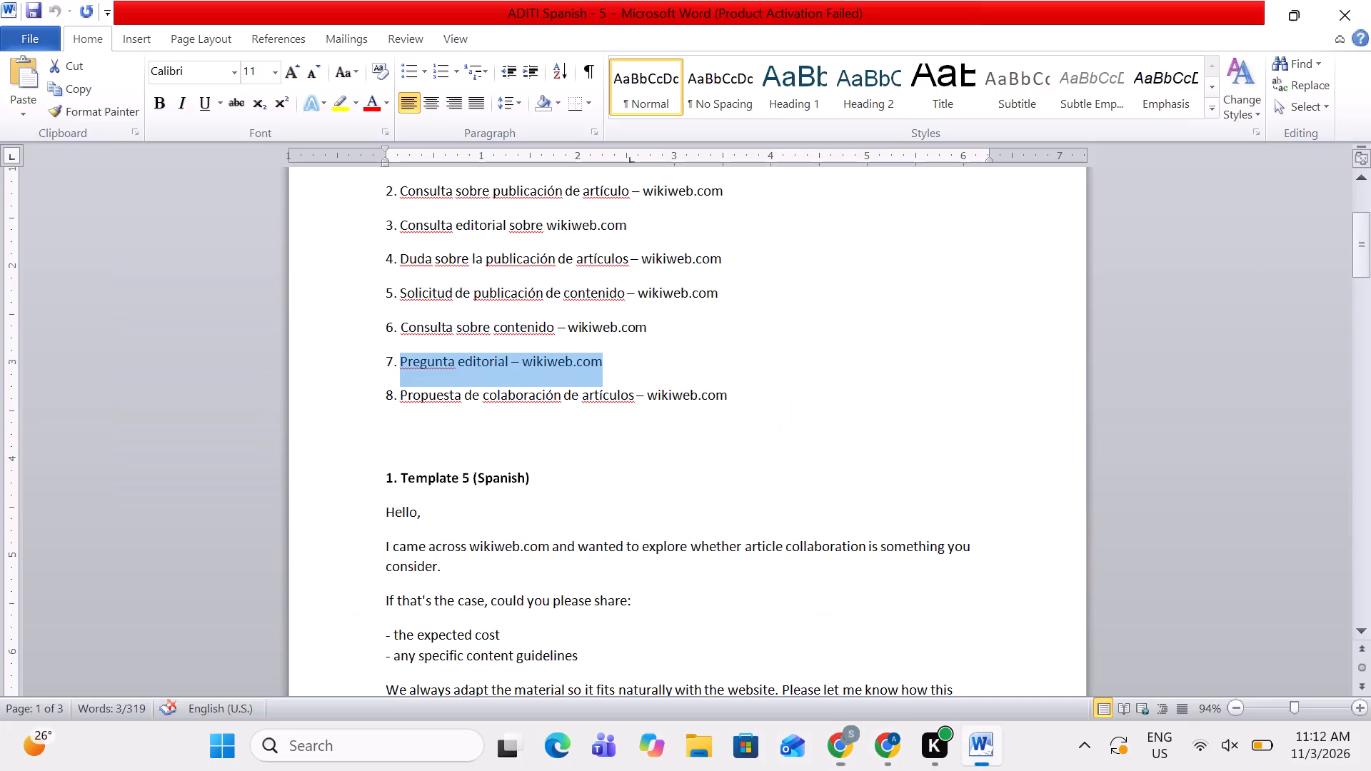
Switch from the Spanish template document in Word back to the browser.
key(alt+Tab)
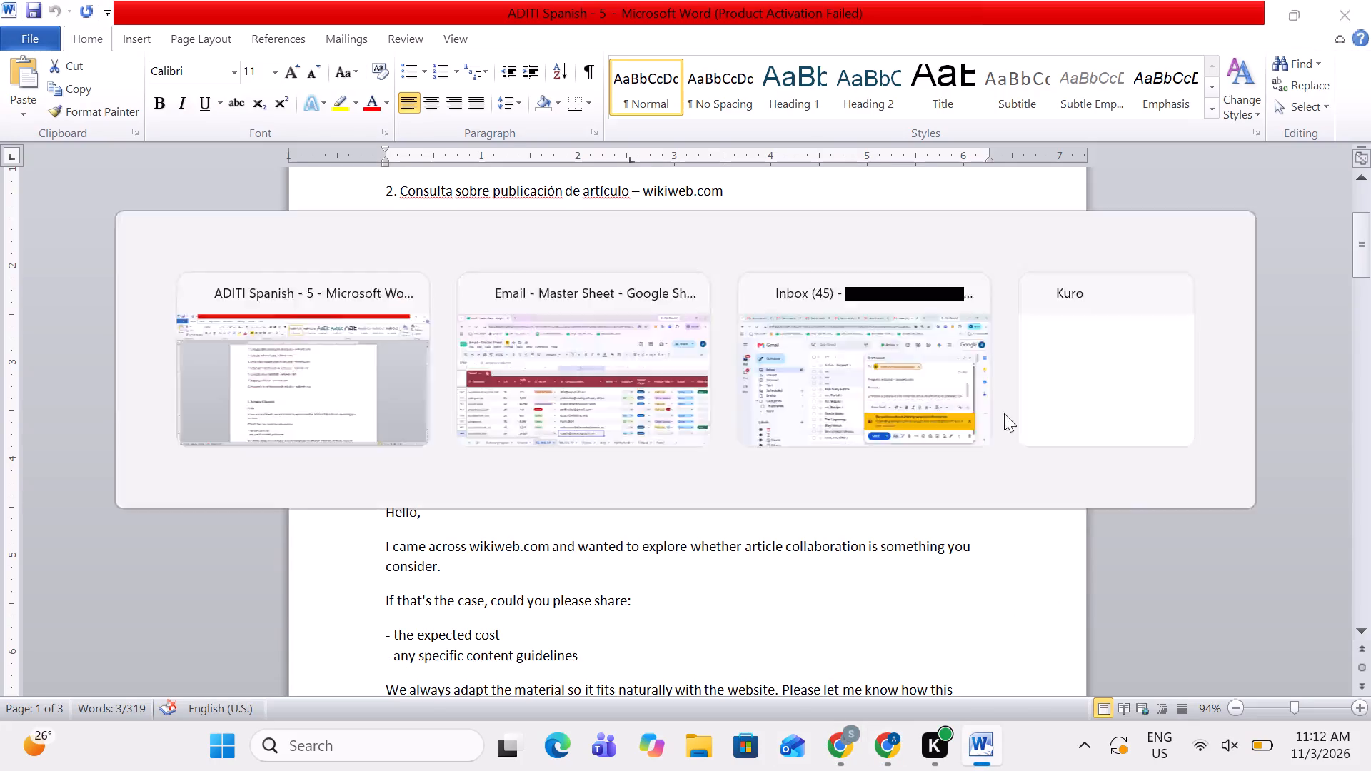
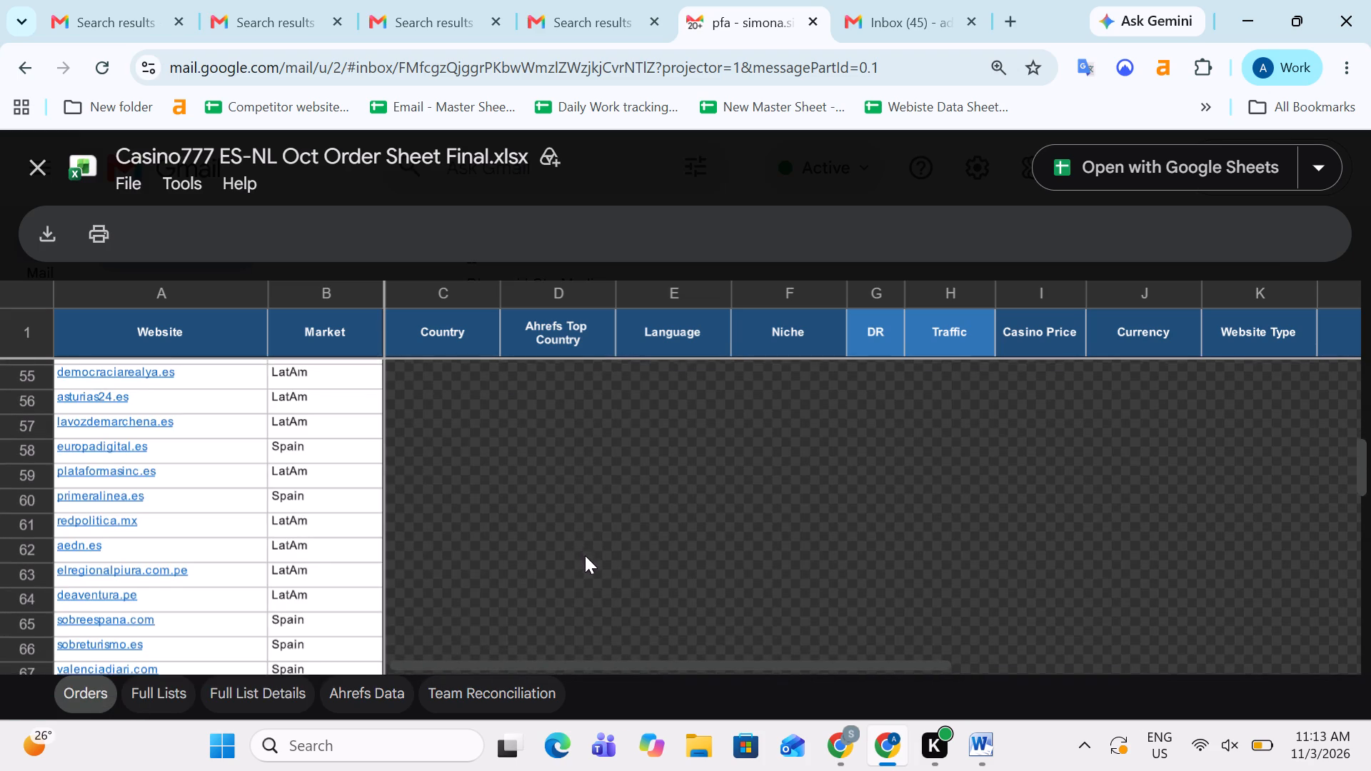
Look through the website rows of the Orders sheet in Casino777 ES-NL Oct Order Sheet Final.xlsx, down to the last entries.
scroll(585, 555, up, 4)
scroll(586, 555, down, 19)
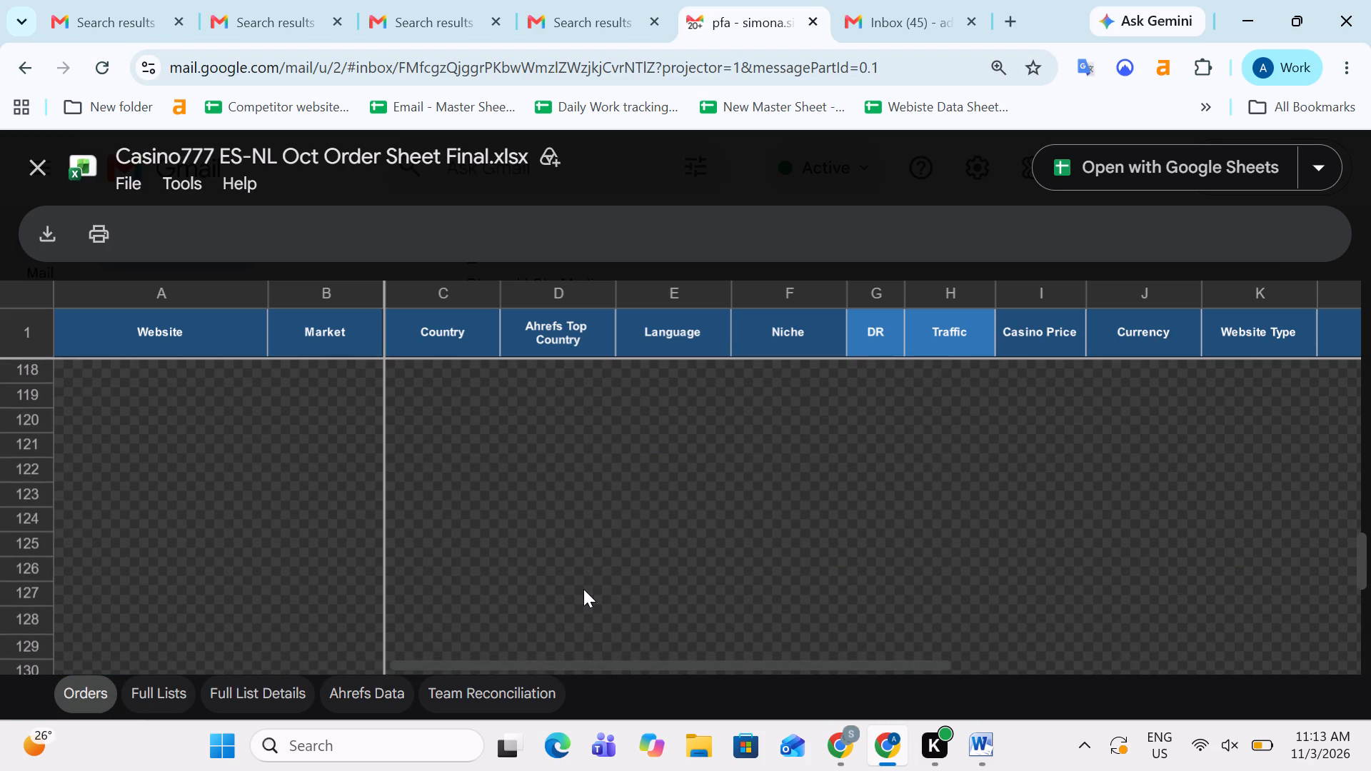
scroll(583, 589, down, 13)
scroll(581, 590, up, 3)
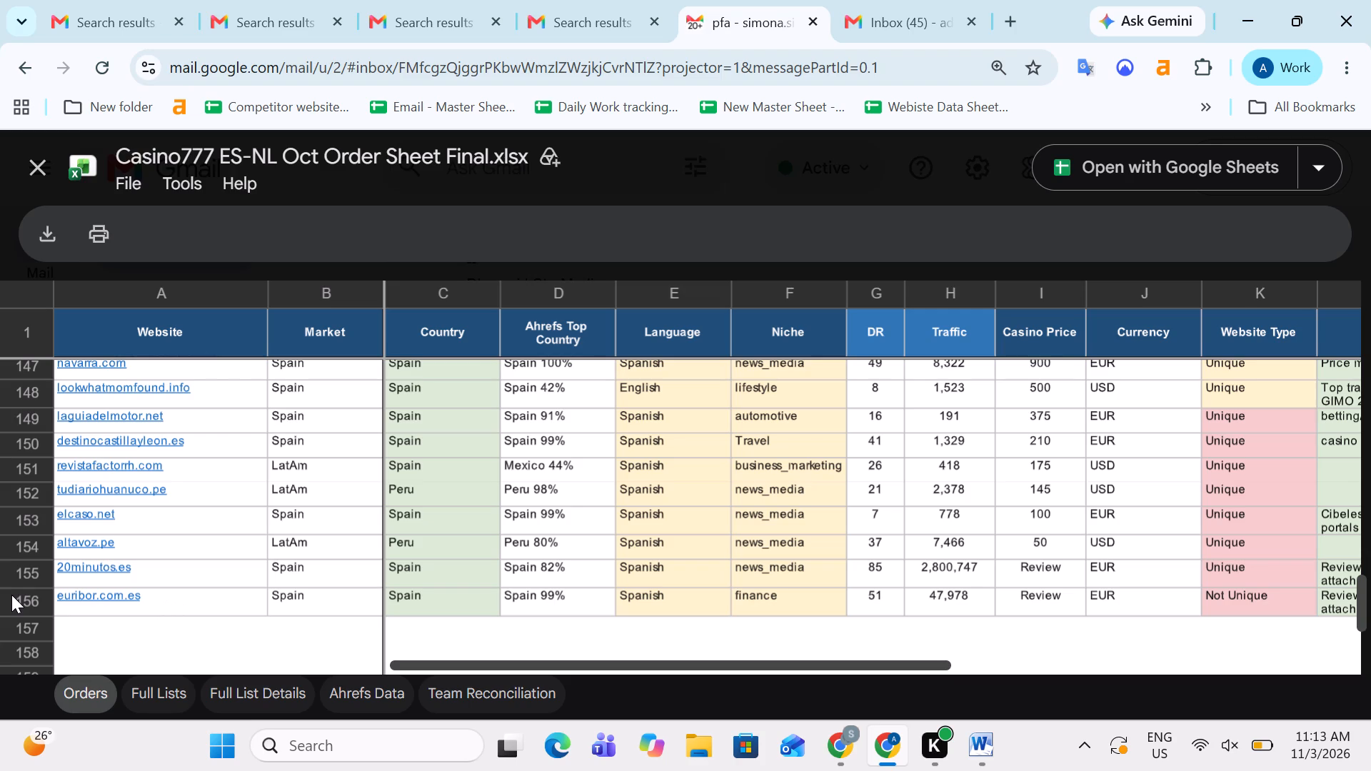
click(11, 595)
scroll(1029, 531, up, 12)
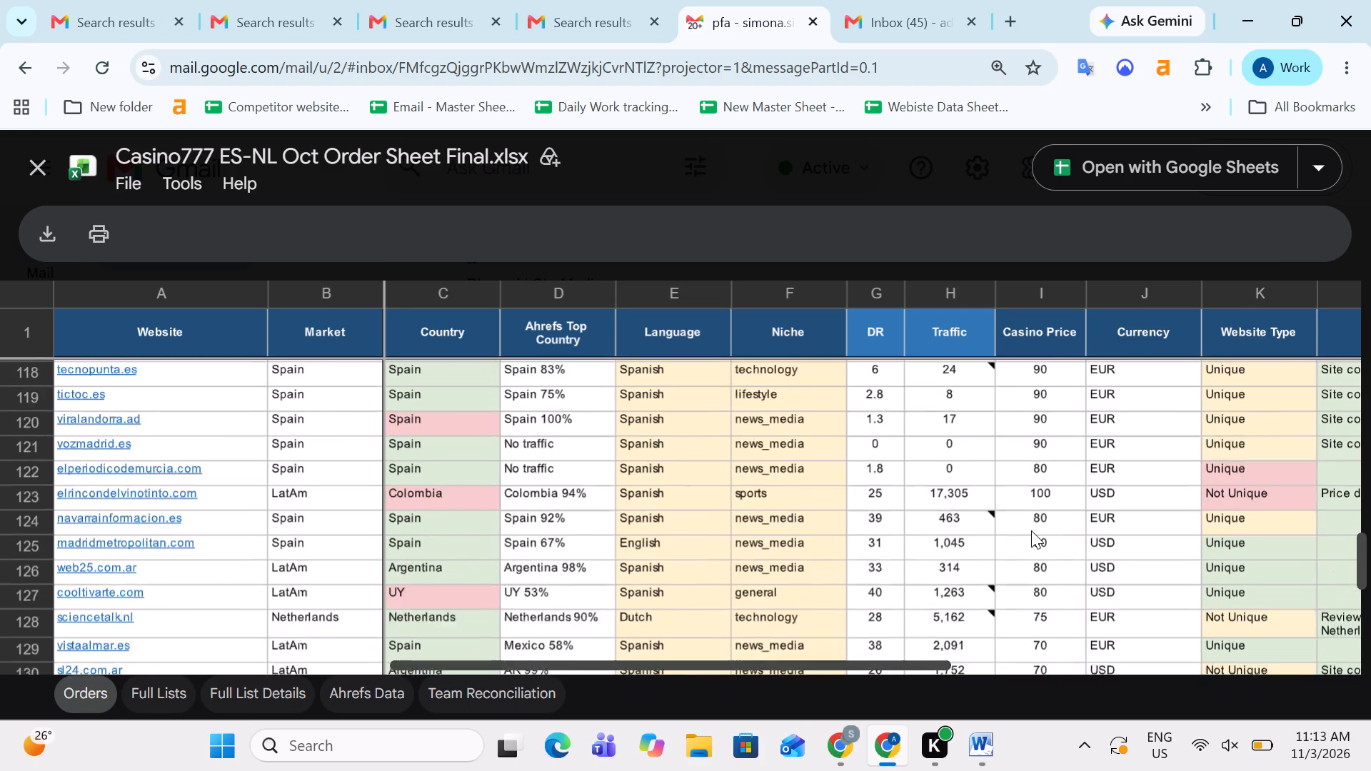